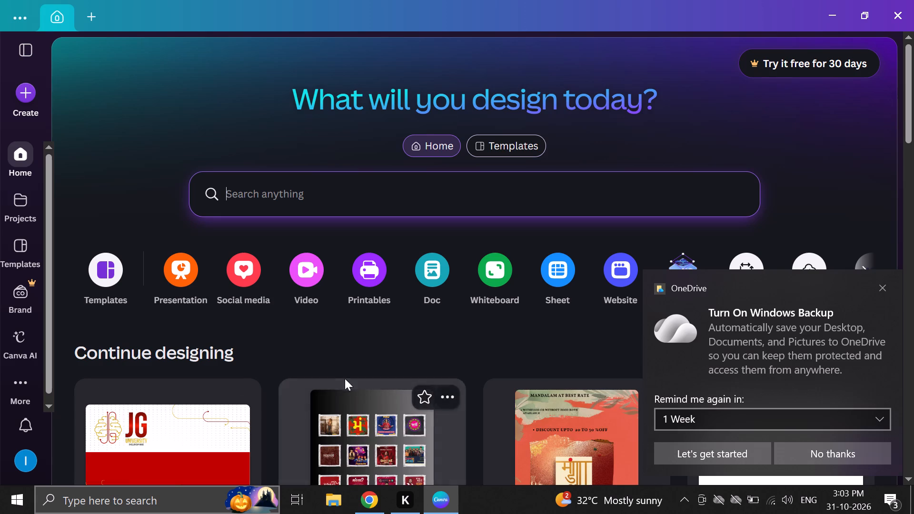
Open the recent design PPT Template.pptx-1.pdf from the Continue designing section.
scroll(356, 366, down, 1)
scroll(356, 366, up, 1)
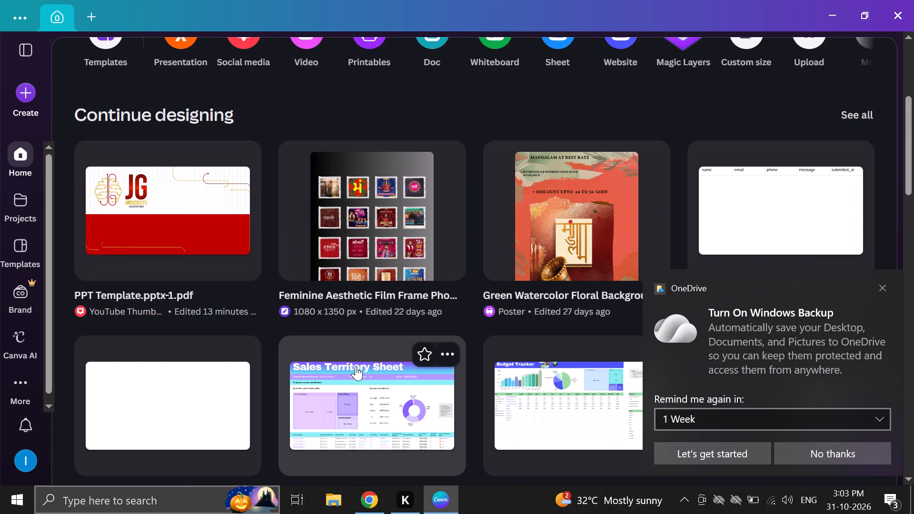
click(180, 242)
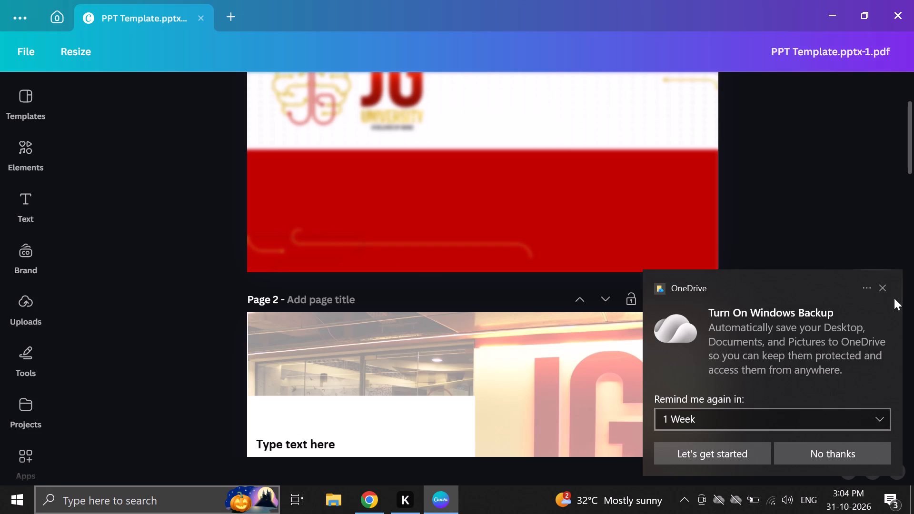
Dismiss the OneDrive notification about turning on Windows Backup.
click(883, 290)
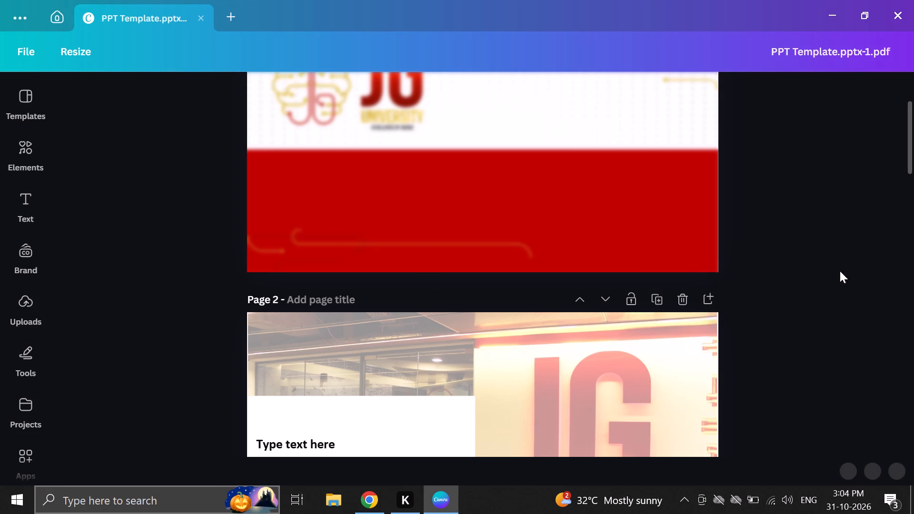
Look through the page layouts of the JG University presentation template, from the cover to page 6, and return to page 1.
scroll(813, 229, up, 6)
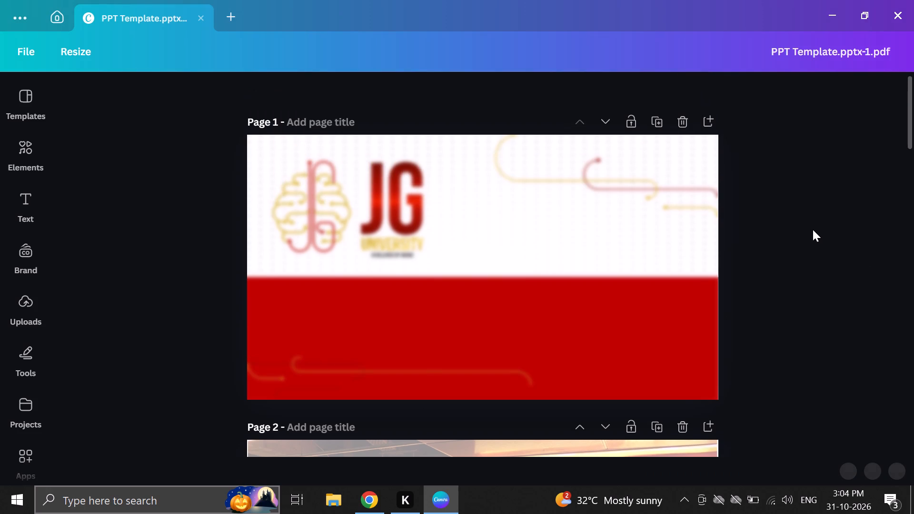
scroll(813, 229, up, 1)
click(567, 227)
scroll(739, 287, down, 1)
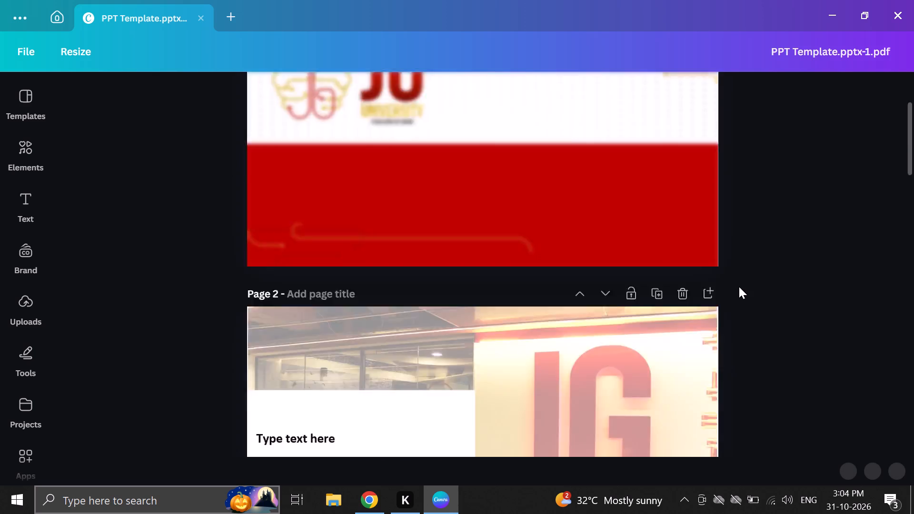
scroll(739, 287, down, 1)
scroll(739, 287, up, 1)
scroll(739, 287, down, 2)
scroll(739, 287, up, 1)
scroll(739, 287, down, 1)
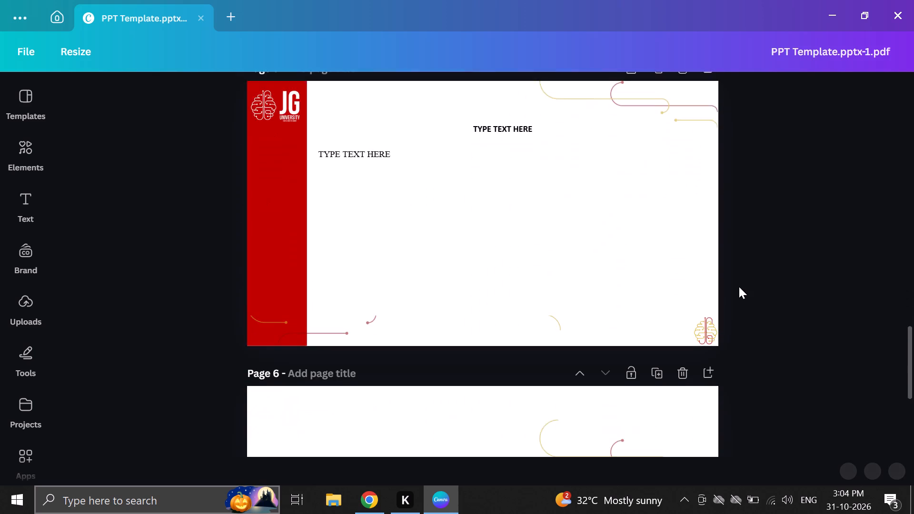
scroll(739, 287, down, 1)
scroll(739, 287, up, 1)
scroll(739, 287, down, 1)
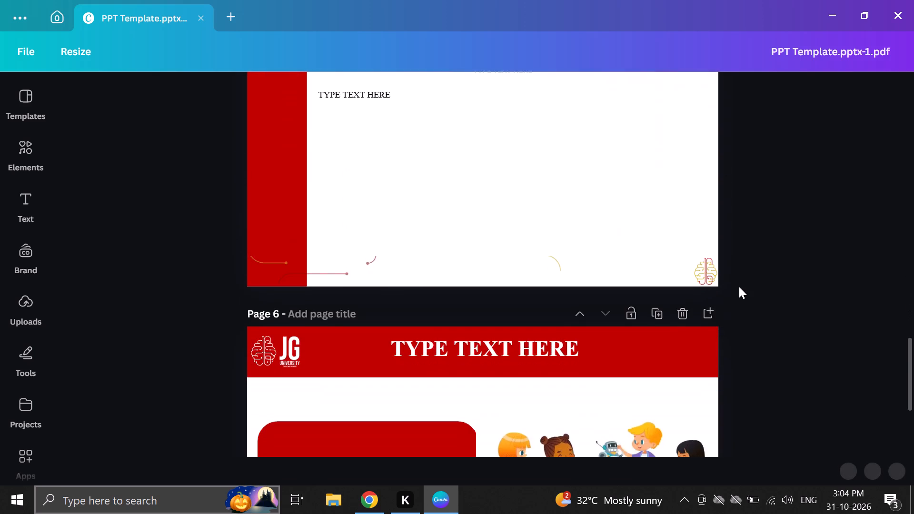
scroll(739, 287, down, 1)
scroll(739, 287, up, 3)
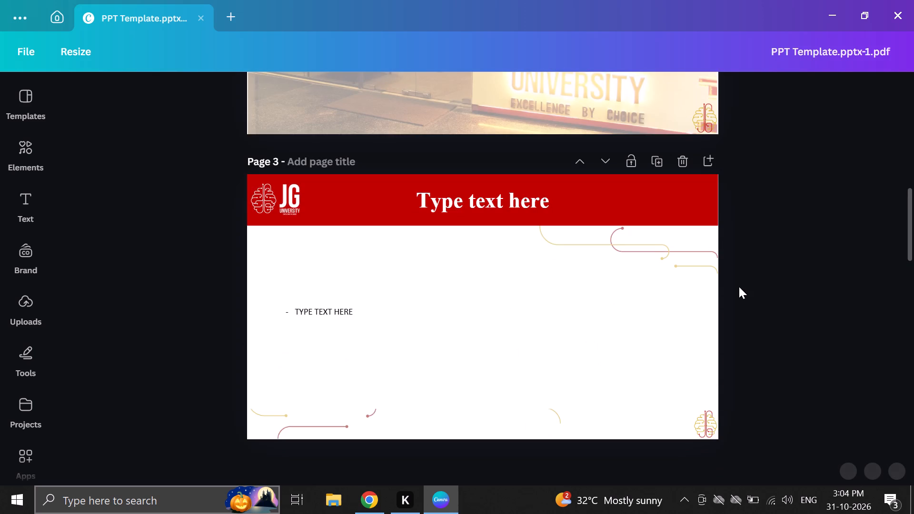
scroll(739, 287, up, 1)
scroll(739, 287, down, 1)
scroll(739, 287, up, 1)
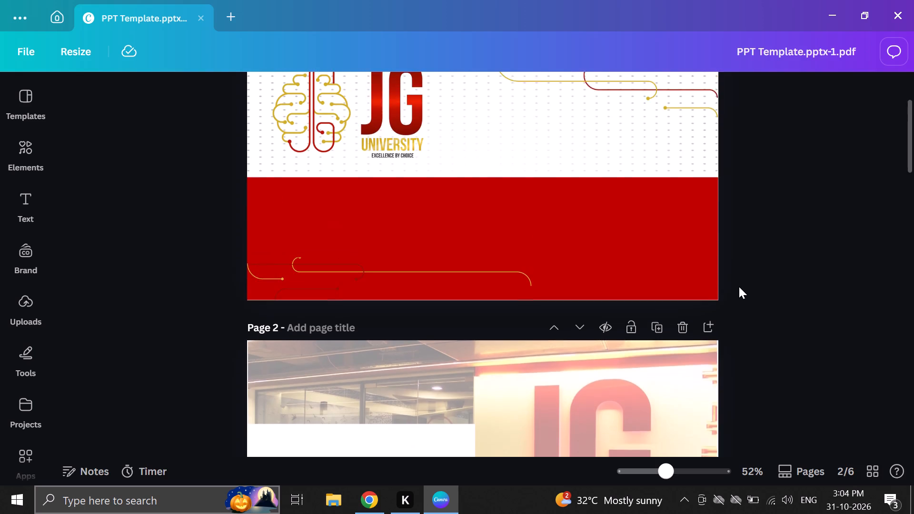
scroll(739, 287, up, 1)
scroll(739, 287, down, 1)
scroll(739, 287, up, 1)
scroll(739, 287, down, 1)
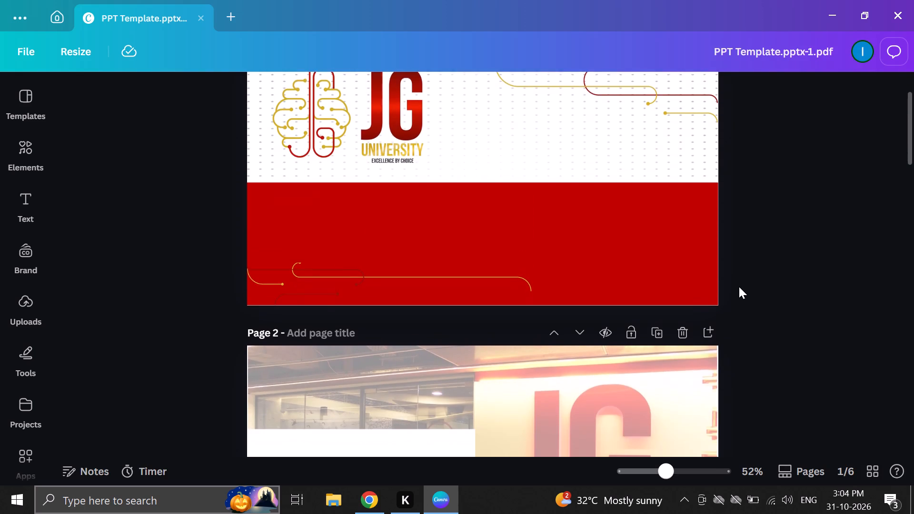
scroll(739, 287, up, 1)
scroll(739, 287, down, 1)
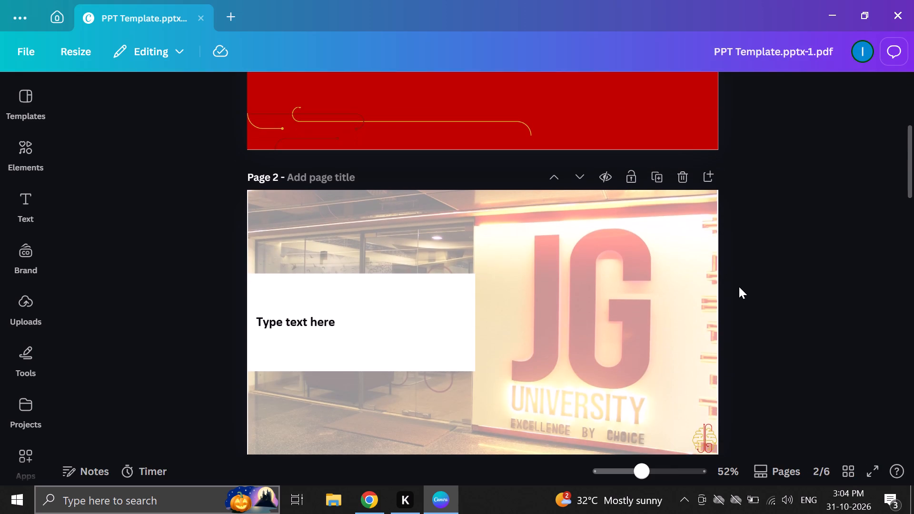
scroll(739, 287, up, 1)
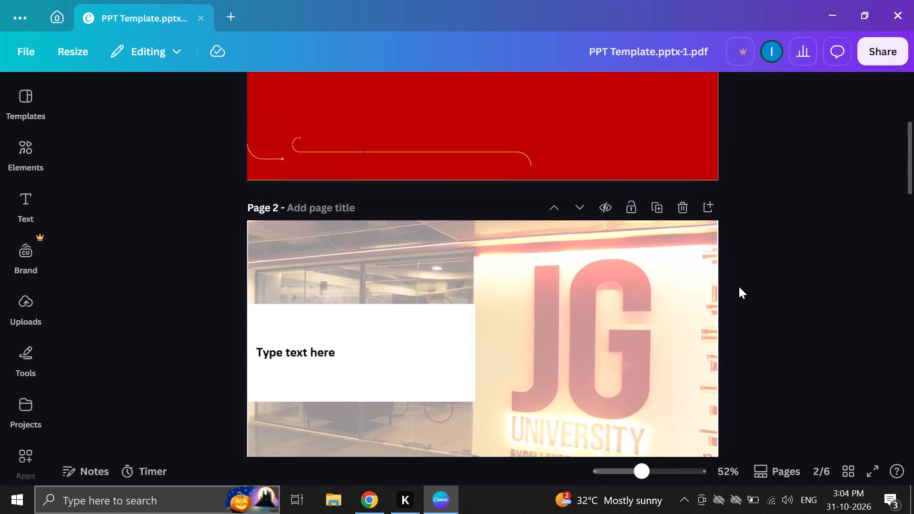
scroll(739, 287, up, 1)
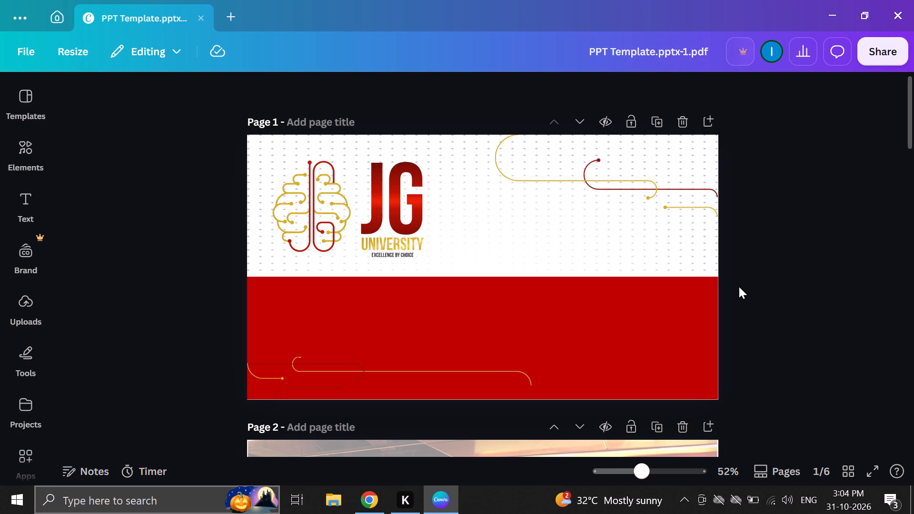
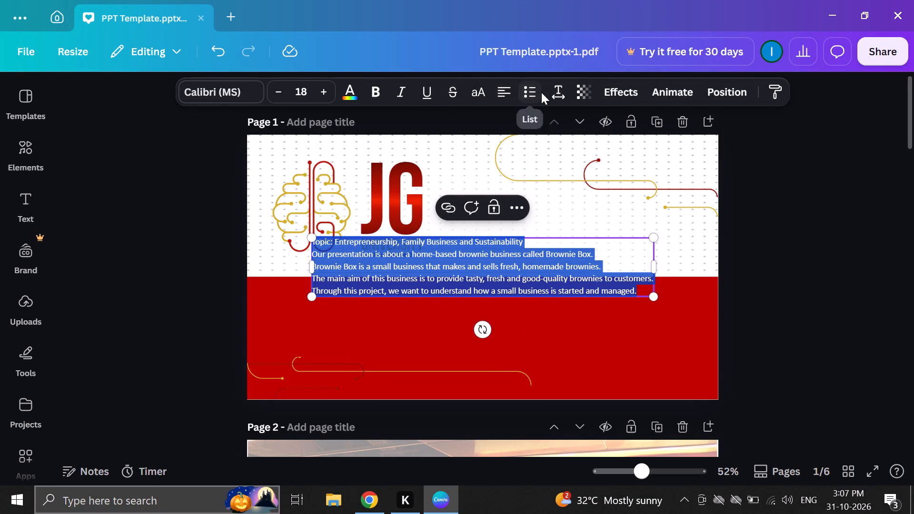
Format the Brownie Box introduction text on page 1 as a bulleted list.
click(534, 92)
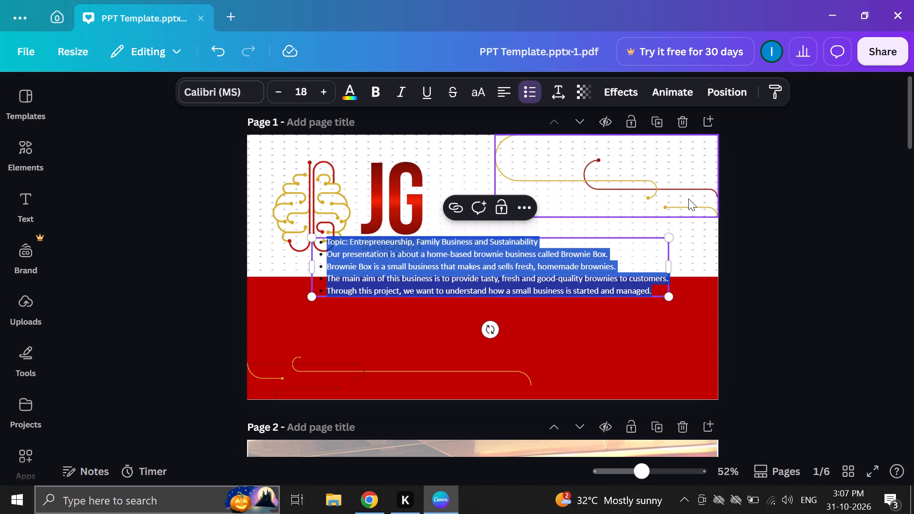
click(746, 223)
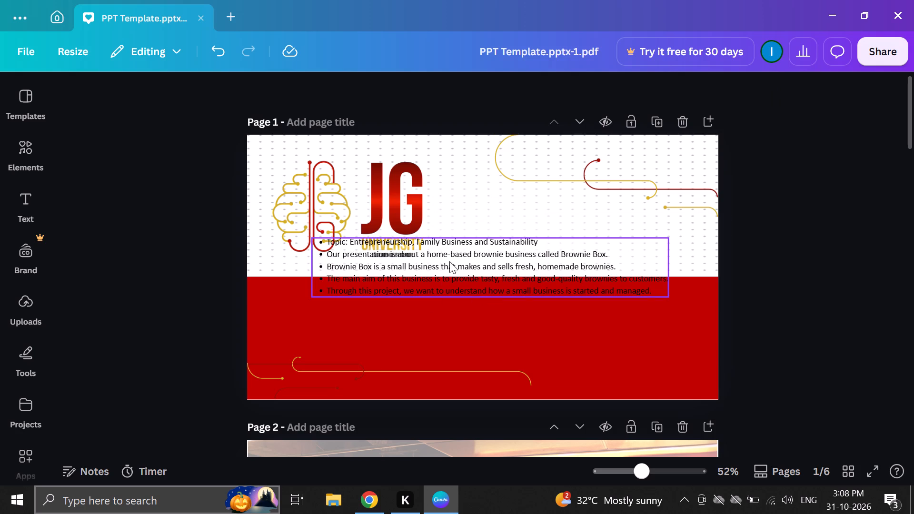
Move the bulleted introduction text off the JG University logo and into the red area of the cover page.
drag(449, 261, 393, 308)
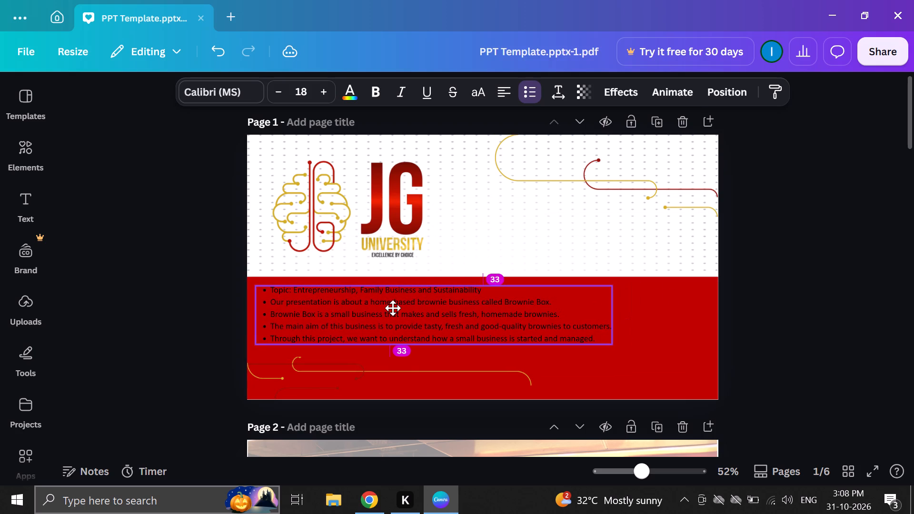
drag(393, 308, 394, 308)
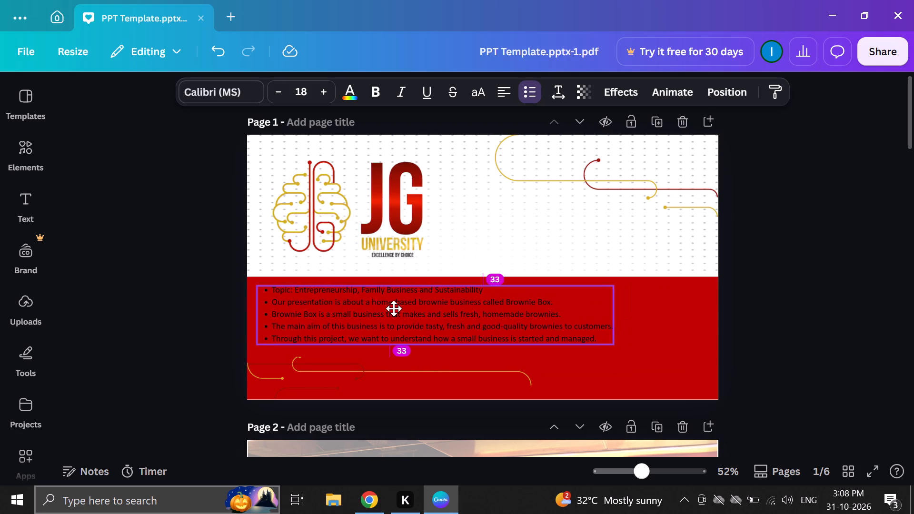
drag(394, 308, 393, 309)
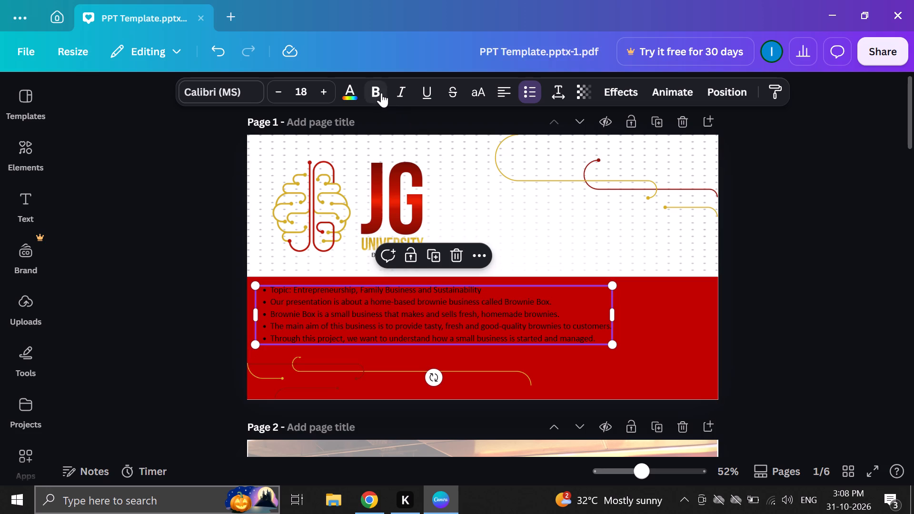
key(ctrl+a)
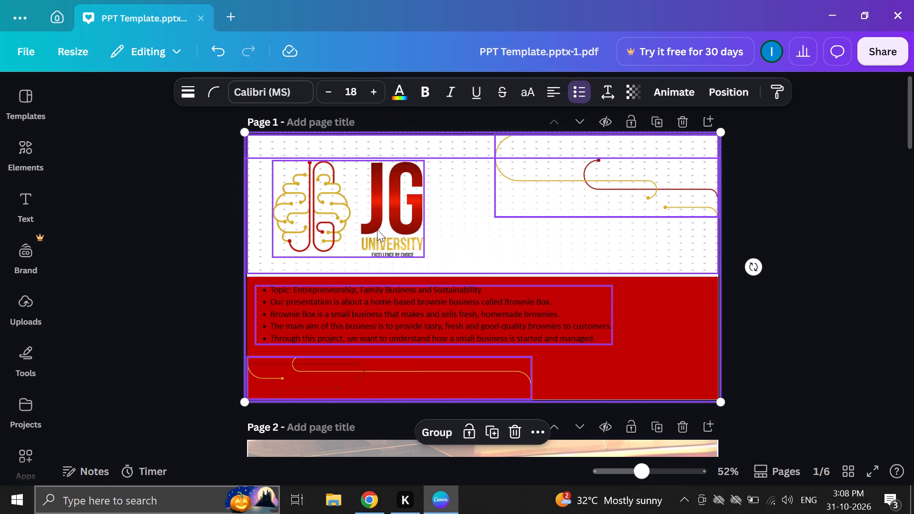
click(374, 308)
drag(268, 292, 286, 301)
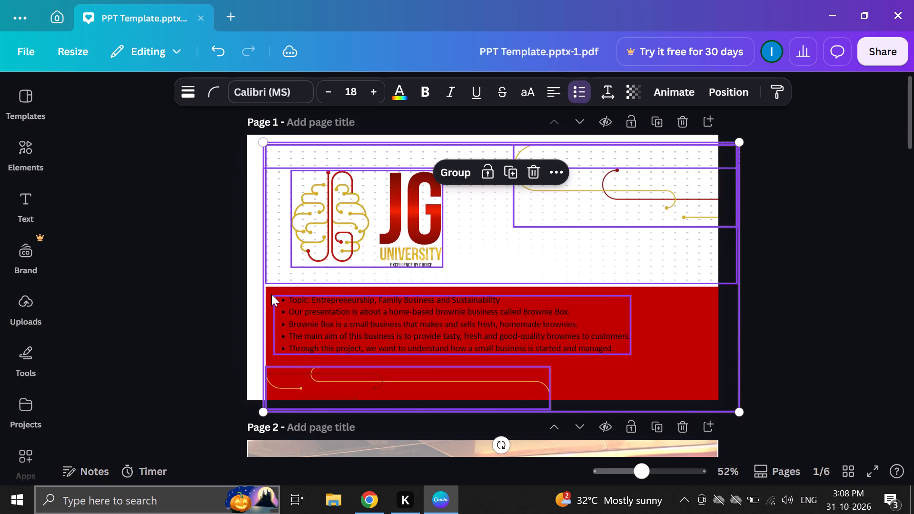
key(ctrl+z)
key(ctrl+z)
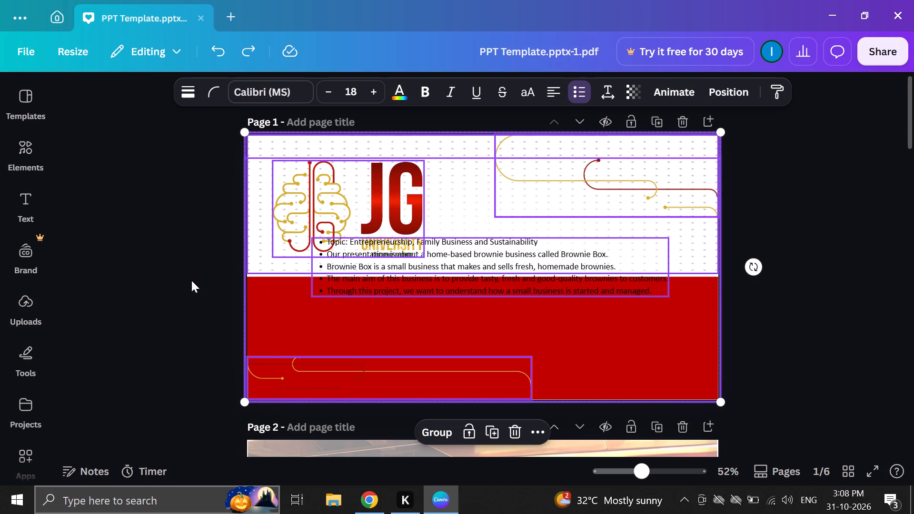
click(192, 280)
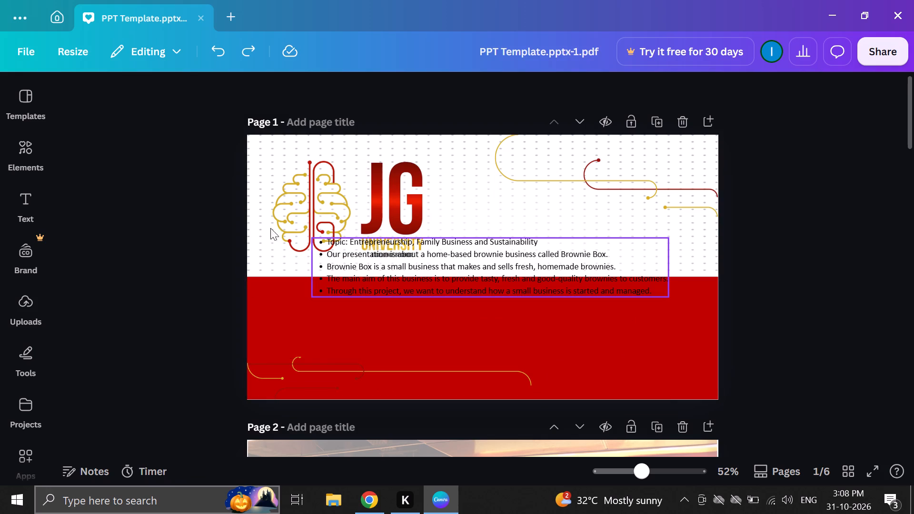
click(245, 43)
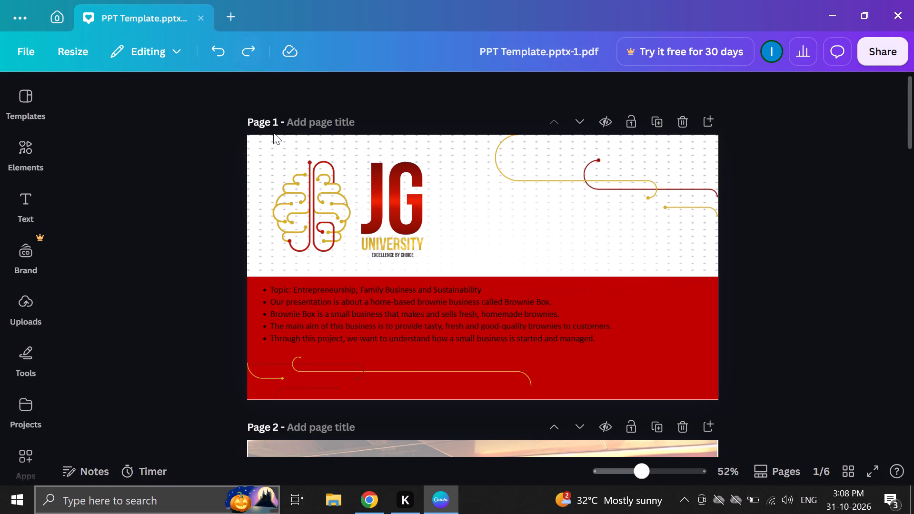
Make all of the introduction text in the red area bold.
click(316, 329)
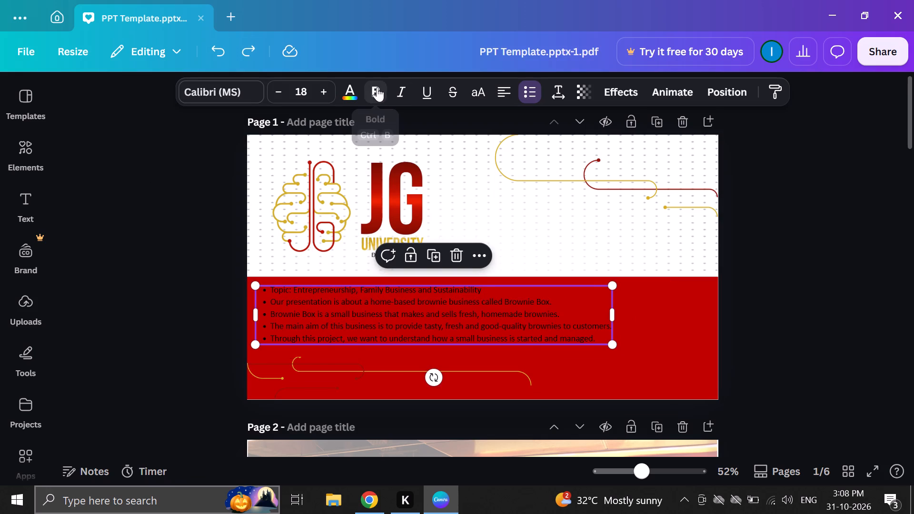
click(377, 87)
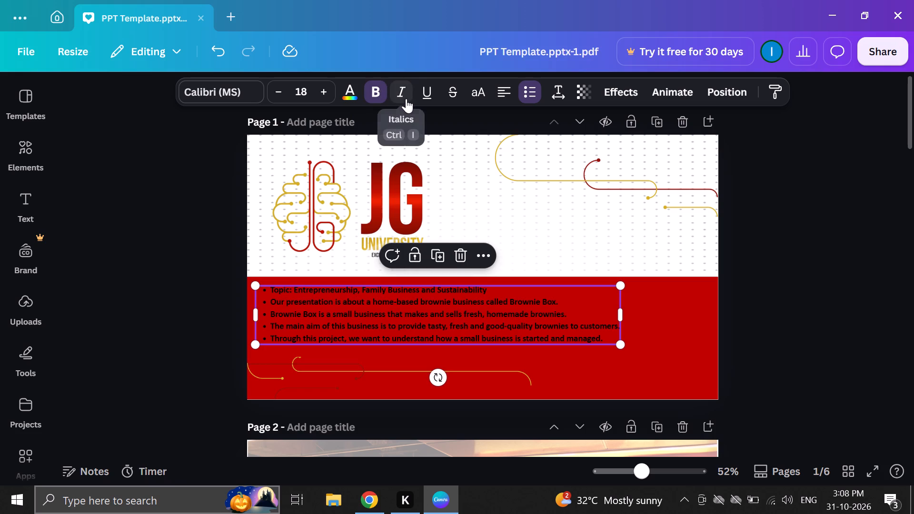
Remove the bullet from the "Topic: Entrepreneurship, Family Business and Sustainability" line and add a blank line below it.
double_click(267, 288)
click(267, 289)
click(267, 289)
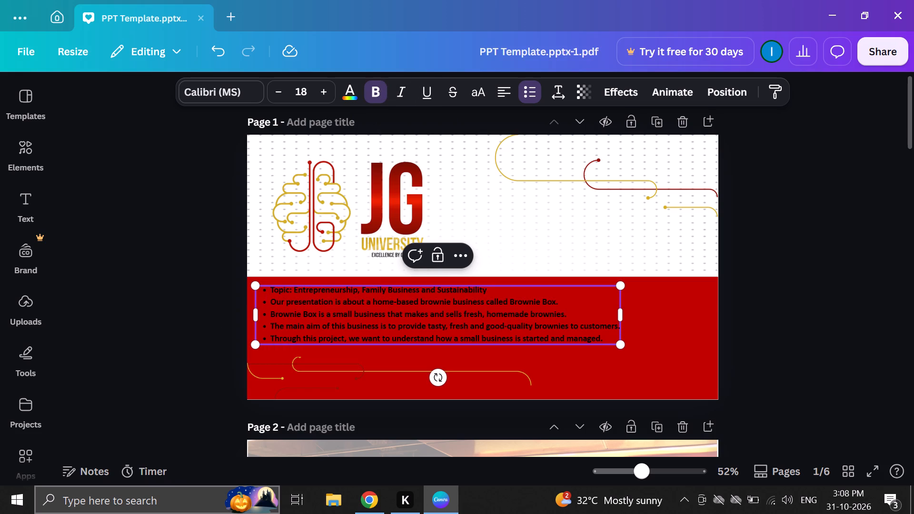
key(BackSpace)
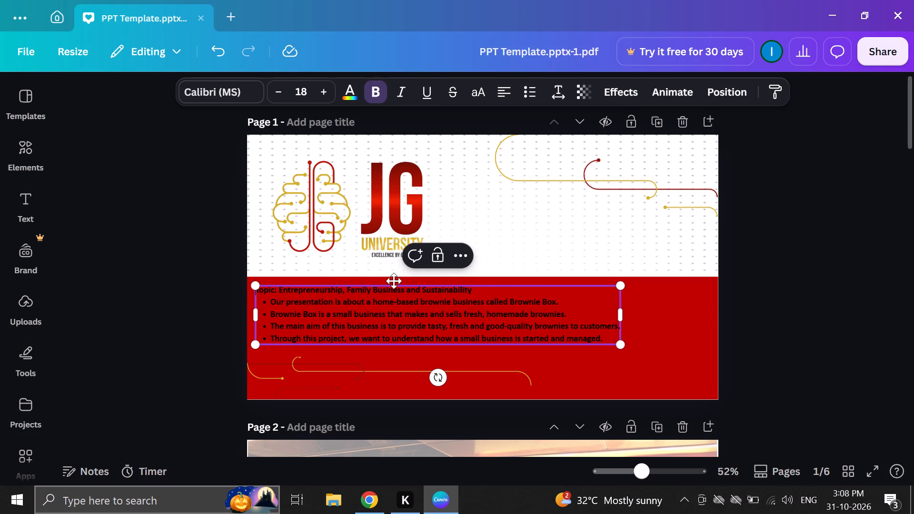
click(483, 290)
key(Return)
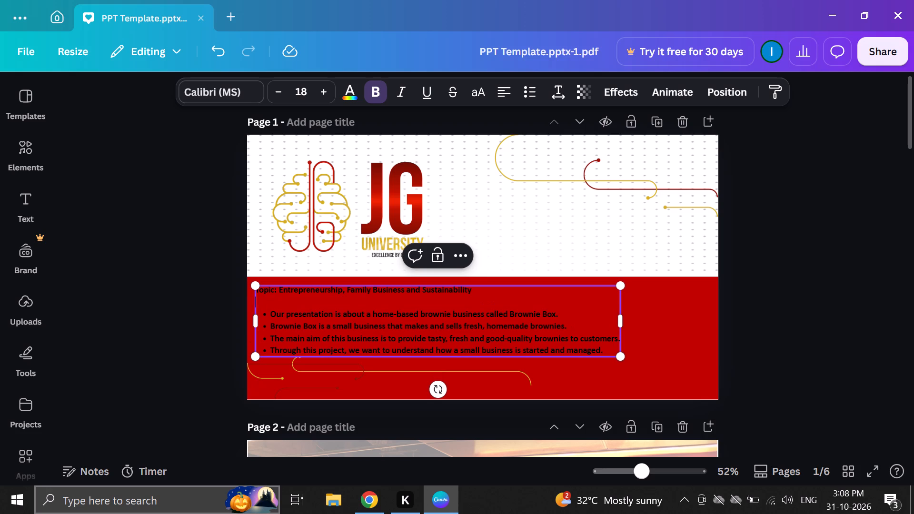
Indent the Topic line with leading spaces so it sits roughly centred above the bullet points.
key(Up)
key(Return)
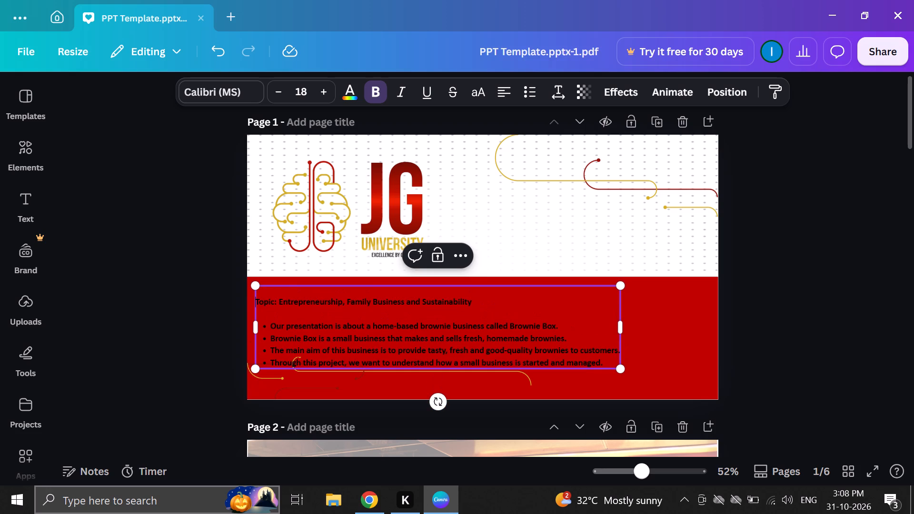
key(BackSpace)
key(space)
key(space)
key(space)
key(space)
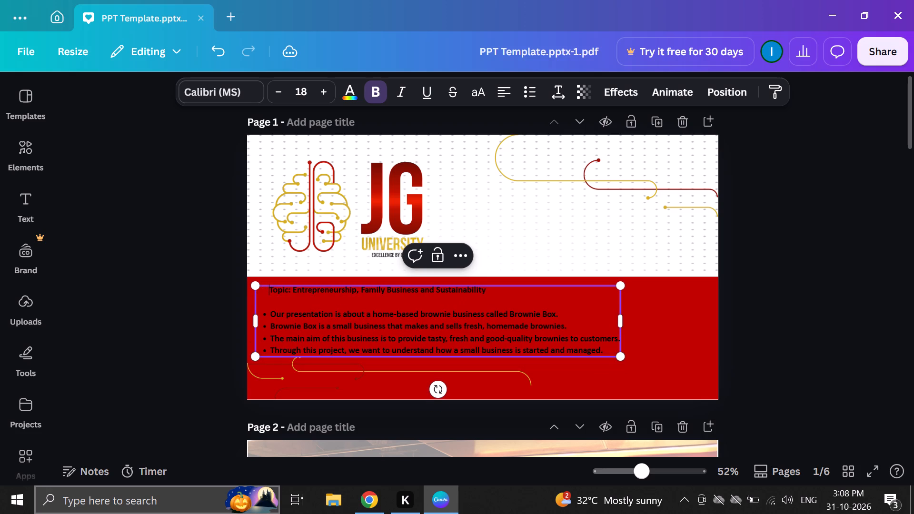
key(space)
key(space)
key(space)
key(space)
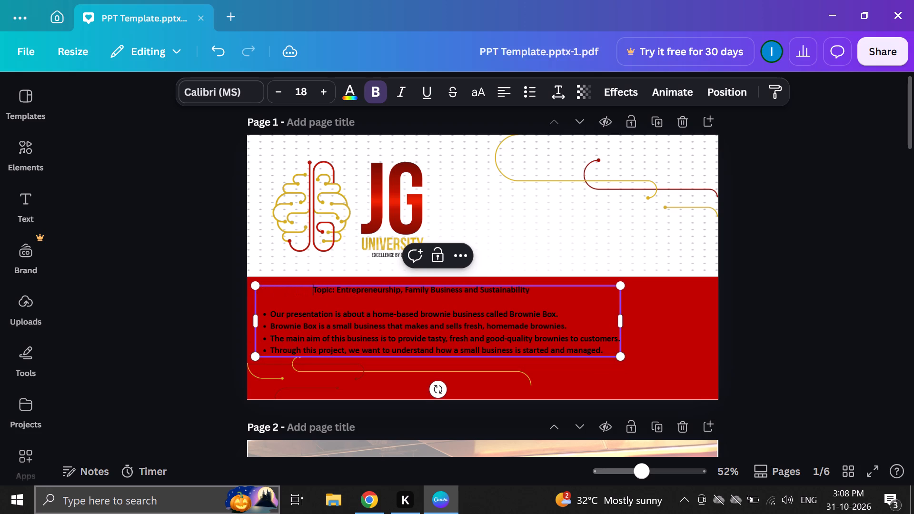
click(765, 255)
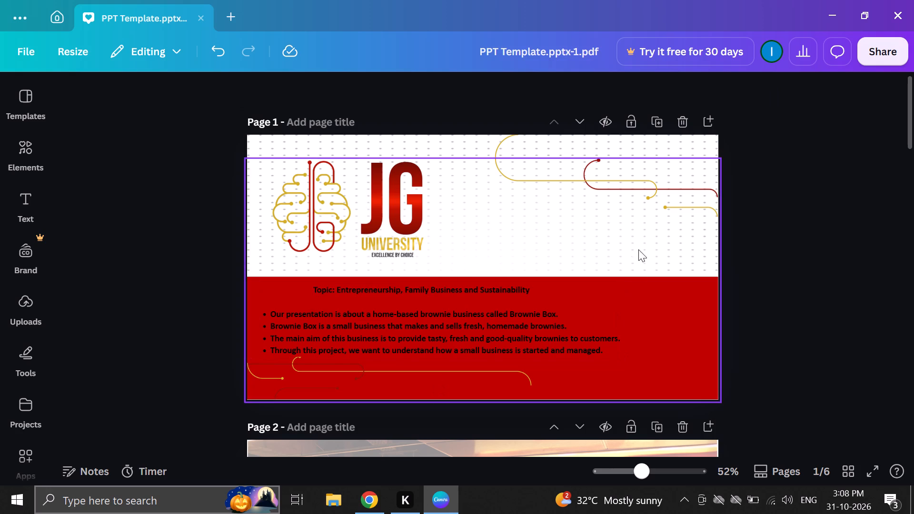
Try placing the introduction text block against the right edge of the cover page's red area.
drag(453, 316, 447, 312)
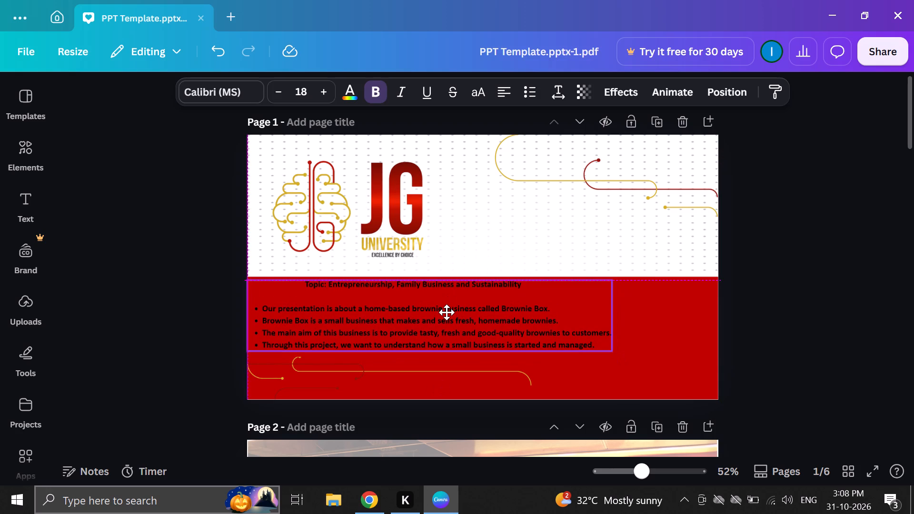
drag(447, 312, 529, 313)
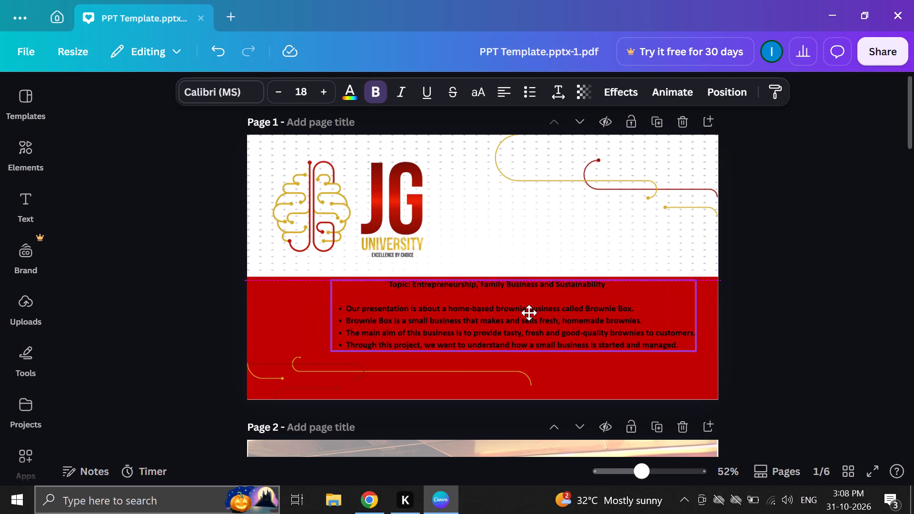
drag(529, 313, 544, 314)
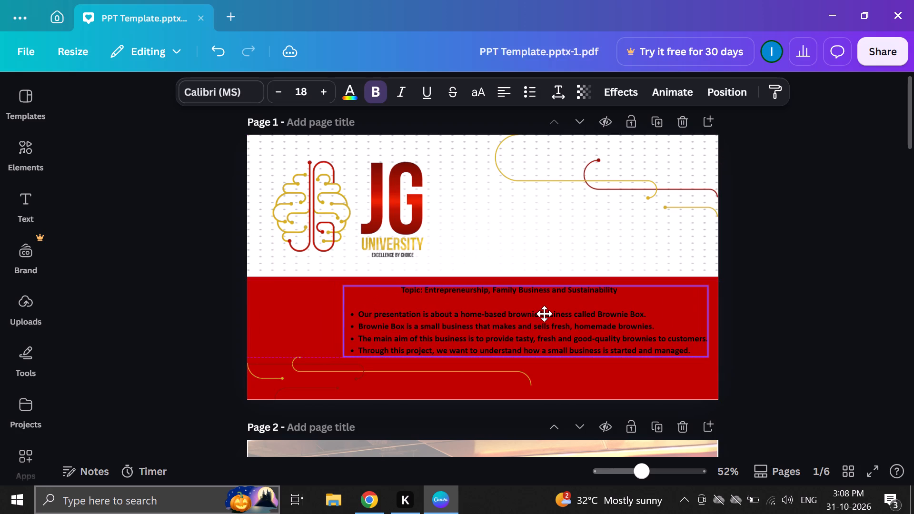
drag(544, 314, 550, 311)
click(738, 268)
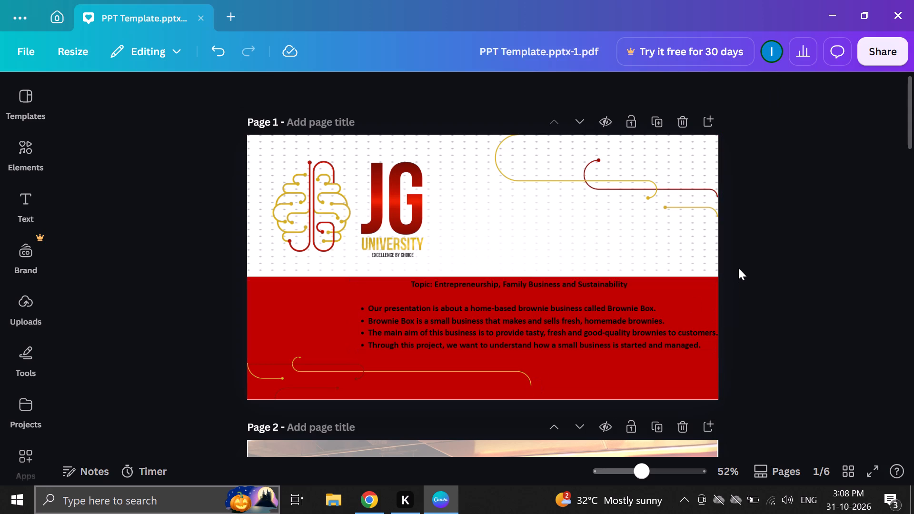
Move the introduction text block to the left edge of the cover page, just below the white band.
ctrl+scroll(449, 313, down, 1)
drag(450, 313, 438, 314)
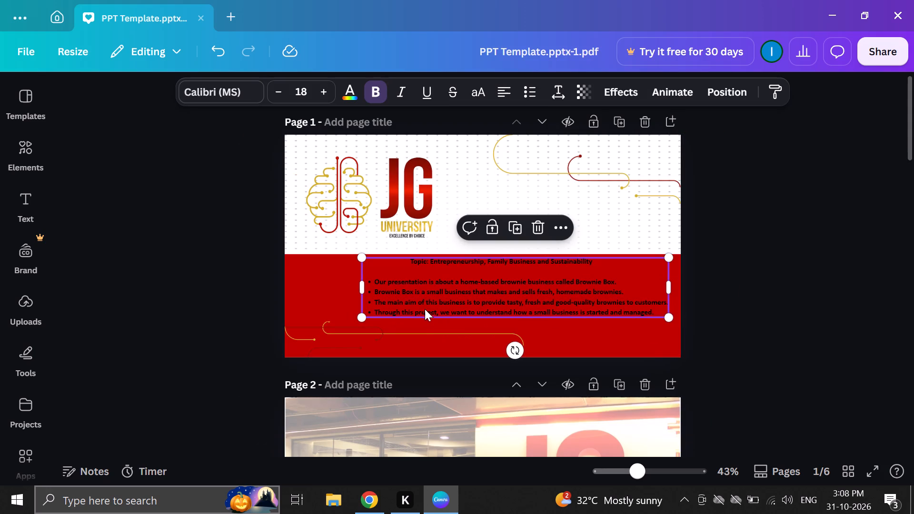
drag(437, 294, 364, 294)
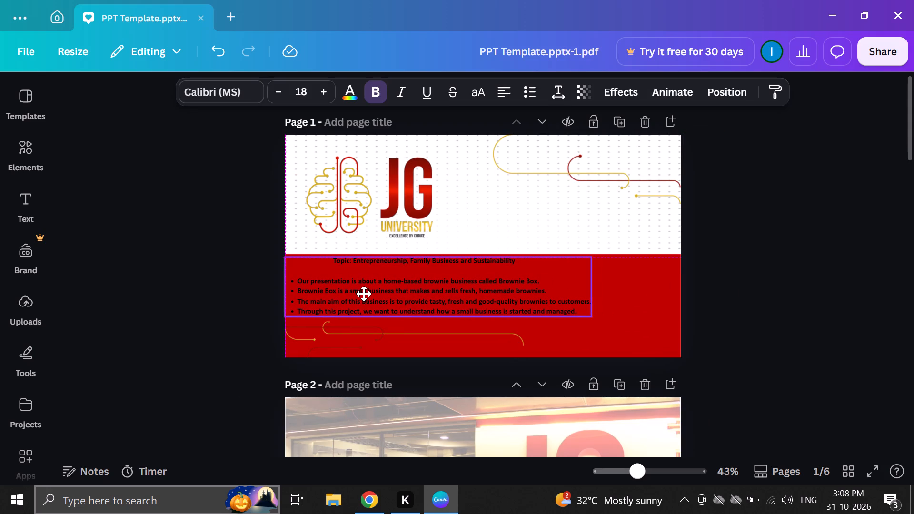
drag(364, 294, 362, 294)
click(172, 288)
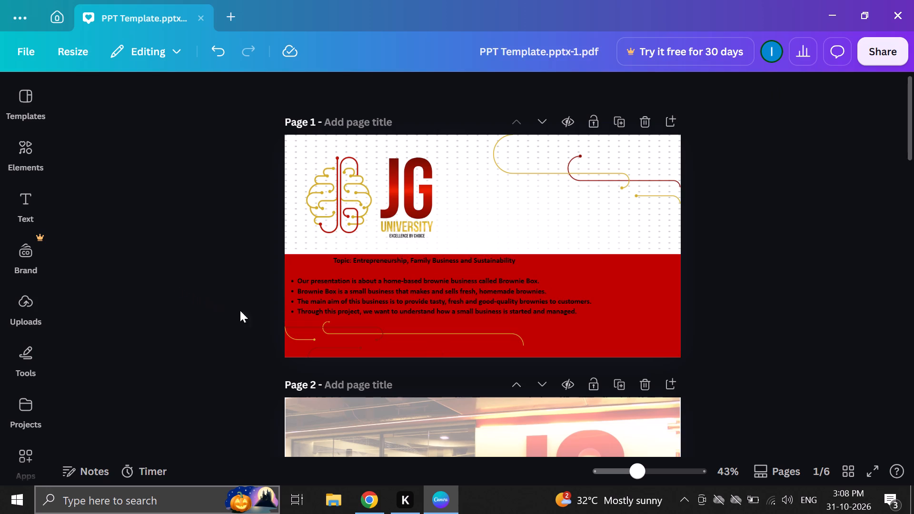
Lower the gold line decoration to the bottom edge of the cover page and shift the text block slightly down.
click(338, 349)
drag(338, 346, 338, 358)
click(223, 365)
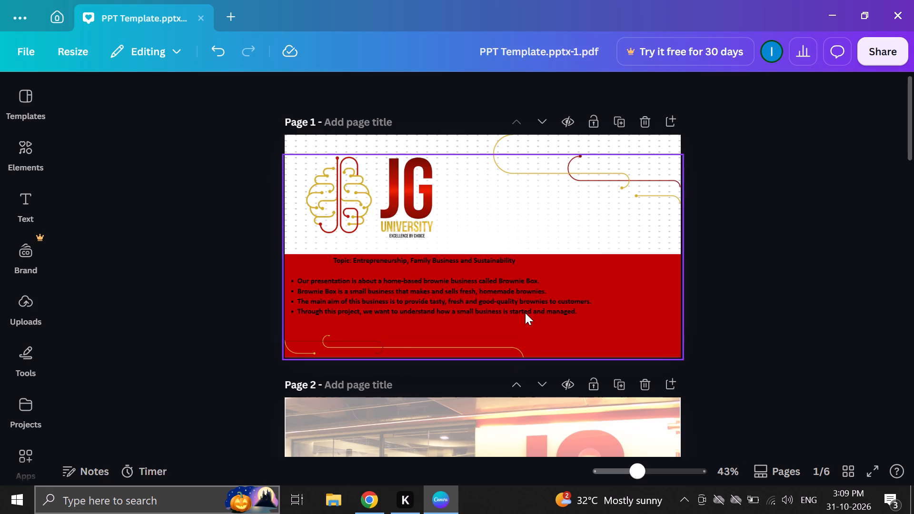
drag(493, 285, 495, 290)
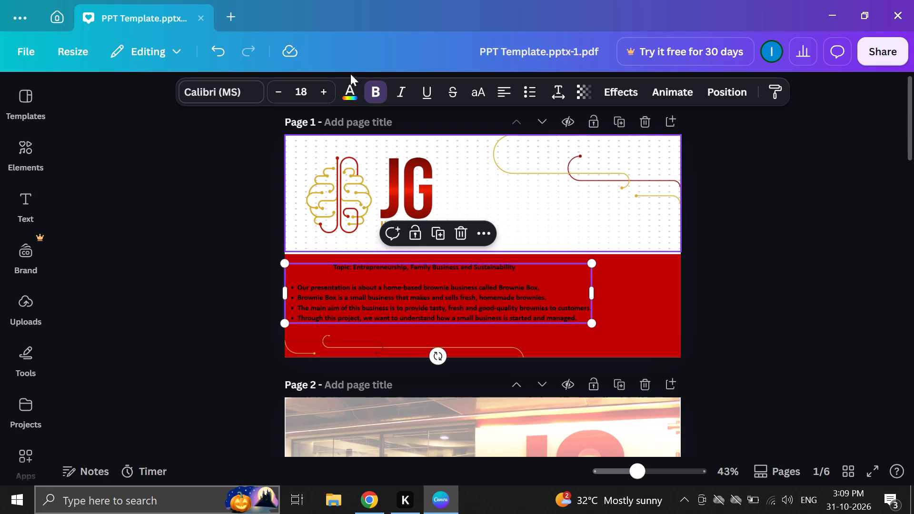
Change the colour of the cover page's introduction text to white.
click(352, 87)
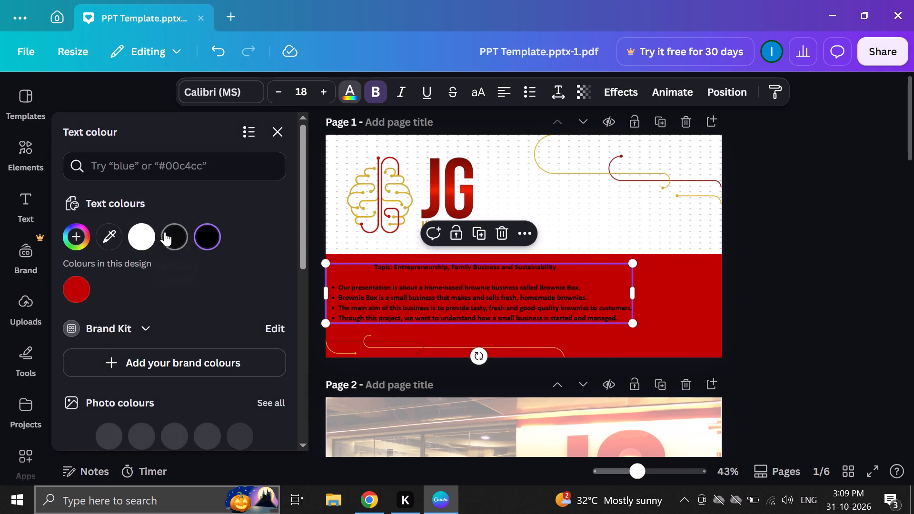
click(149, 234)
click(794, 189)
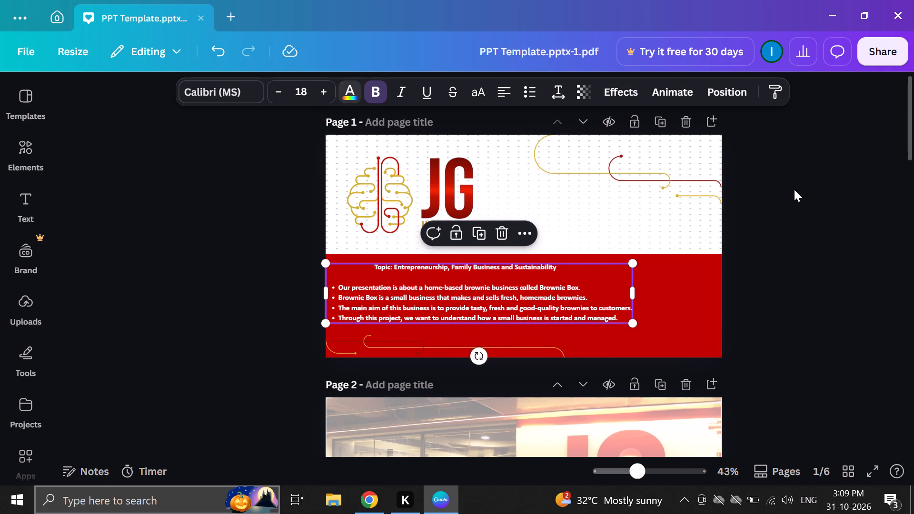
click(794, 189)
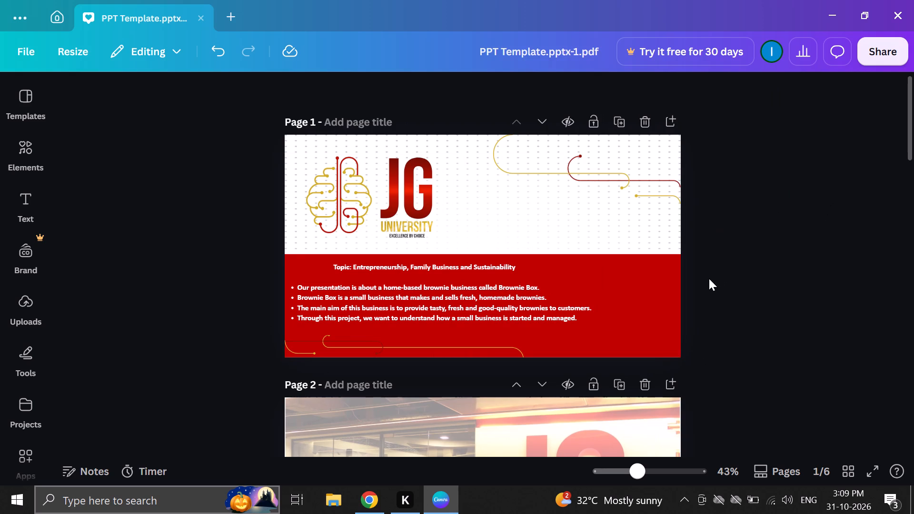
Go on to page 2 with the "Type text here" placeholder.
scroll(623, 304, down, 1)
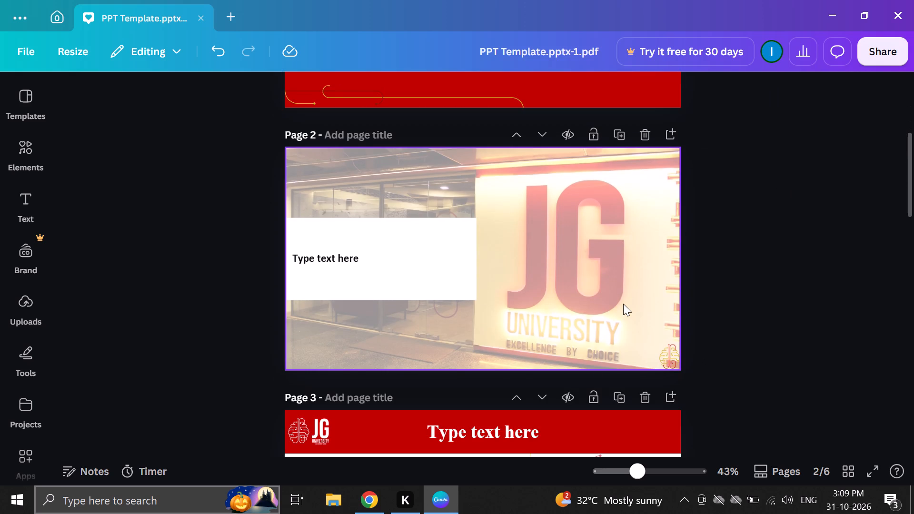
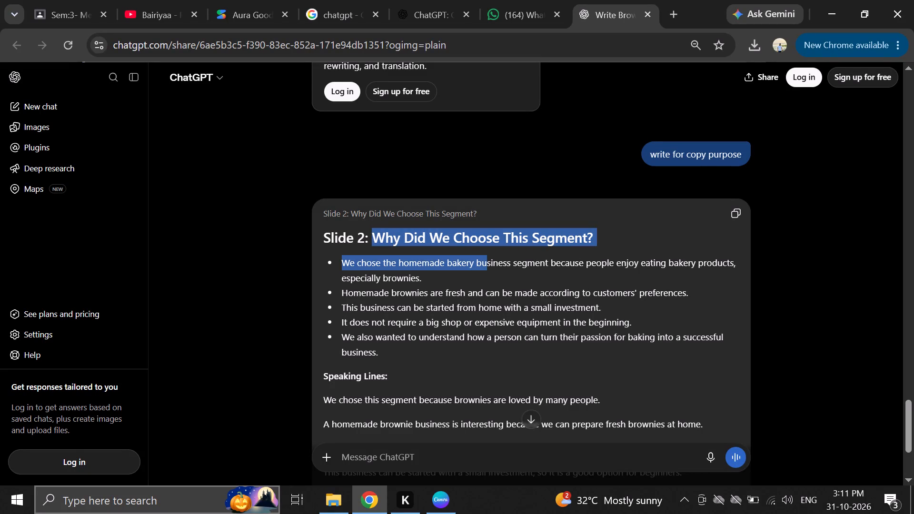
drag(486, 260, 560, 351)
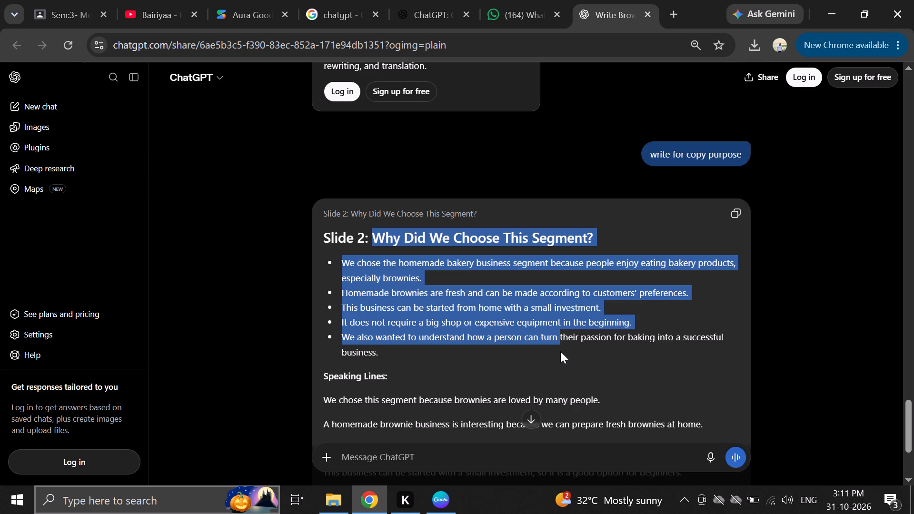
key(ctrl+c)
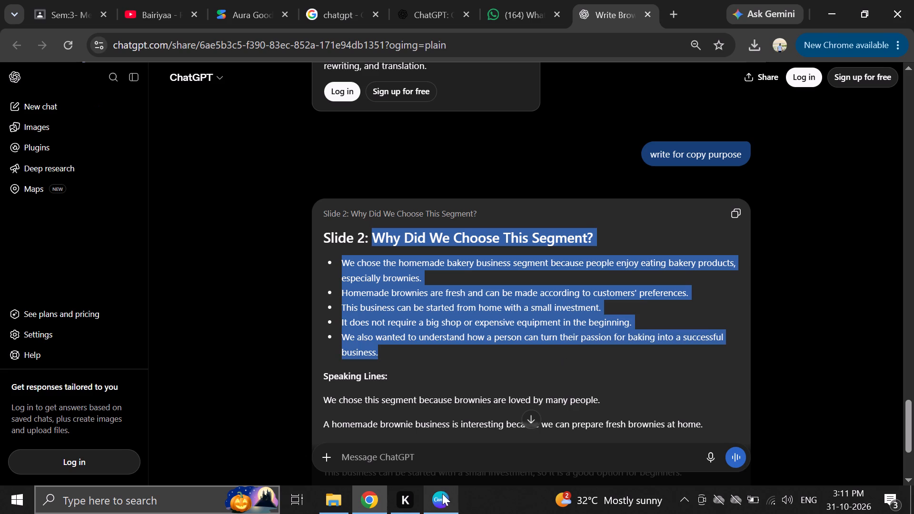
Switch to Canva, delete the "Type text here" placeholder on page 2, and paste the copied slide text there.
click(443, 494)
scroll(435, 336, up, 2)
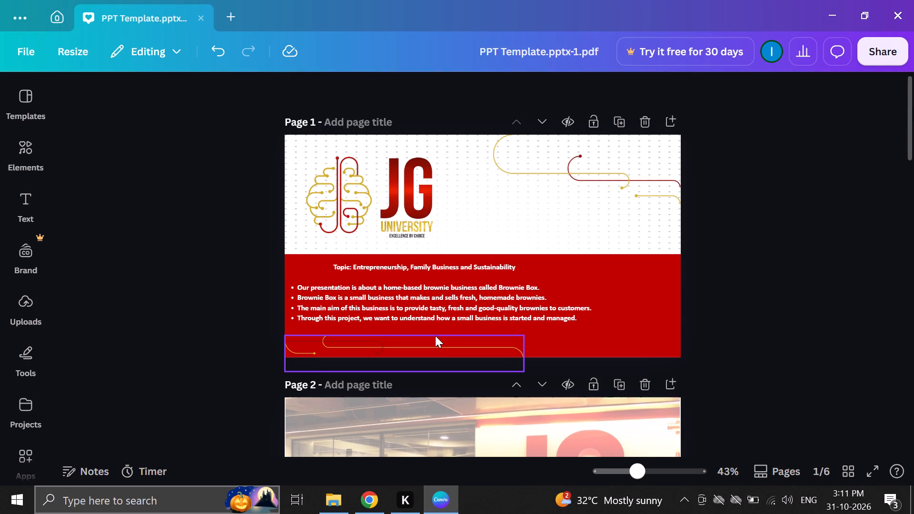
scroll(435, 336, down, 1)
click(345, 261)
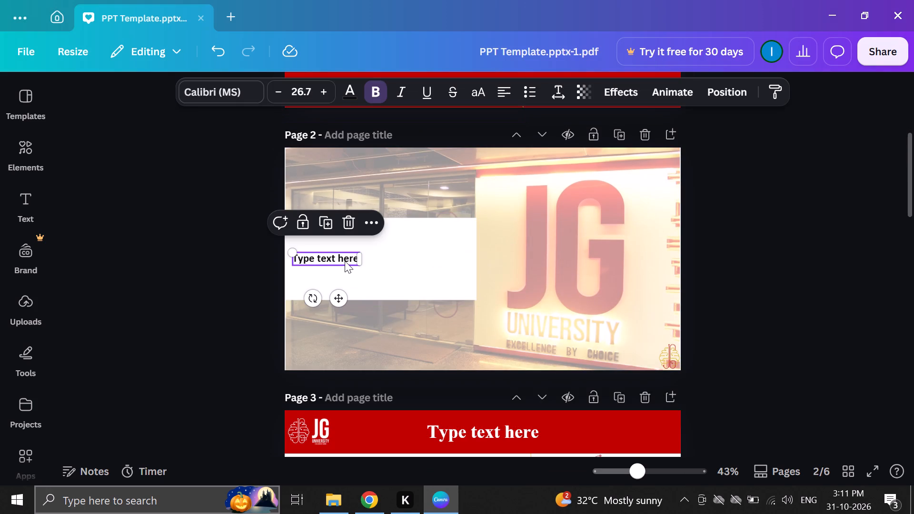
click(348, 219)
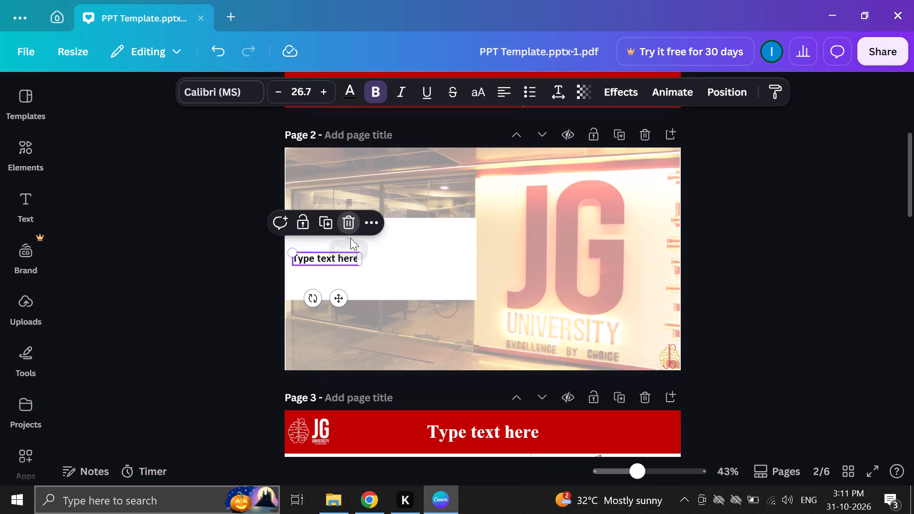
click(241, 252)
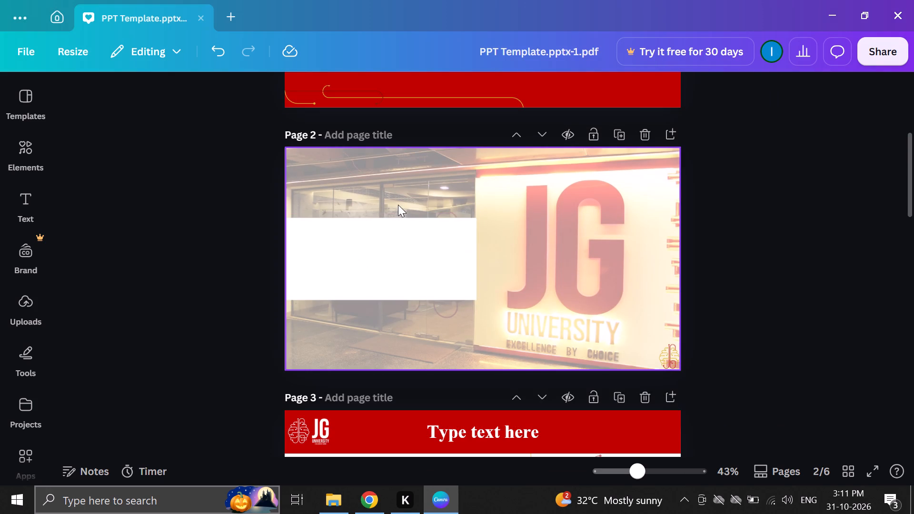
key(ctrl+v)
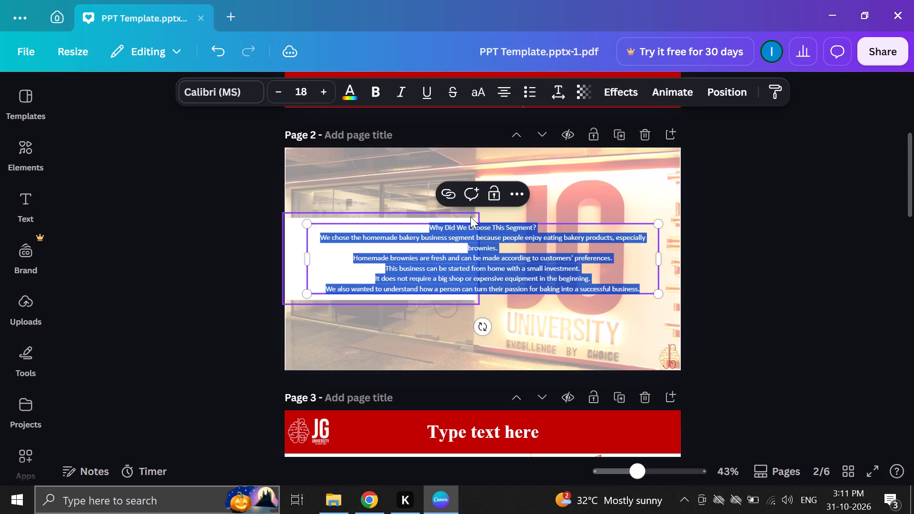
Left-align the pasted page 2 text and format it as a bulleted list.
click(501, 90)
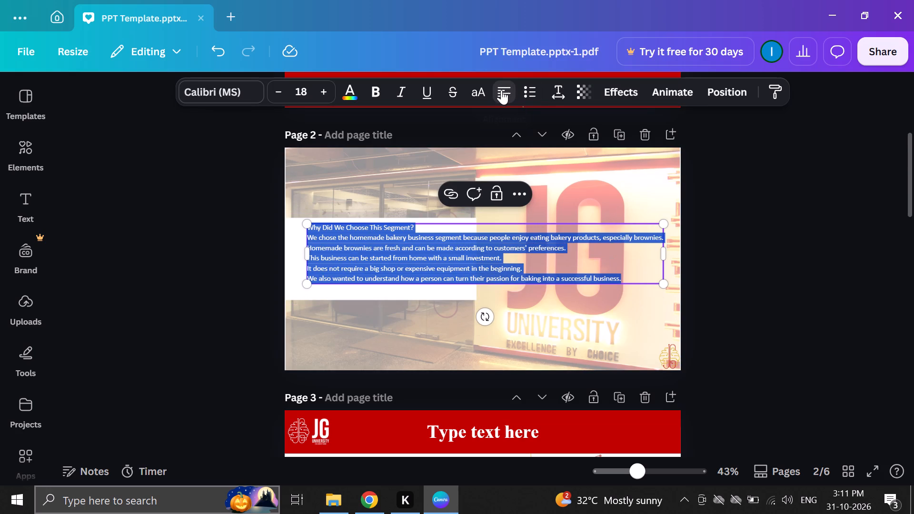
click(530, 86)
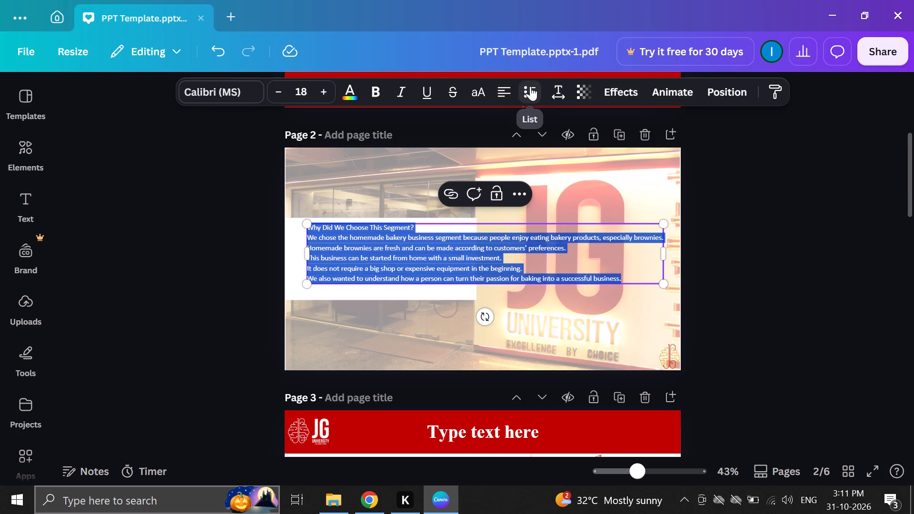
click(721, 224)
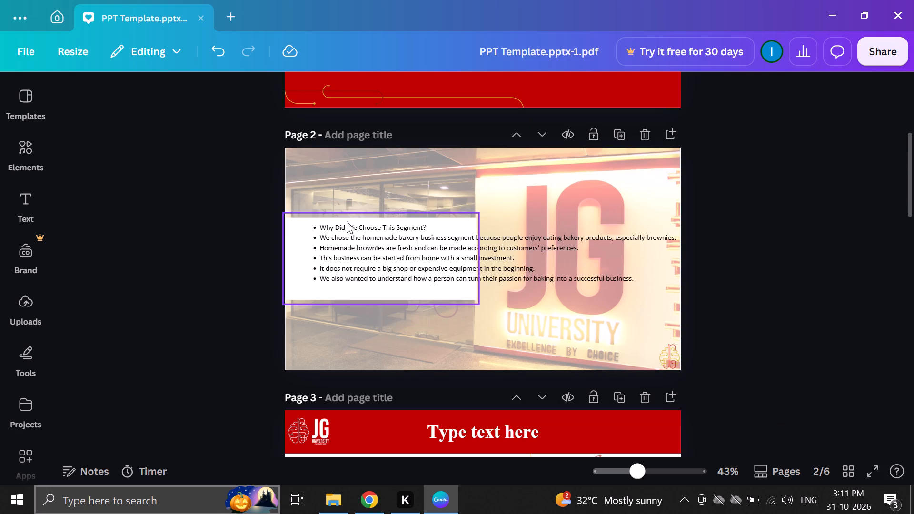
Narrow the page 2 text box to roughly the white panel's width and move it up over the panel.
click(433, 225)
drag(679, 253, 653, 257)
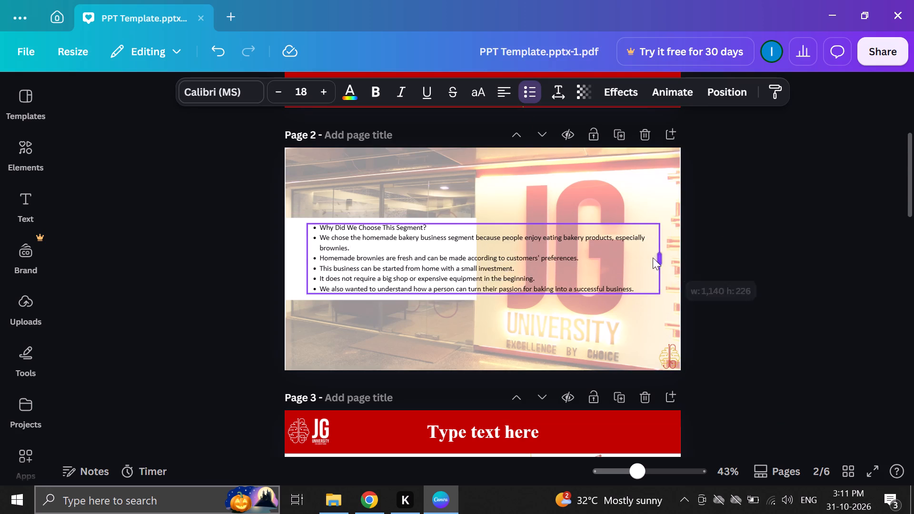
drag(653, 257, 495, 269)
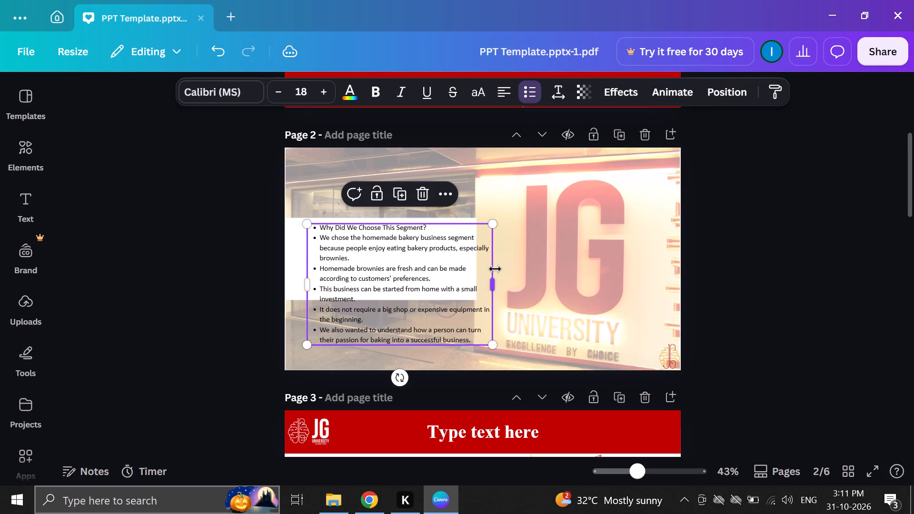
drag(450, 253, 427, 221)
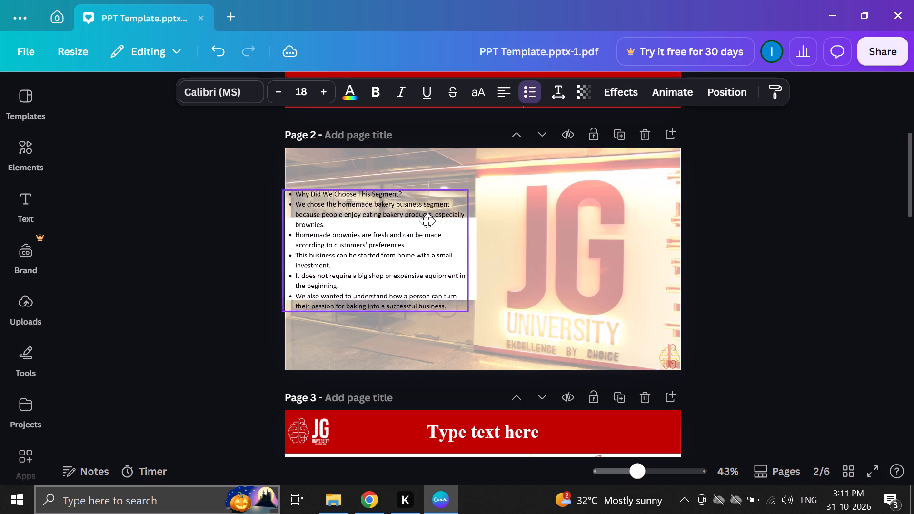
drag(427, 221, 431, 208)
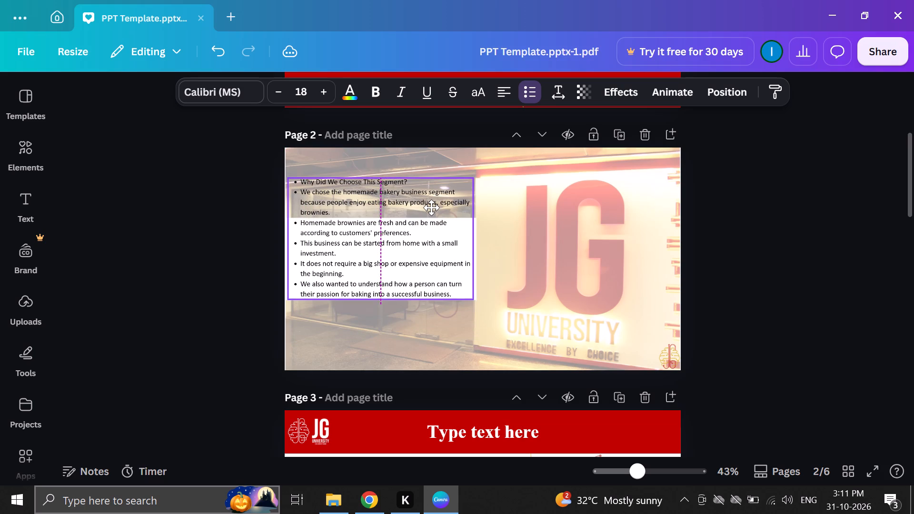
drag(431, 208, 431, 208)
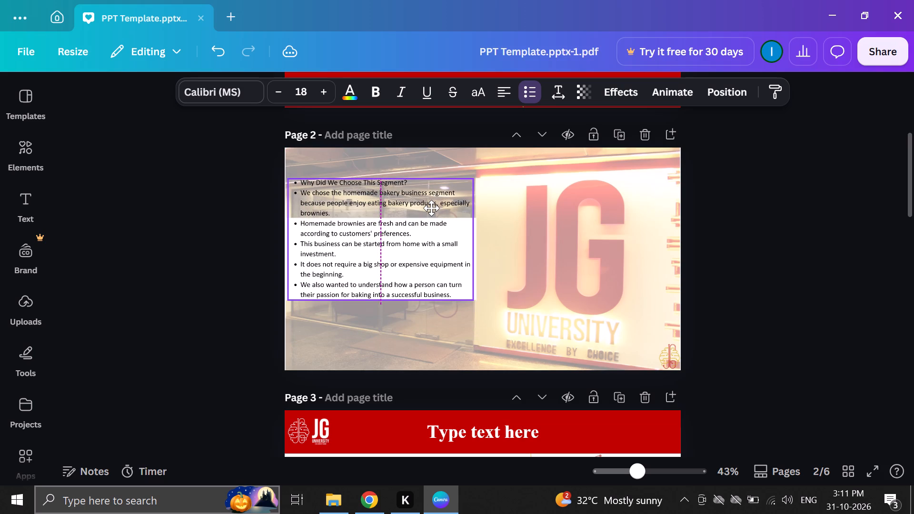
drag(431, 208, 431, 204)
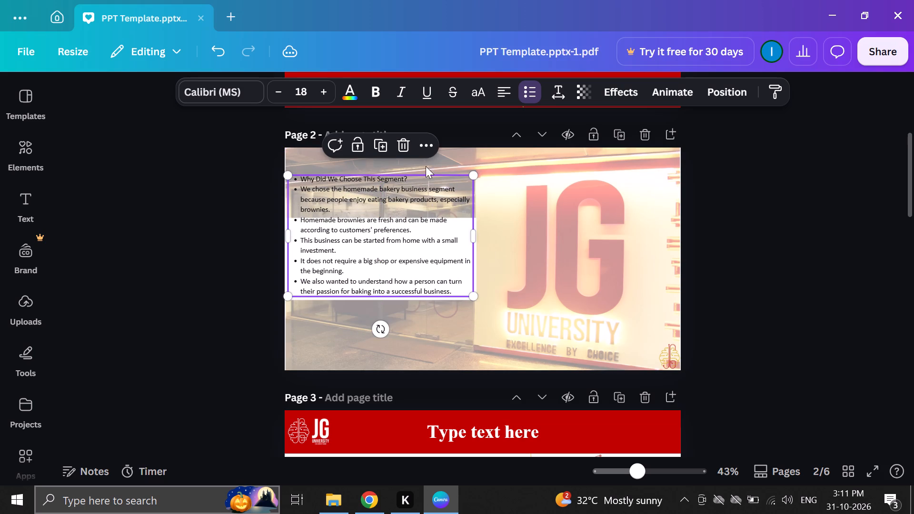
Make all the page 2 text bold and nudge the box slightly toward the slide's left edge.
click(376, 88)
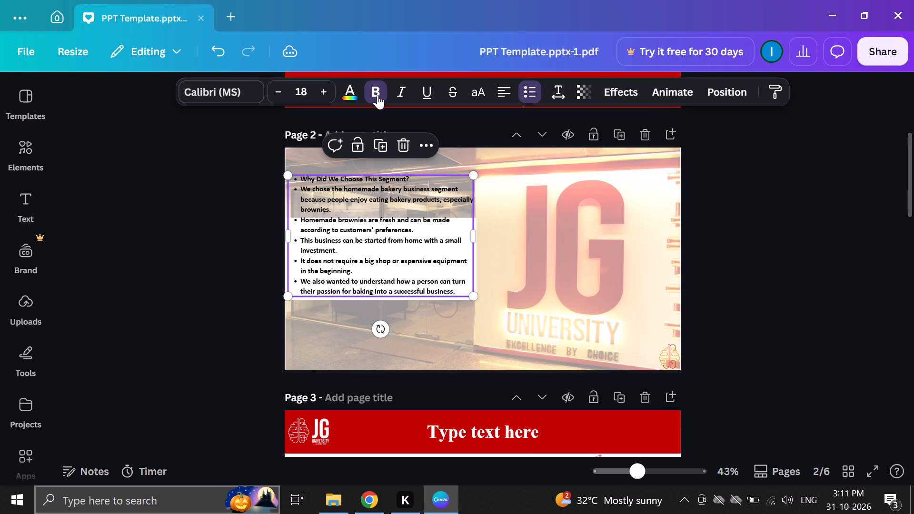
click(413, 197)
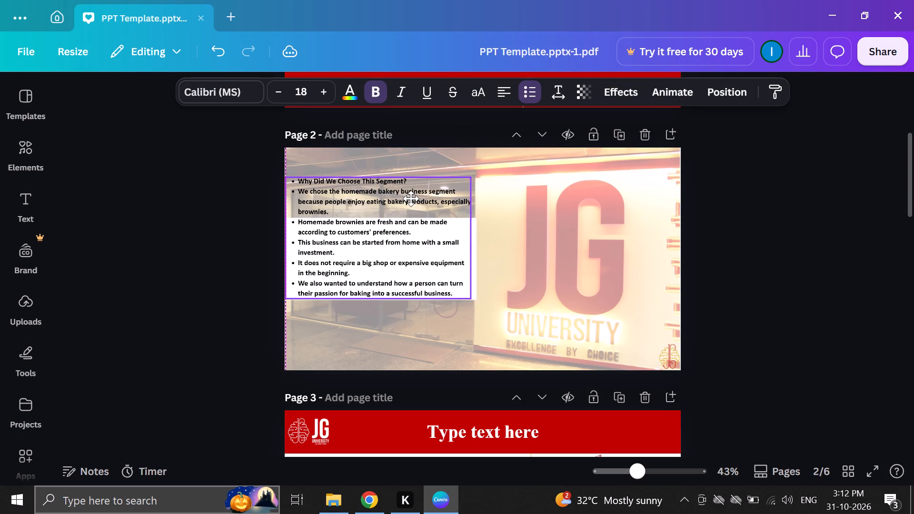
click(228, 224)
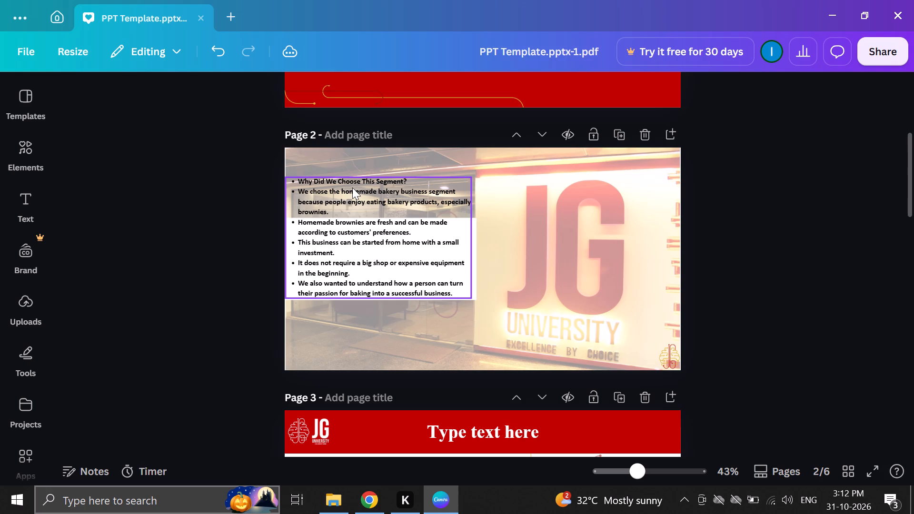
Insert blank lines between the heading "Why Did We Choose This Segment?" and the first bullet point.
click(352, 188)
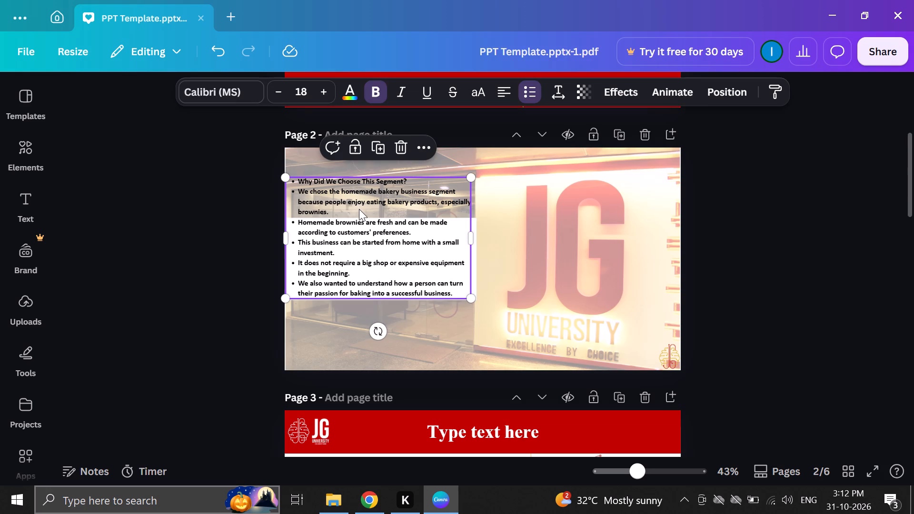
click(416, 177)
click(416, 178)
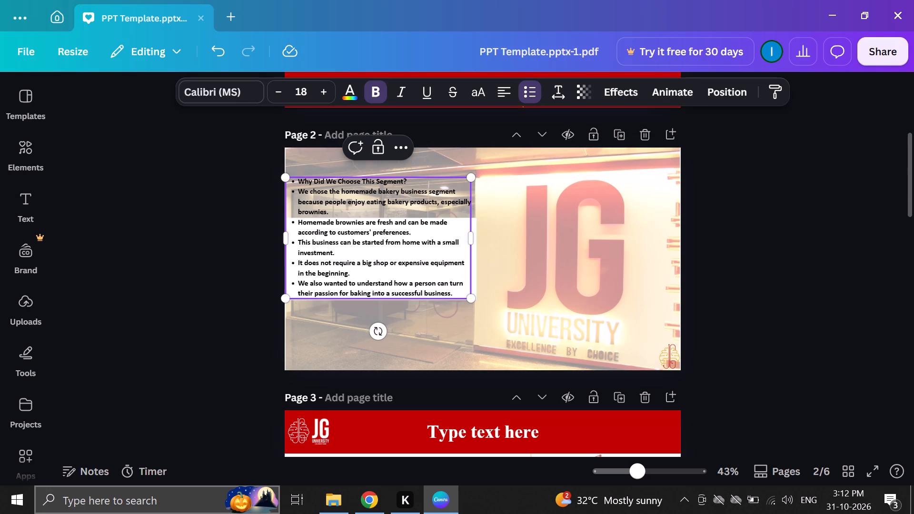
key(Return)
key(Return)
key(Return)
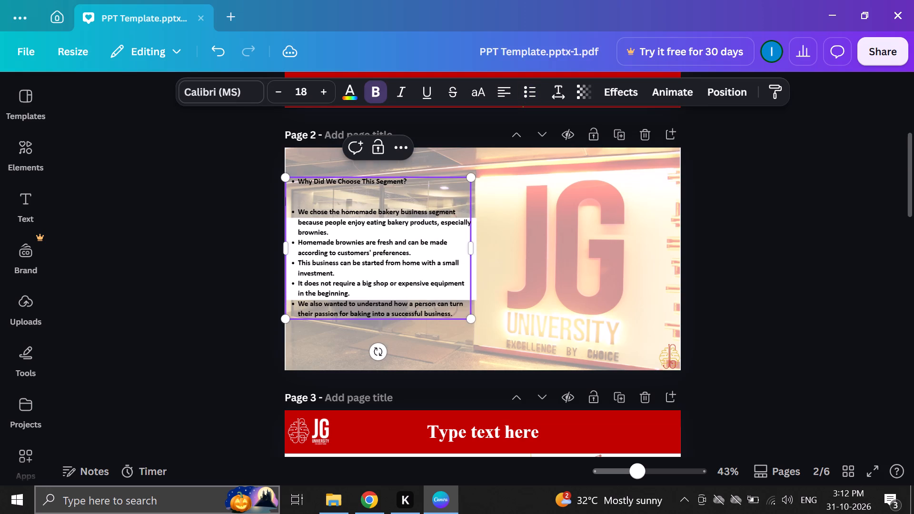
Remove the bullet from the heading "Why Did We Choose This Segment?" and indent it with spaces.
click(297, 182)
key(BackSpace)
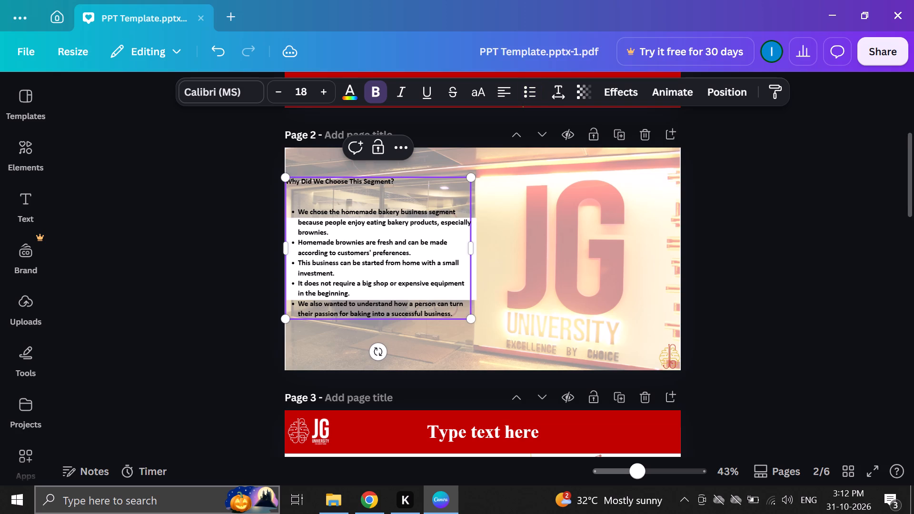
key(space)
key(space)
key(space)
key(space)
key(space)
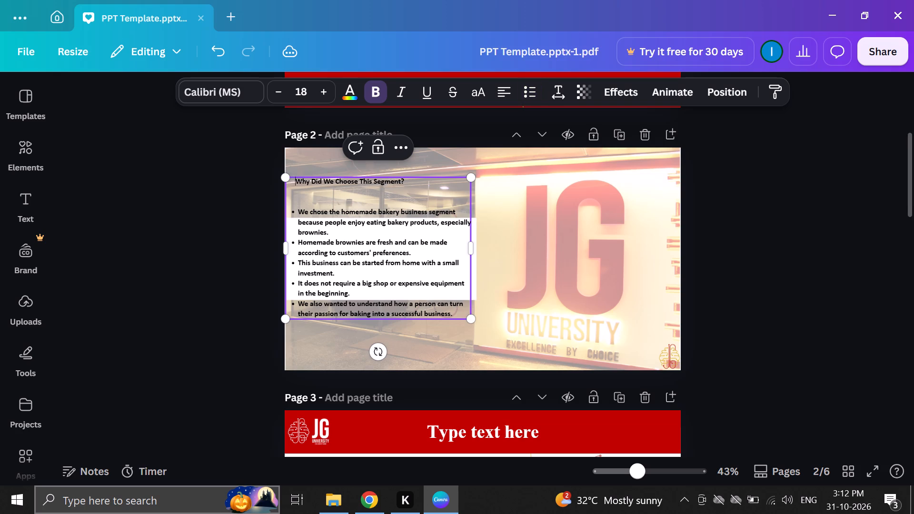
click(734, 159)
Move the page 2 text box higher so its last line sits near the white panel's lower edge.
click(369, 233)
drag(369, 233, 365, 222)
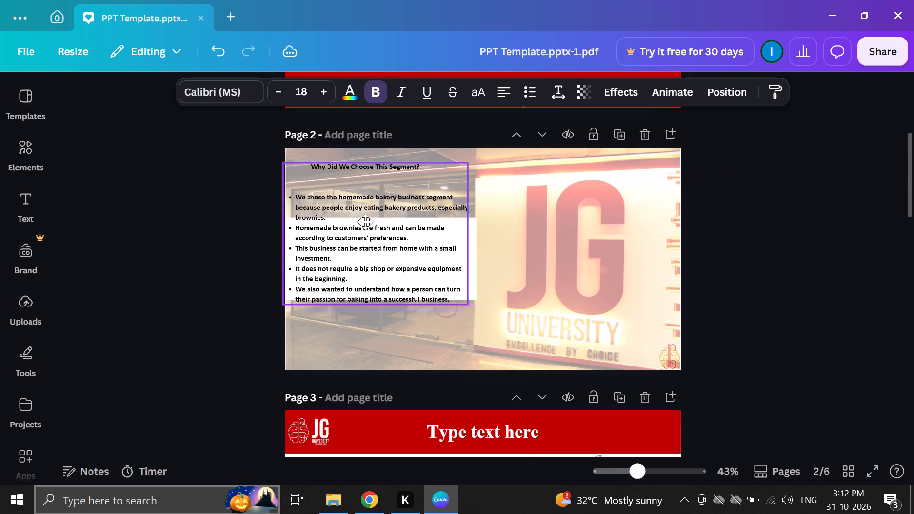
drag(365, 222, 364, 214)
click(237, 222)
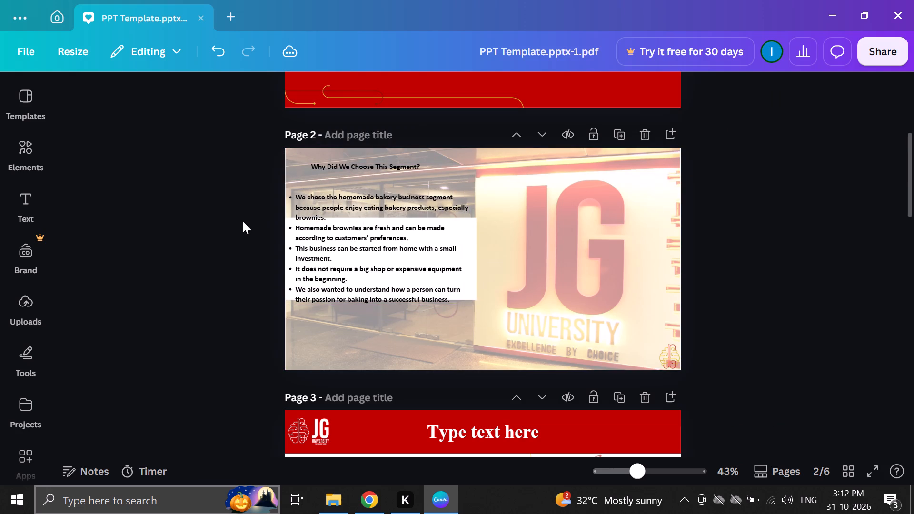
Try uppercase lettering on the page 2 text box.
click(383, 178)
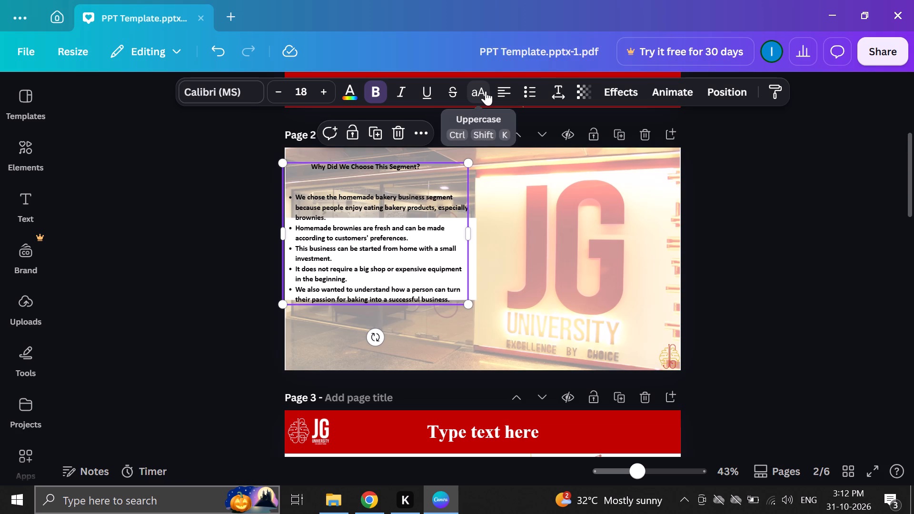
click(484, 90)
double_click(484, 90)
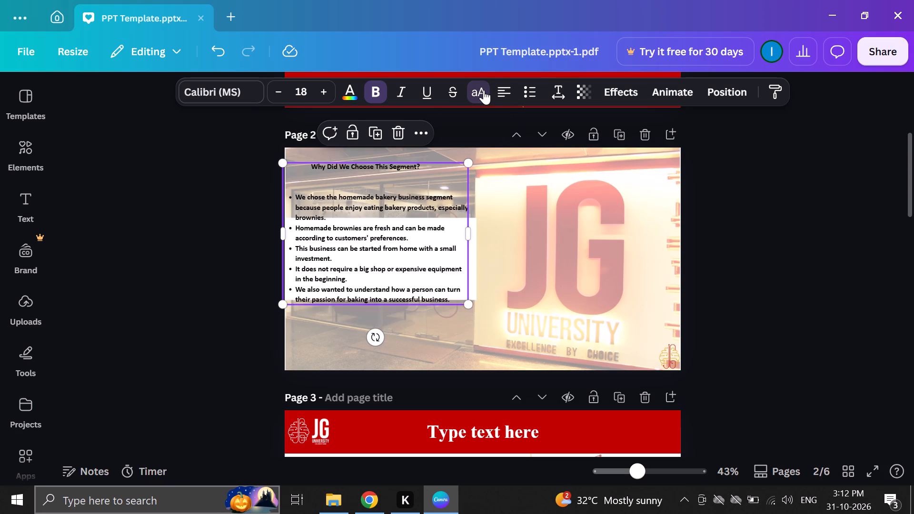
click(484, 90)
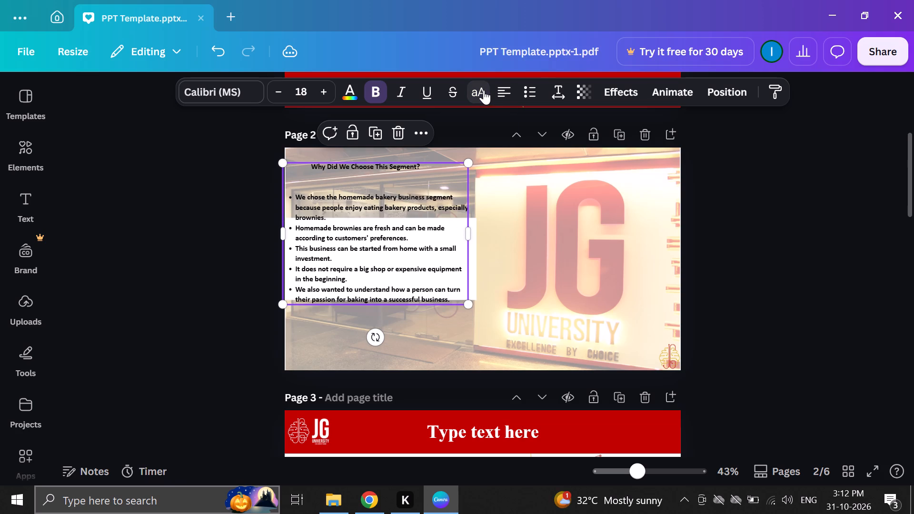
Insert an unbulleted blank line after the first bullet point, ending in "especially brownies.".
click(432, 217)
key(Return)
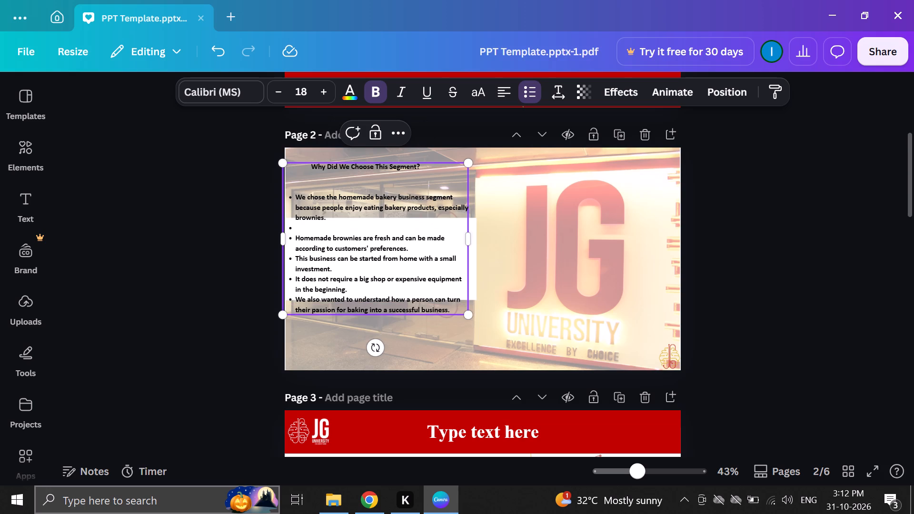
key(BackSpace)
Insert an unbulleted blank line after the second bullet point, ending in "according to customers' preferences.".
key(Down)
key(Down)
key(Right)
key(Right)
key(Right)
key(Right)
key(Right)
key(Right)
key(Right)
key(Right)
key(Right)
key(Right)
key(Right)
key(Right)
key(Right)
key(Right)
key(Right)
key(Right)
key(Right)
key(Right)
key(Right)
key(Right)
key(Right)
key(Right)
key(Right)
key(Right)
key(Right)
key(Right)
key(Right)
key(Right)
key(Right)
key(Right)
key(Right)
key(Right)
key(Right)
key(Right)
key(Left)
key(Return)
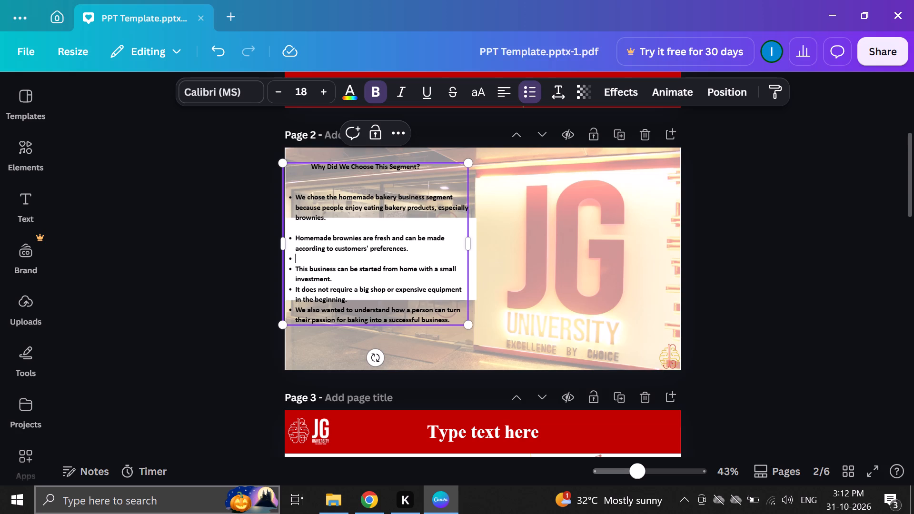
key(BackSpace)
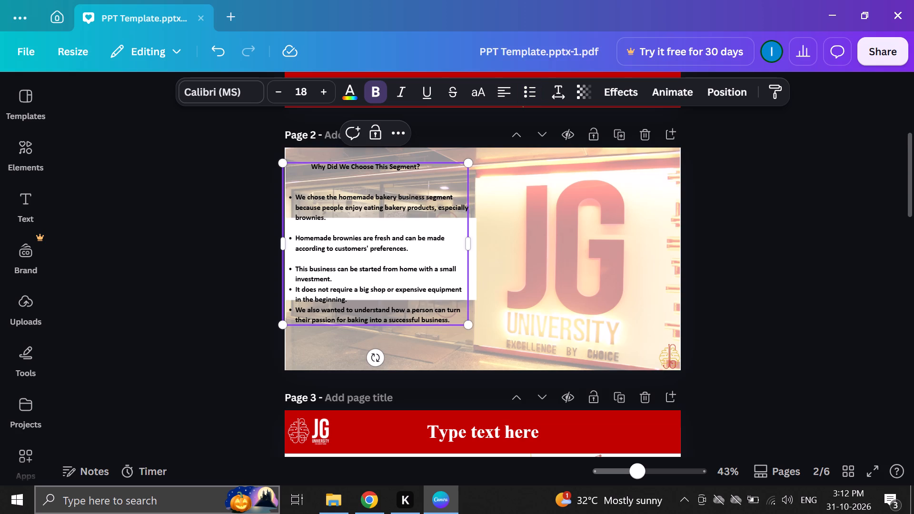
Insert an unbulleted blank line after the third bullet point, ending in "with a small investment.".
key(Down)
key(Down)
key(Down)
key(BackSpace)
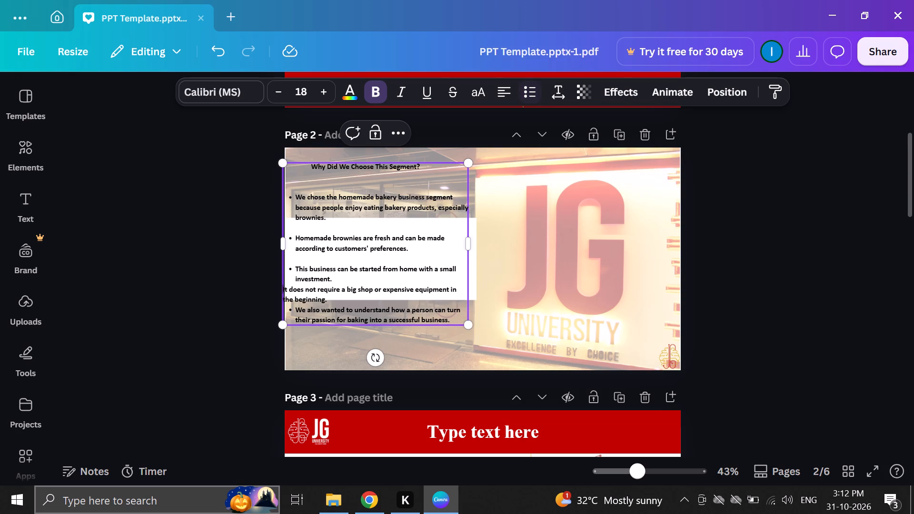
key(ctrl+z)
key(Left)
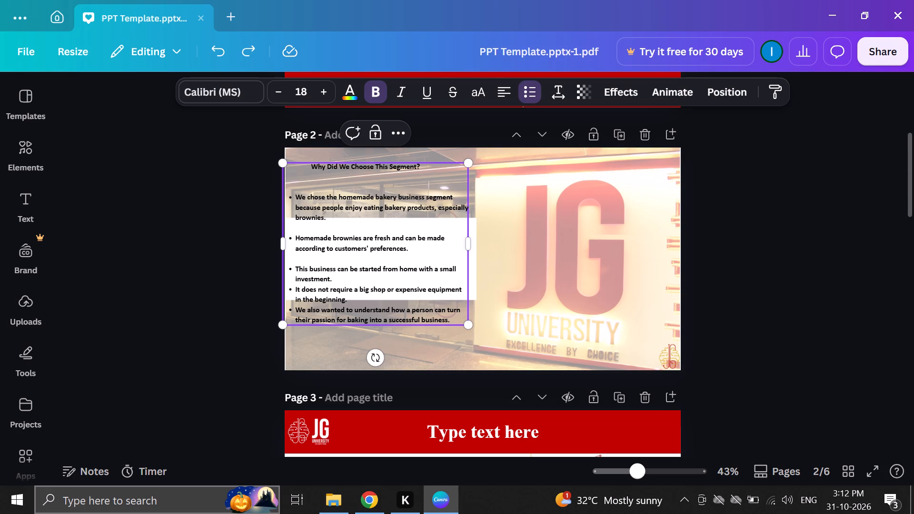
key(Return)
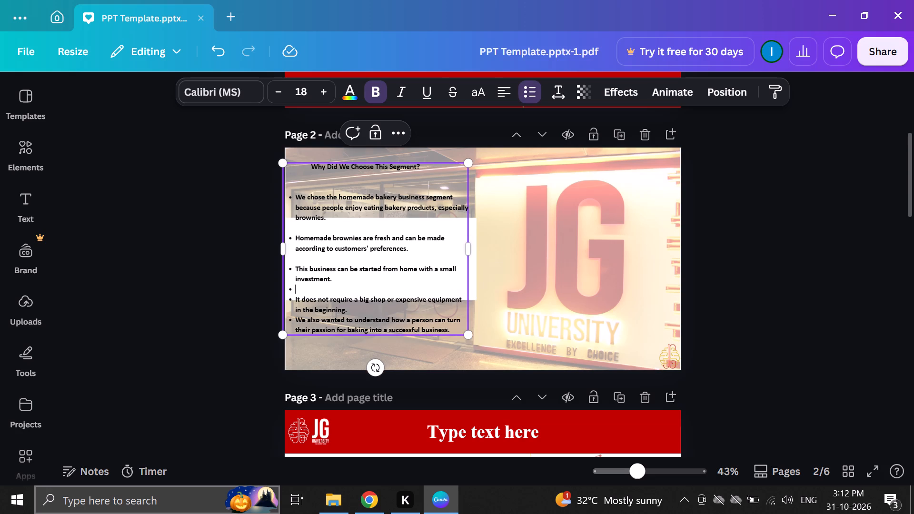
key(BackSpace)
Insert an unbulleted blank line after the fourth bullet point, ending in "in the beginning.".
key(Down)
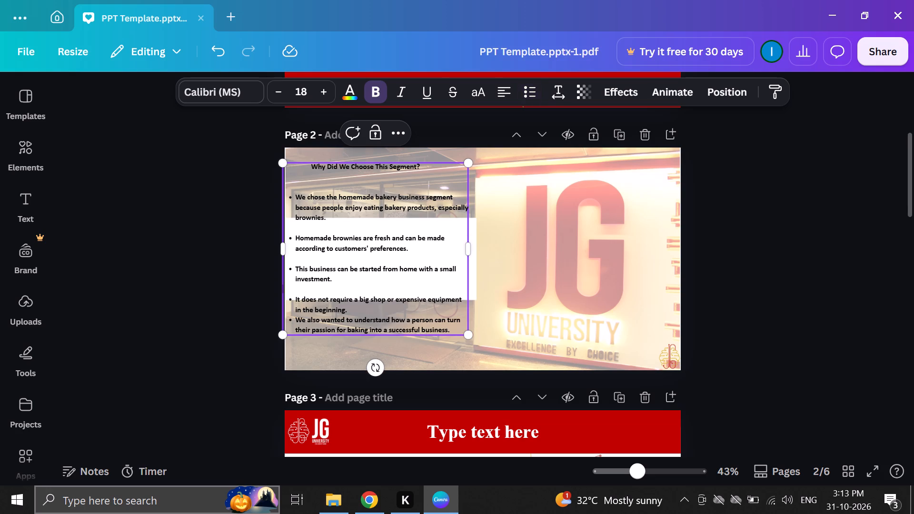
key(Down)
key(Right)
key(Right)
key(Right)
key(Right)
key(Right)
key(Right)
key(Right)
key(Right)
key(Right)
key(Right)
key(Right)
key(Right)
key(Right)
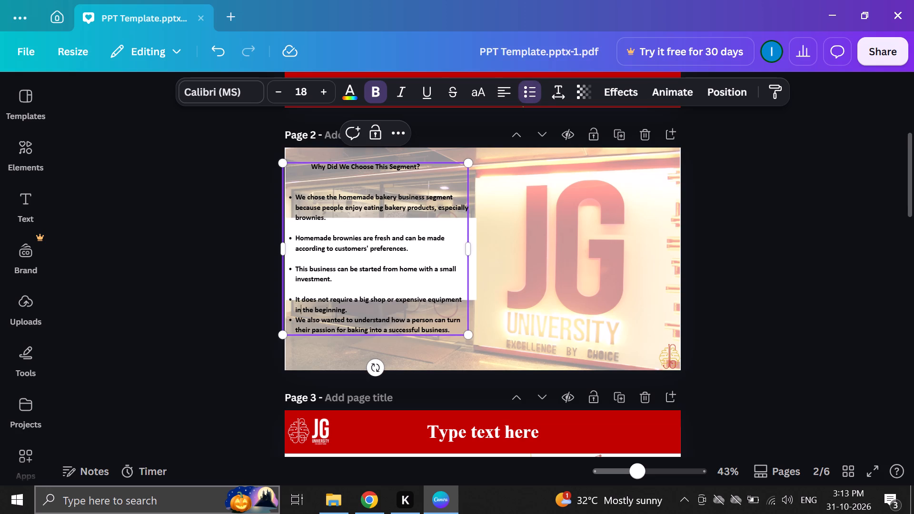
key(Right)
key(Right)
key(Right)
key(Right)
key(Return)
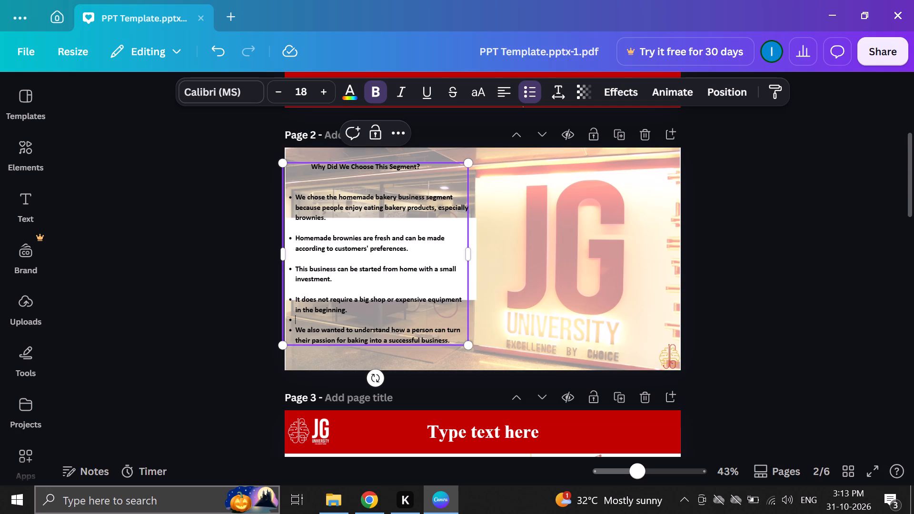
key(BackSpace)
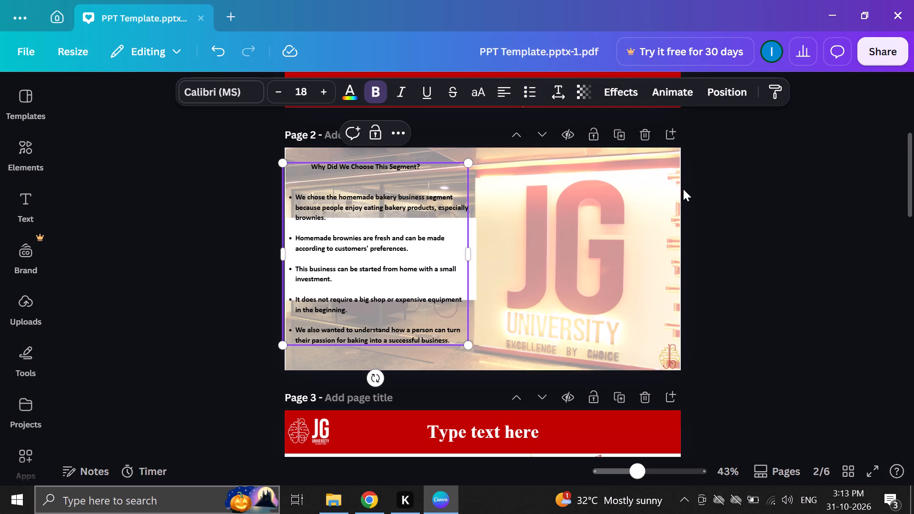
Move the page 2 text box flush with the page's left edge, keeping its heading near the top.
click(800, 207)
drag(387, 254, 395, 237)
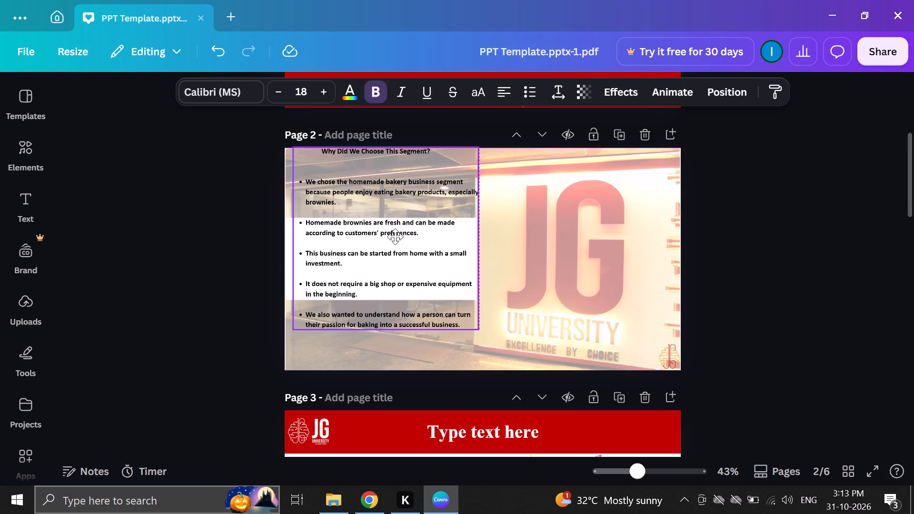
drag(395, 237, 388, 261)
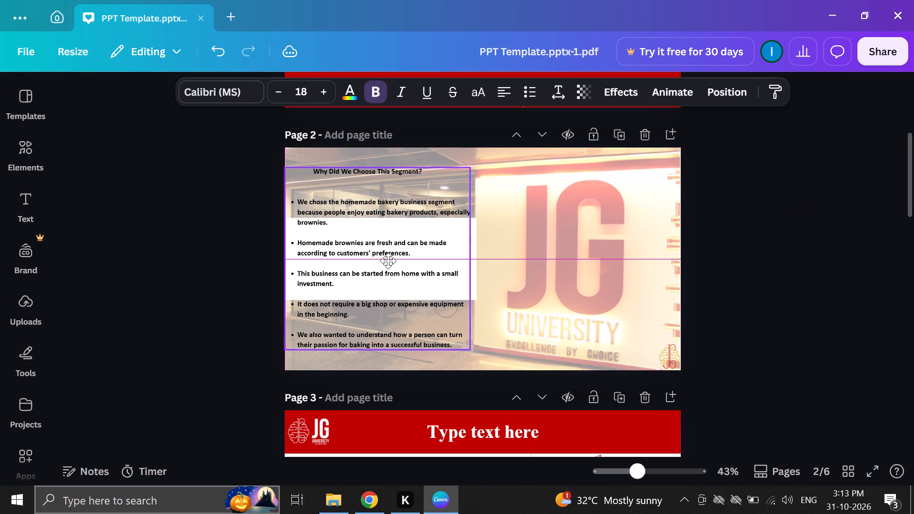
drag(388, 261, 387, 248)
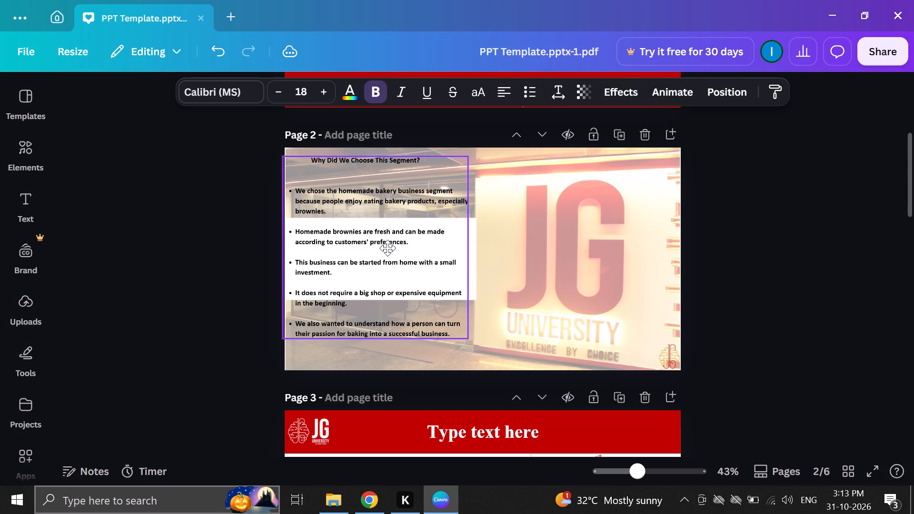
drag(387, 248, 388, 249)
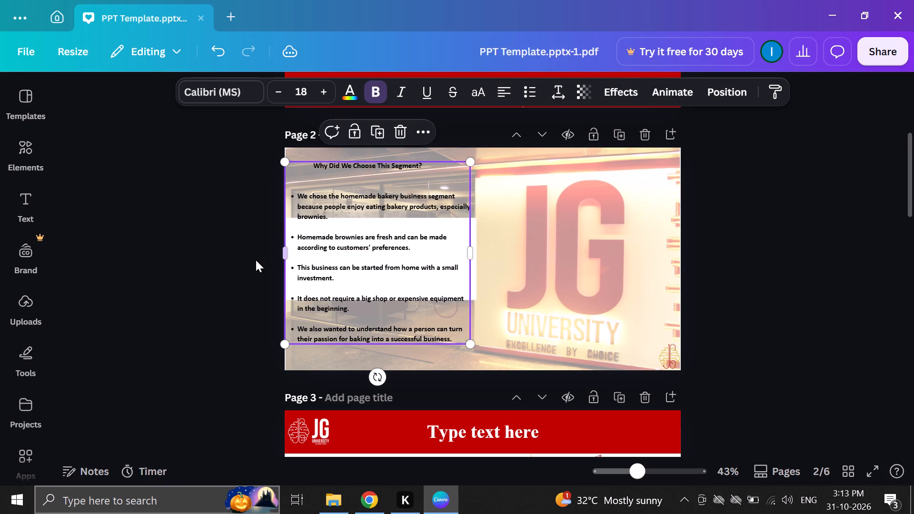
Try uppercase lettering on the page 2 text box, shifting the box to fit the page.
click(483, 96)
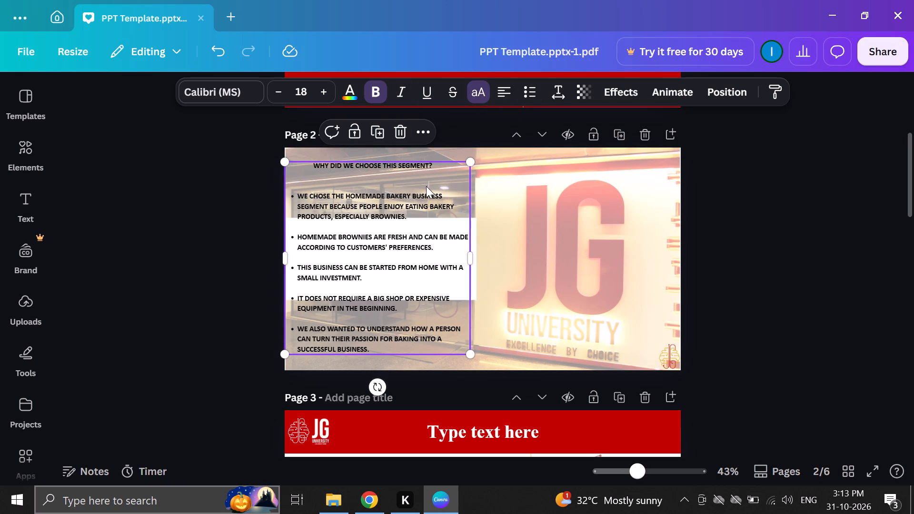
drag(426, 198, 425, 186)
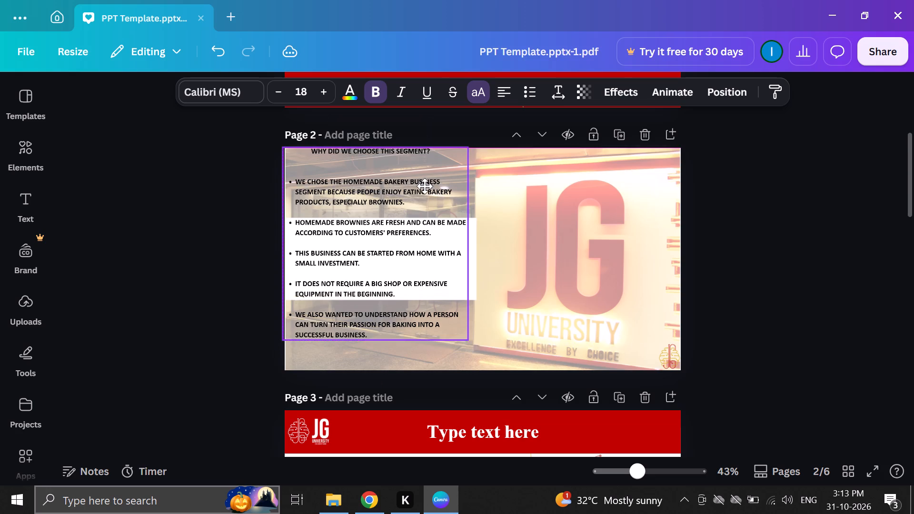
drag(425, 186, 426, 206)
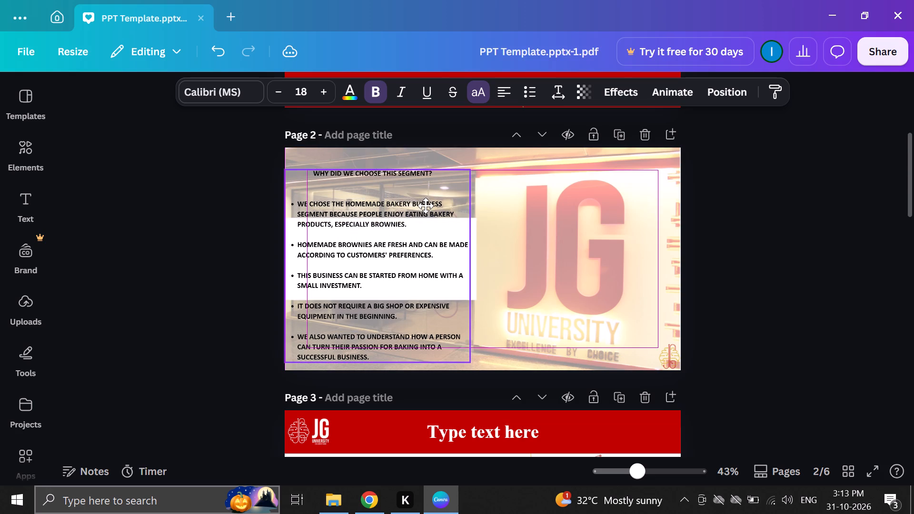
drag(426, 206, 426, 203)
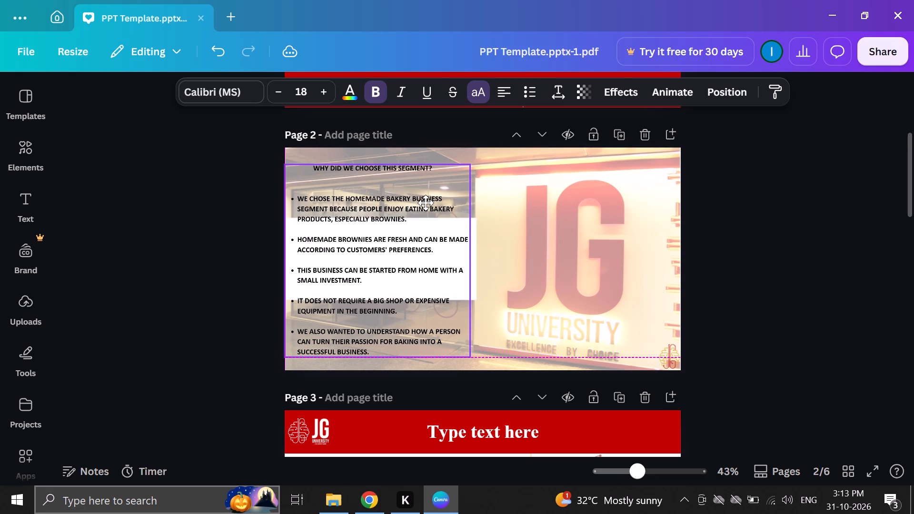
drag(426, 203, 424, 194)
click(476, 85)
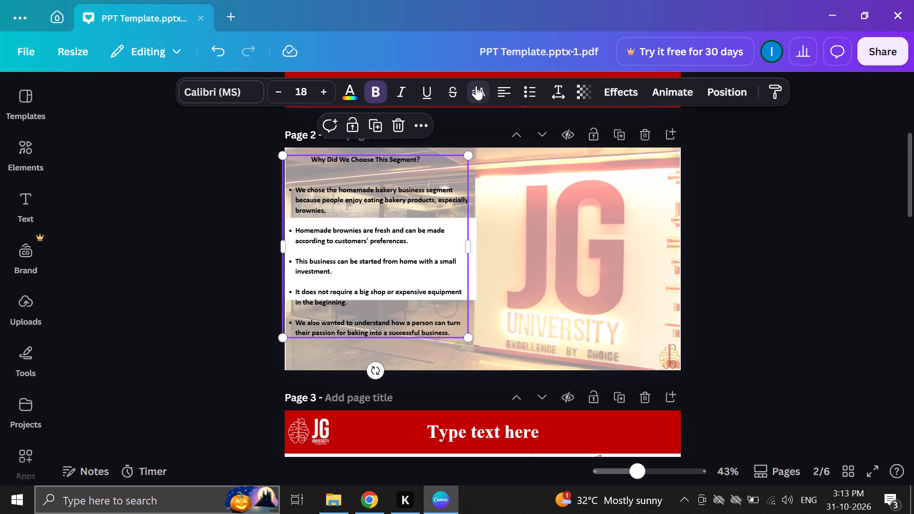
Centre the page 2 text box vertically on the page, flush with the page's left edge.
drag(420, 194, 420, 188)
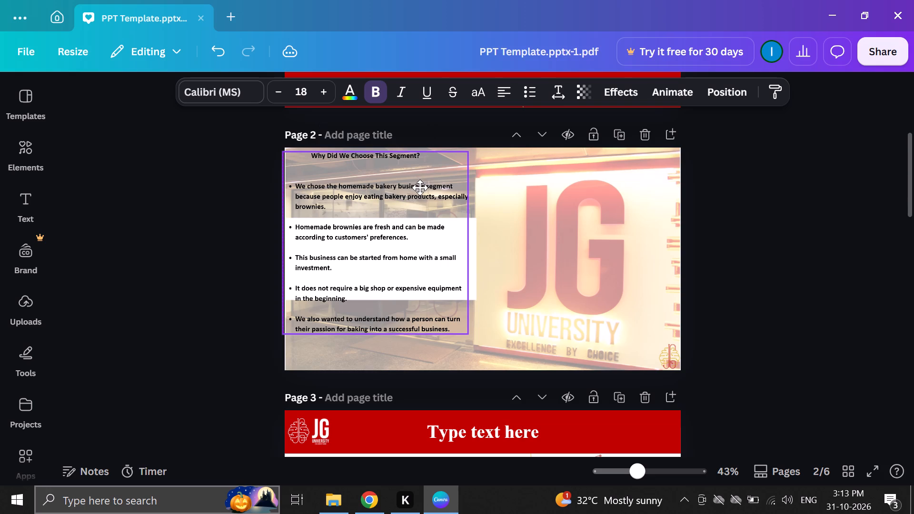
drag(420, 188, 421, 207)
click(421, 206)
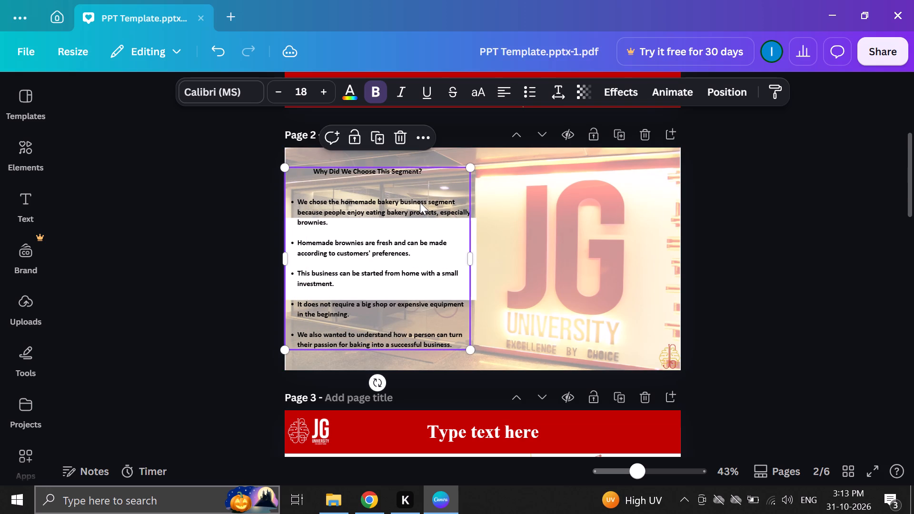
click(226, 243)
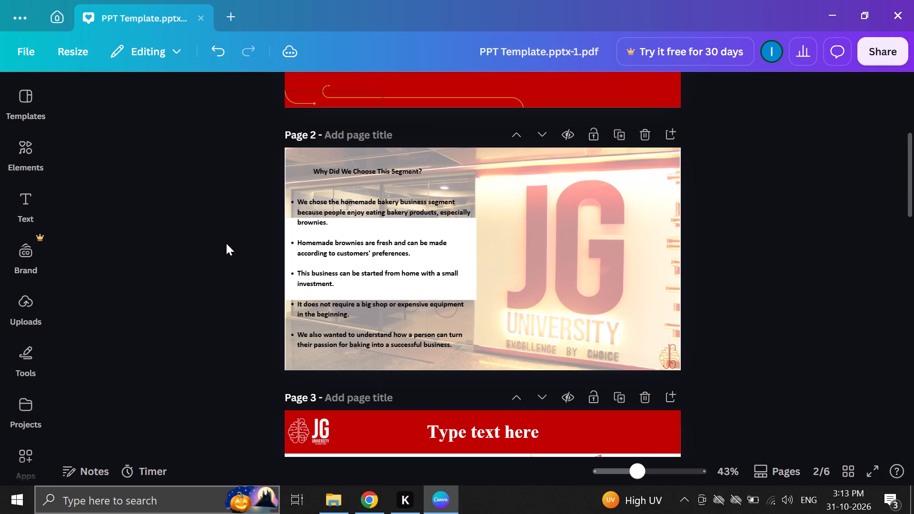
Nudge the topic text box on page 1 slightly higher within the red panel.
scroll(226, 243, down, 1)
scroll(226, 243, up, 1)
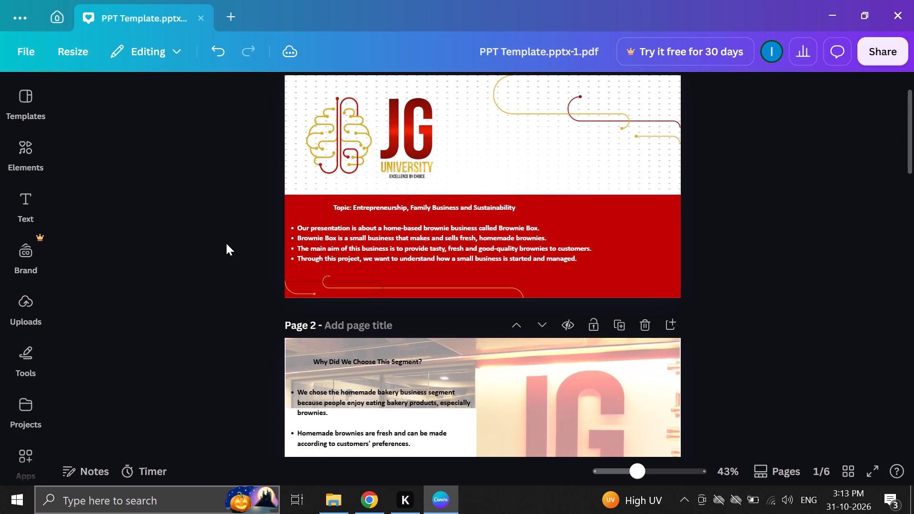
click(435, 215)
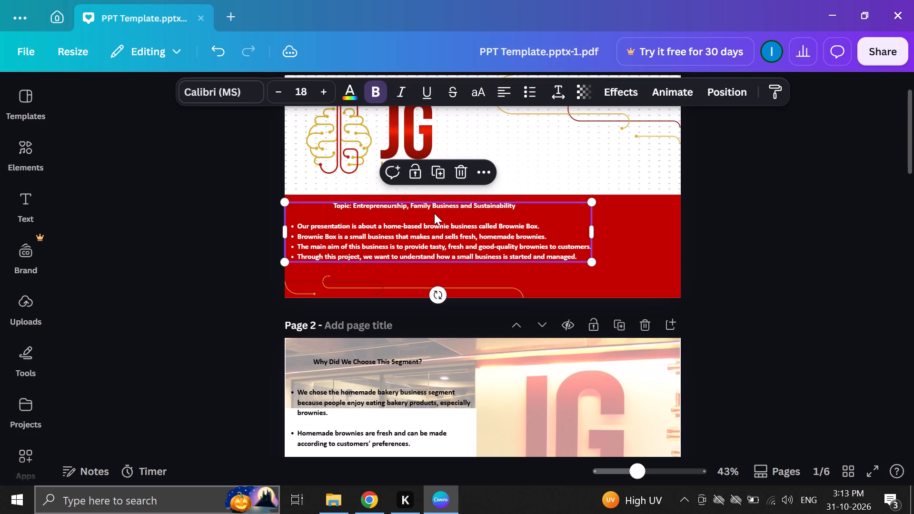
click(137, 209)
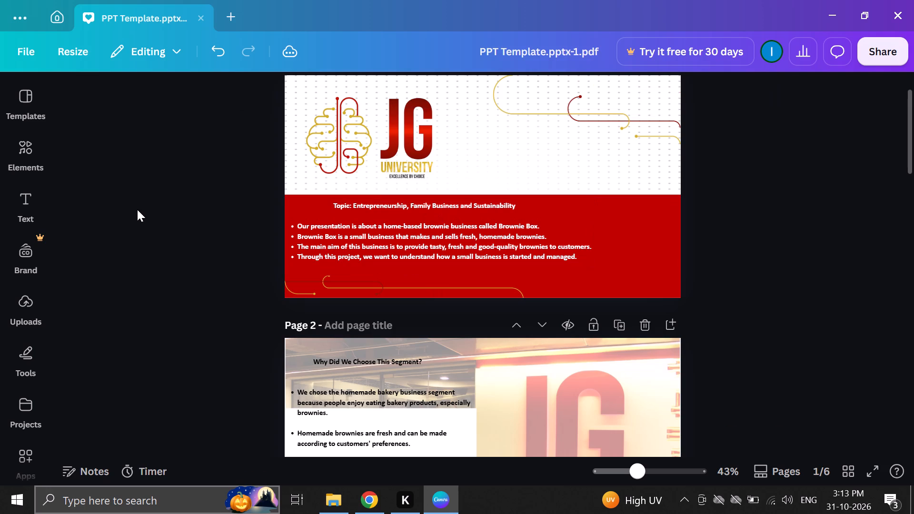
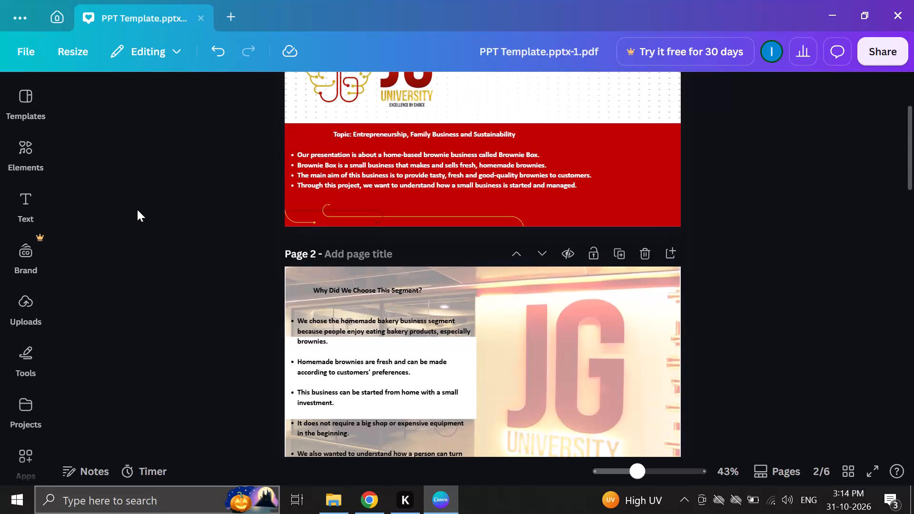
Delete the "Type text here" heading placeholder from the red banner on page 3.
ctrl+scroll(137, 209, down, 1)
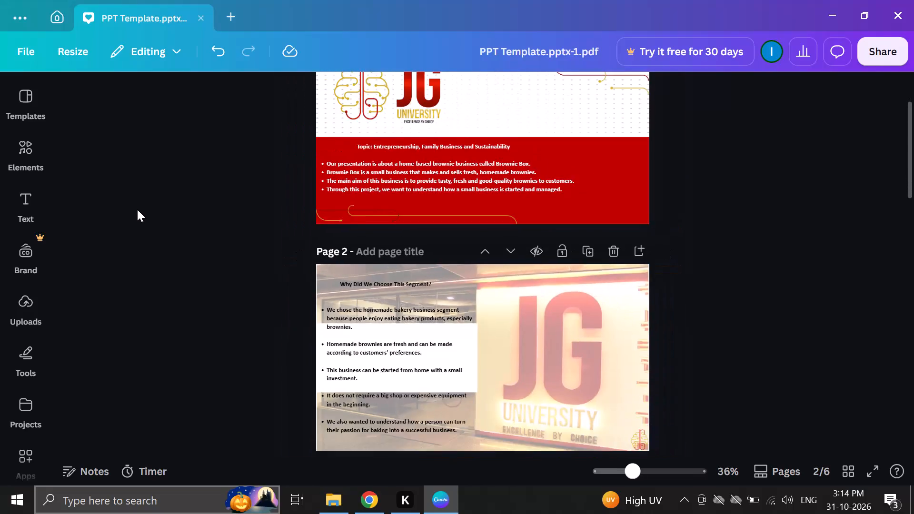
ctrl+scroll(137, 209, down, 1)
scroll(137, 209, up, 1)
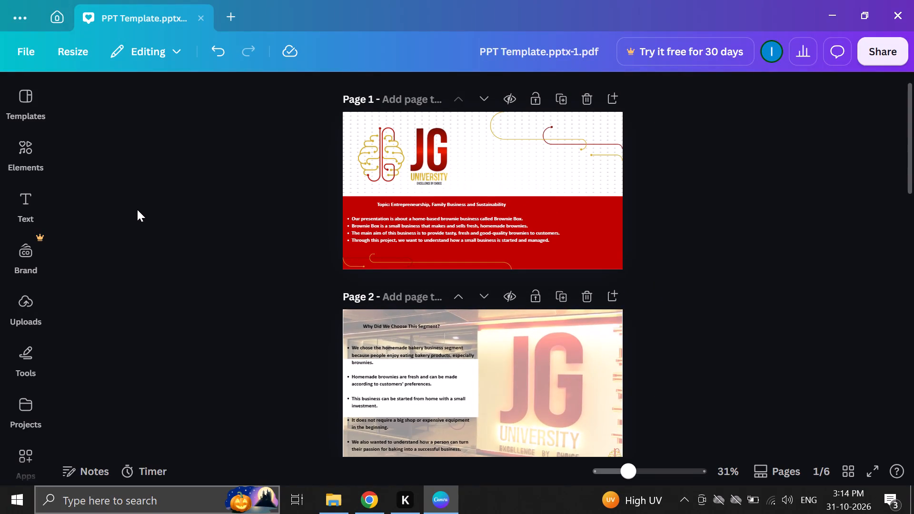
scroll(137, 209, down, 1)
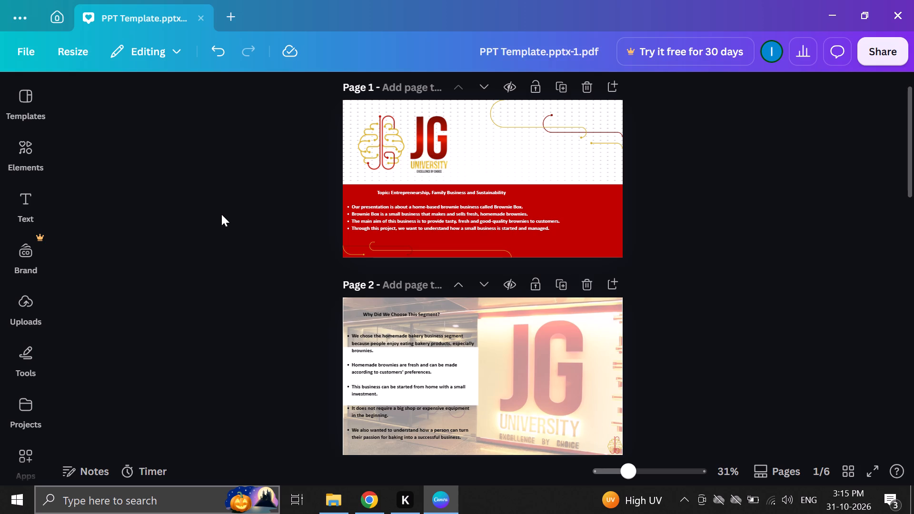
scroll(221, 214, down, 1)
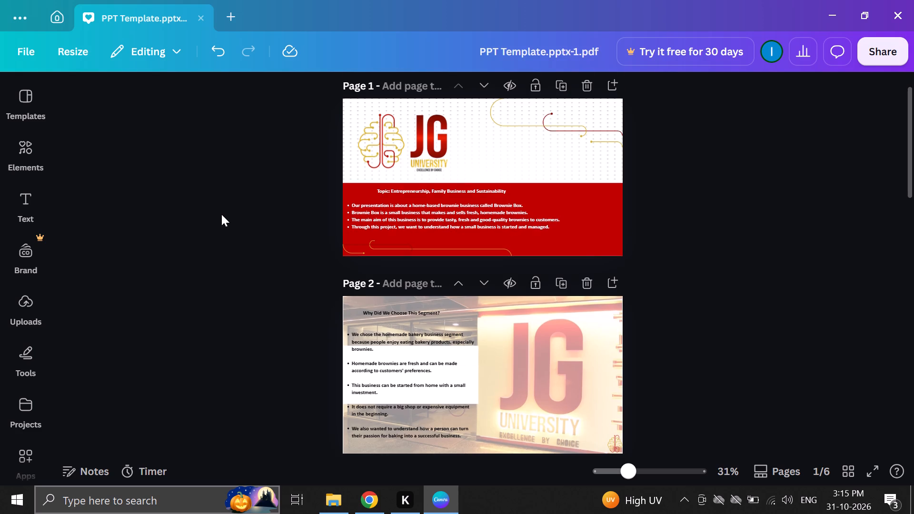
scroll(221, 214, down, 2)
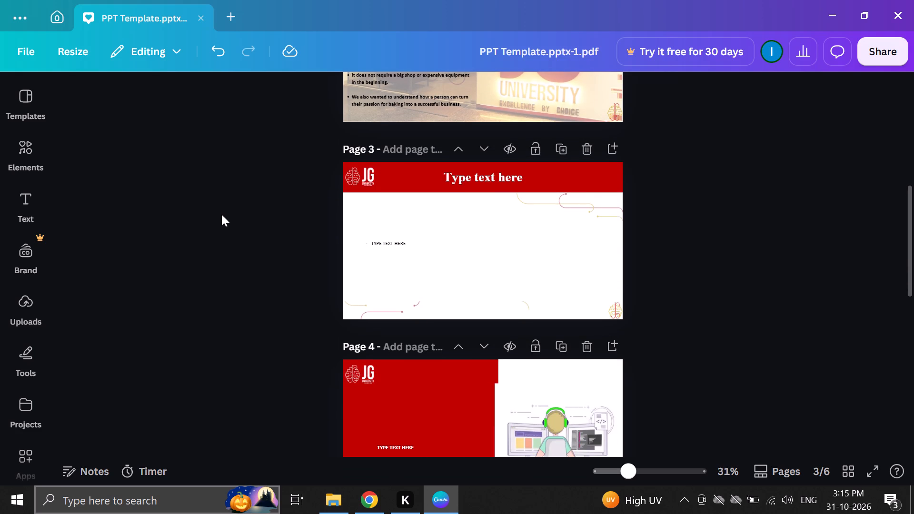
click(506, 173)
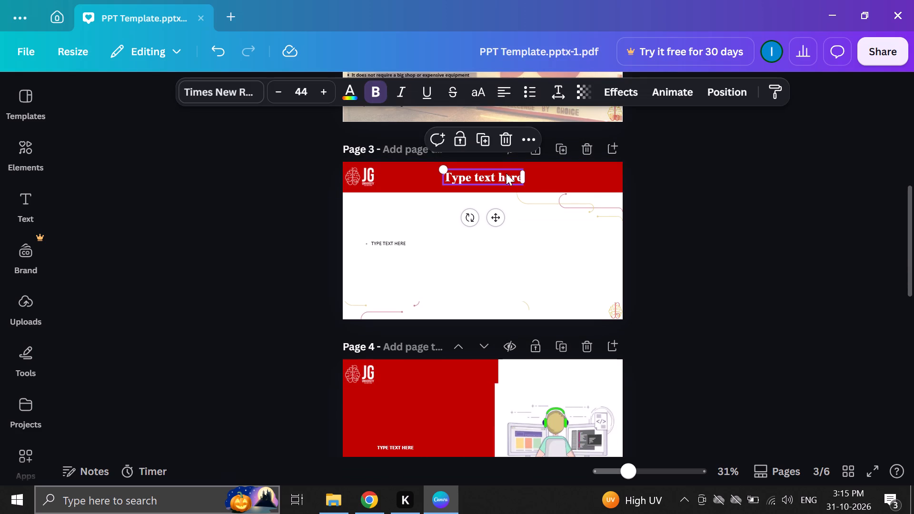
click(506, 134)
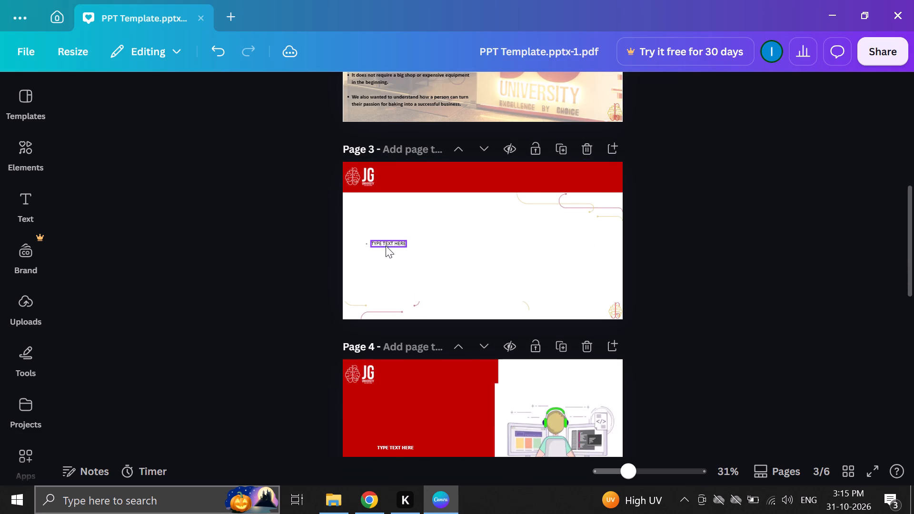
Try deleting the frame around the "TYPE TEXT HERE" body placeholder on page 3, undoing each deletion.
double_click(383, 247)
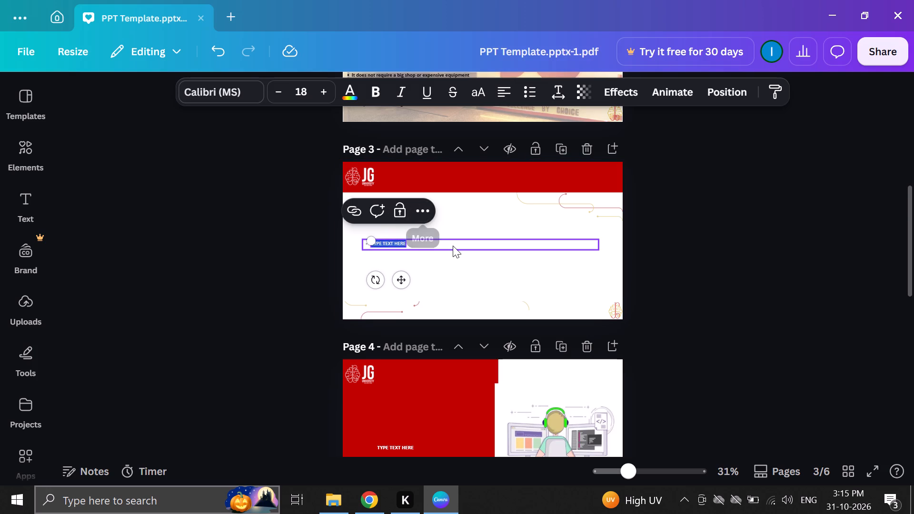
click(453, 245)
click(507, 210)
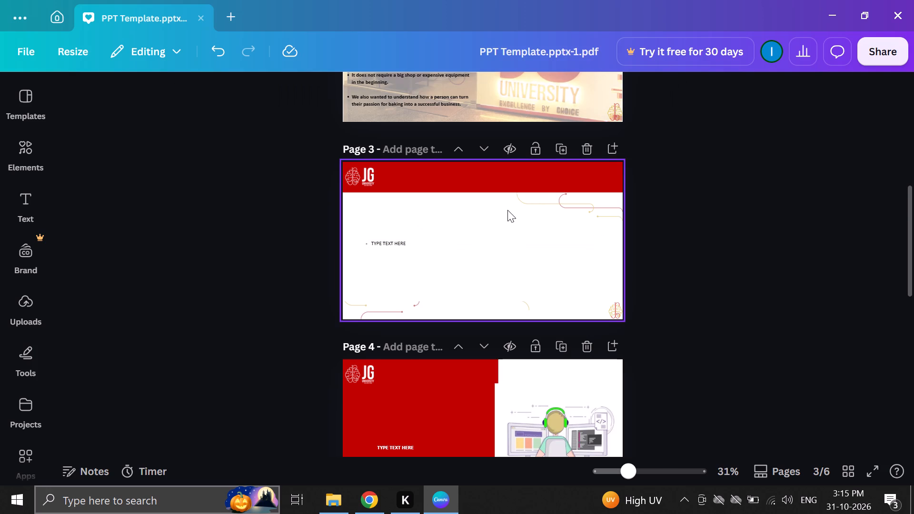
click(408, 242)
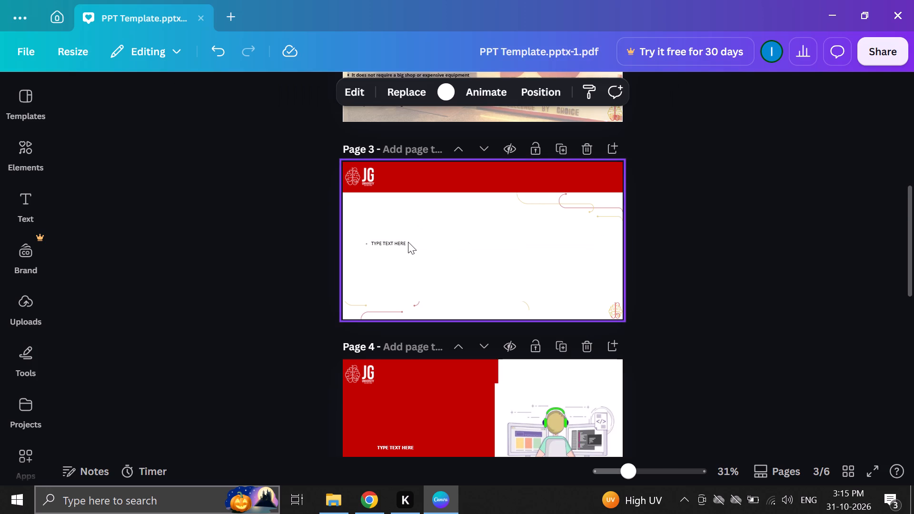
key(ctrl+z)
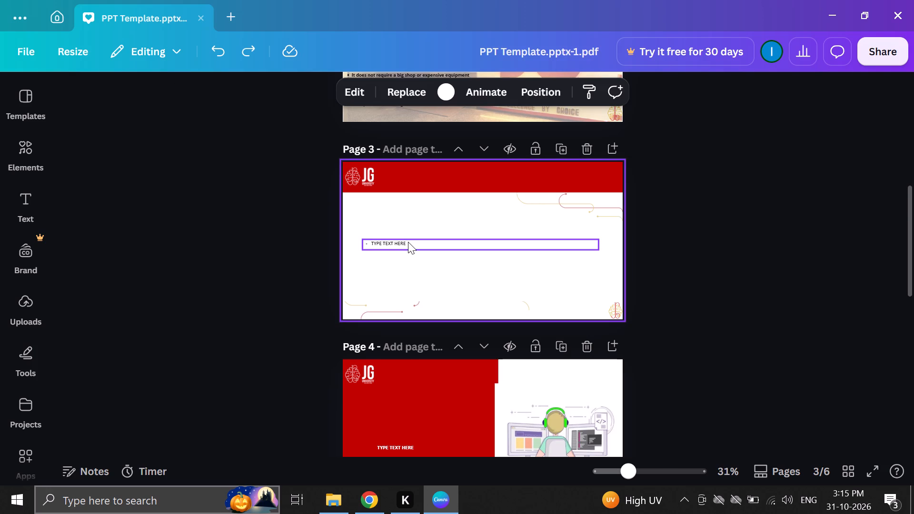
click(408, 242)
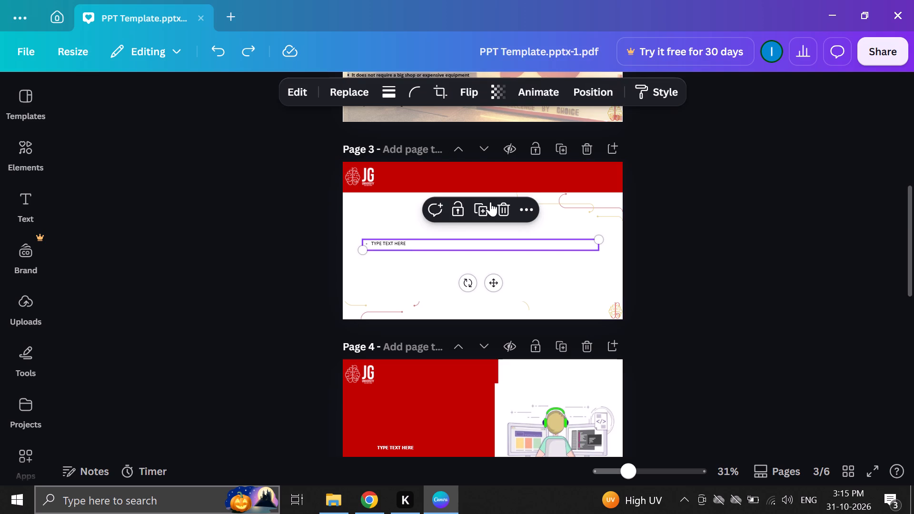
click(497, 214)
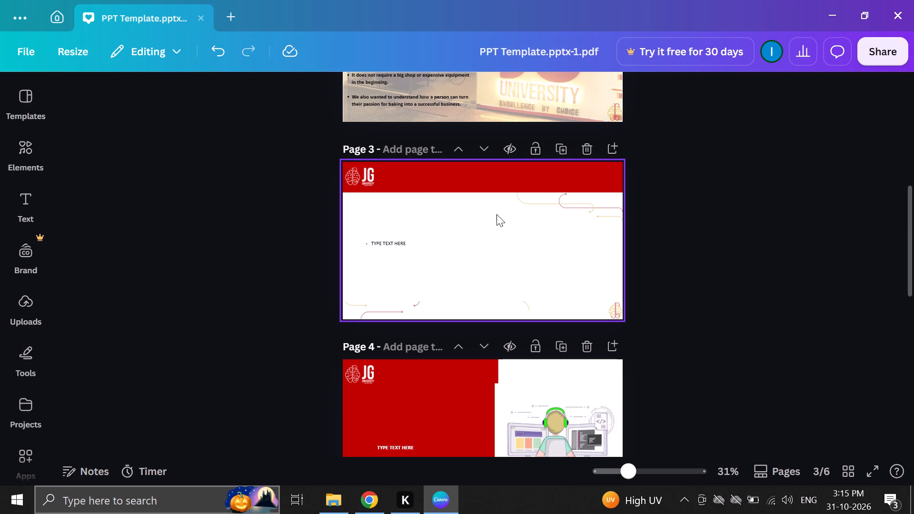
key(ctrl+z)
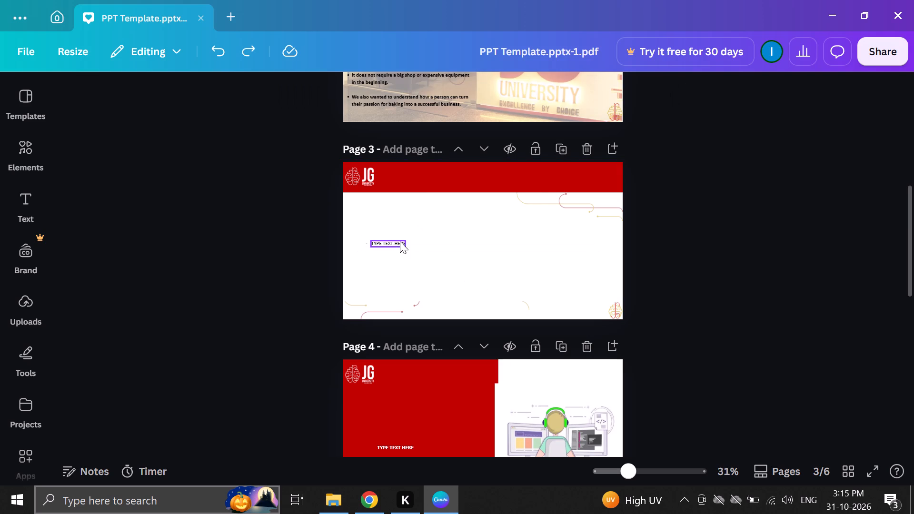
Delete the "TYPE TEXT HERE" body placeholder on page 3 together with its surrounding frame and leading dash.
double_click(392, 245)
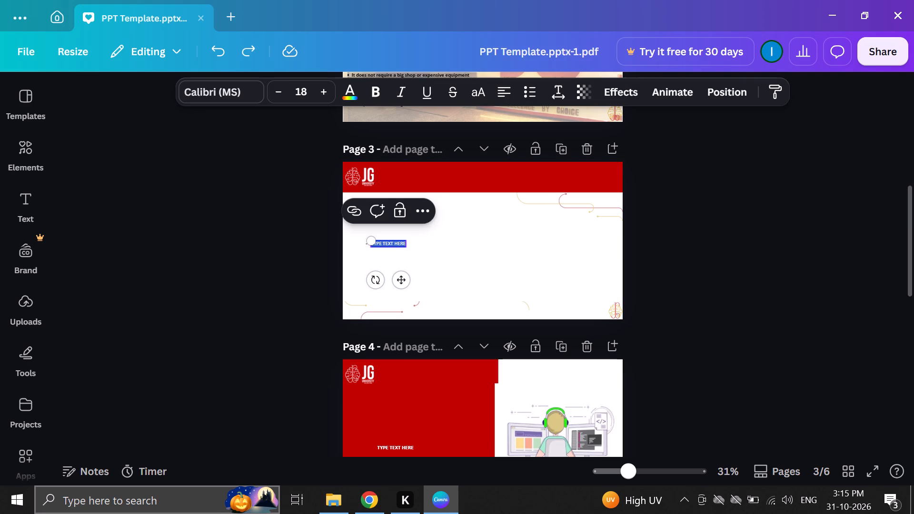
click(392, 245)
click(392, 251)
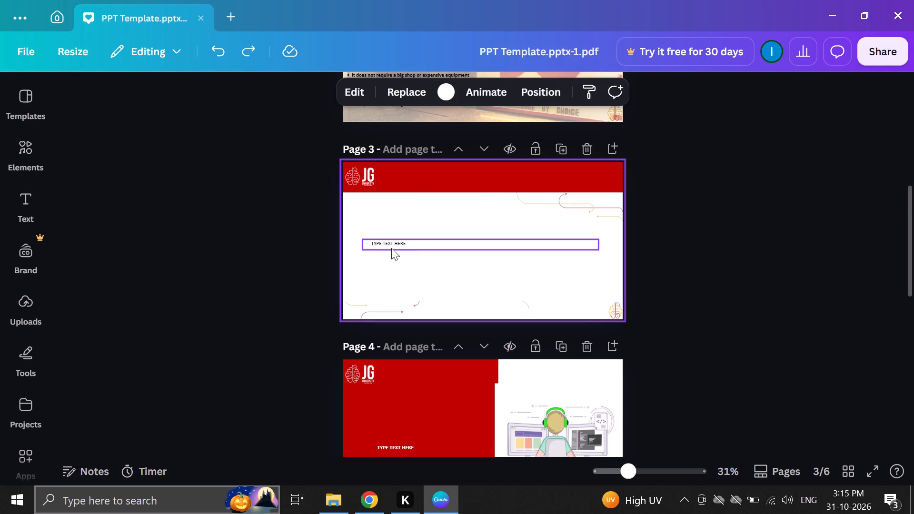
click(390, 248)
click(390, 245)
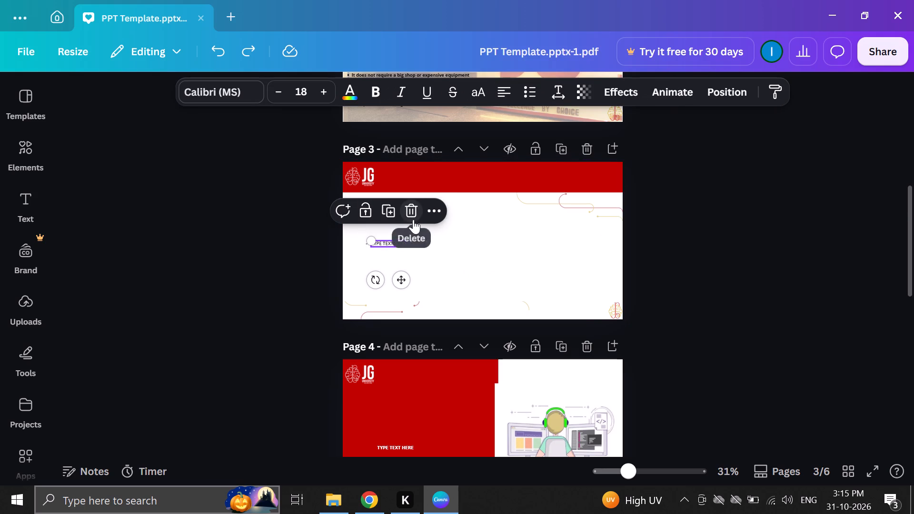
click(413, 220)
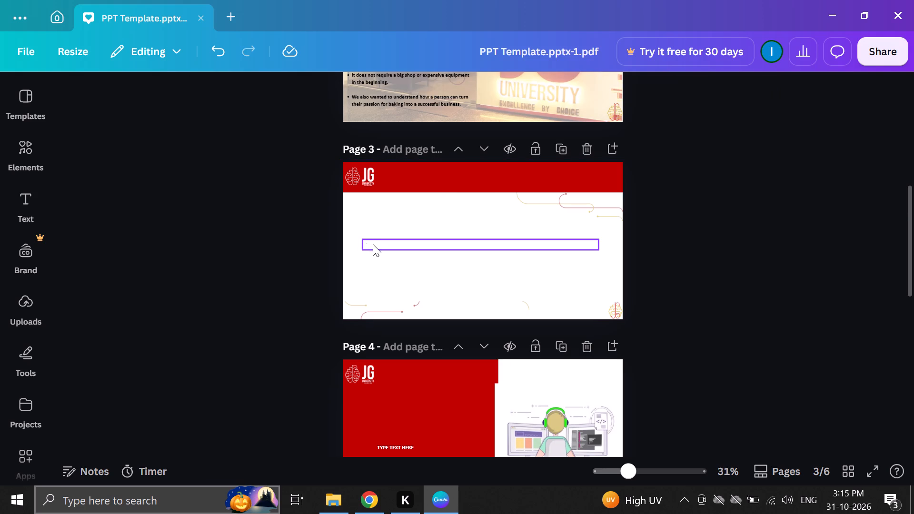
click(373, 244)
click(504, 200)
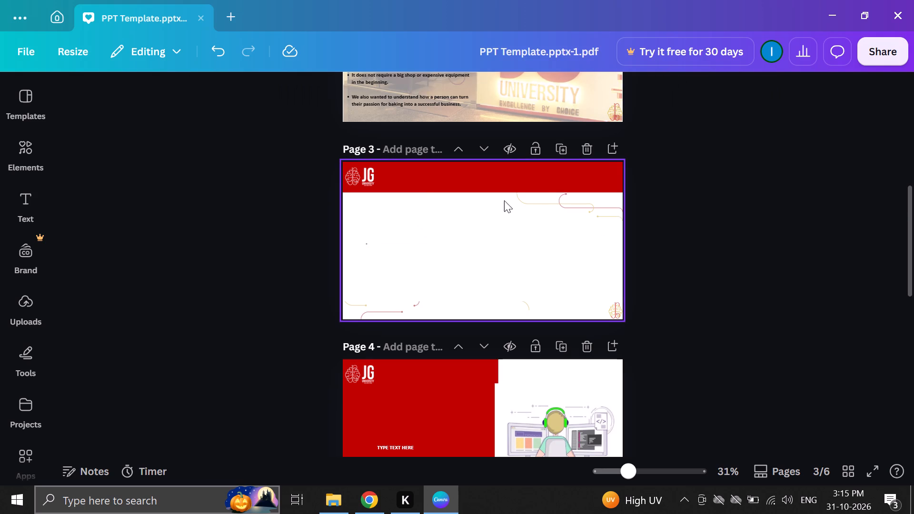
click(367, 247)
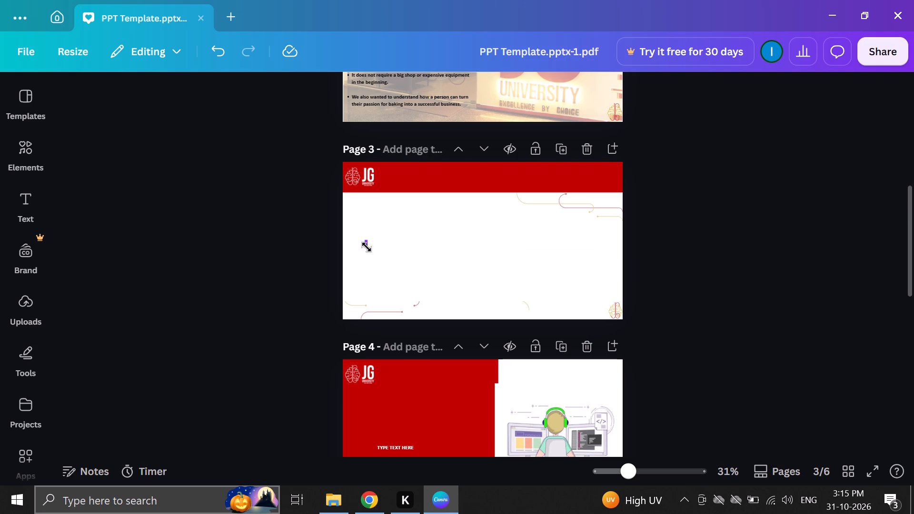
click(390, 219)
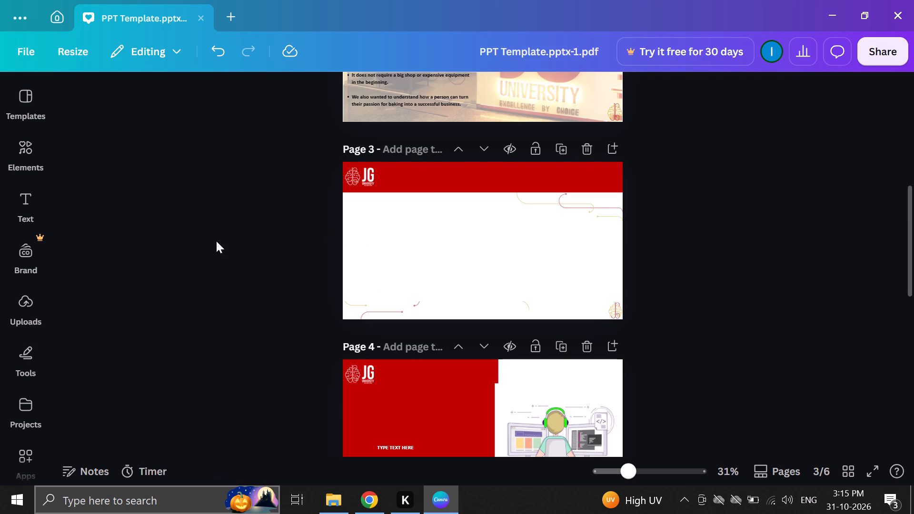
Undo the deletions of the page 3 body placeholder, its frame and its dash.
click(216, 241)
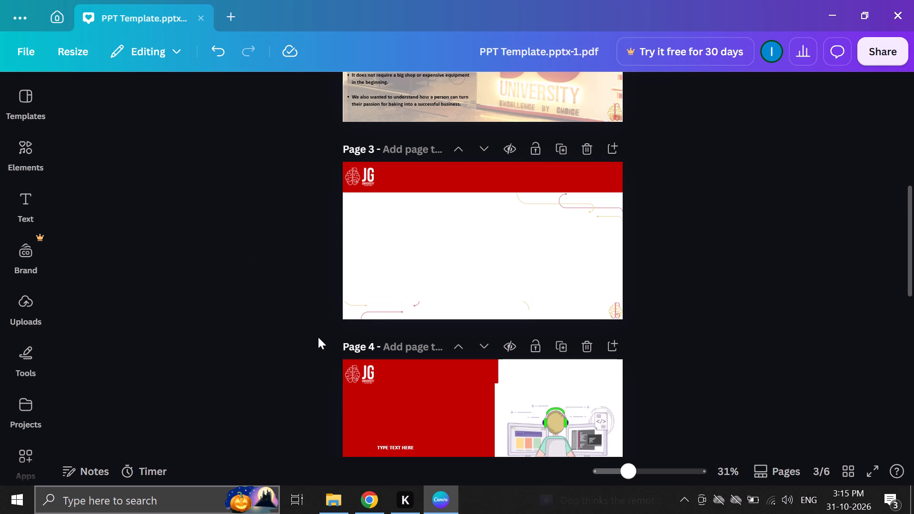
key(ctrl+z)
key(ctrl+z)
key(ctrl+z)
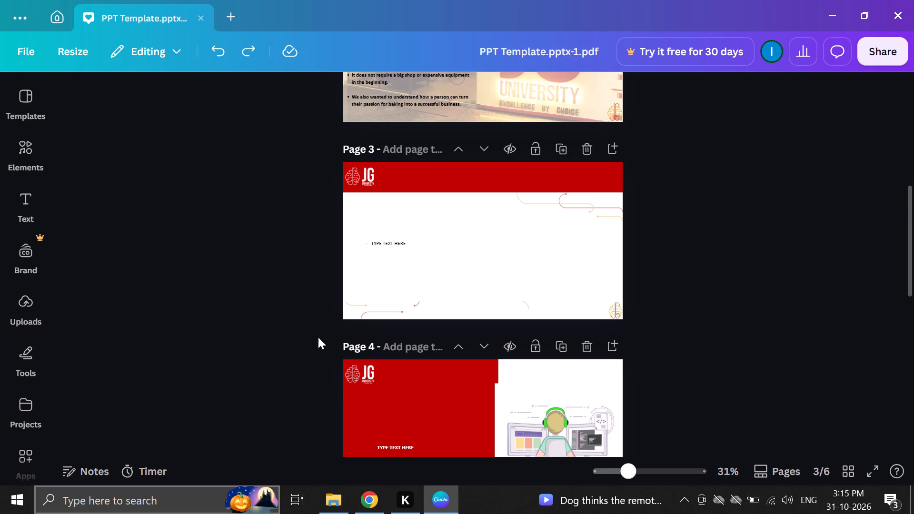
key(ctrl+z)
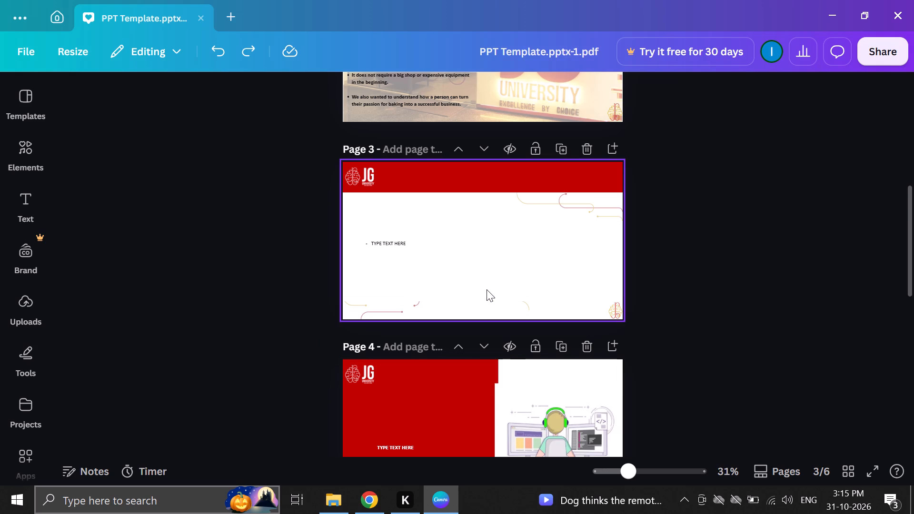
Remove the "TYPE TEXT HERE" body placeholder, its surrounding frame and its leading dash from page 3.
scroll(487, 289, up, 1)
scroll(487, 289, down, 1)
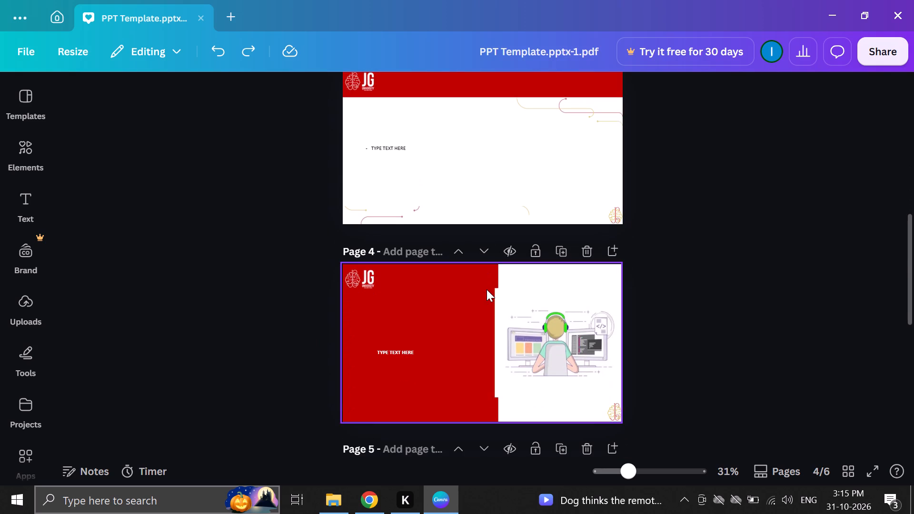
click(390, 145)
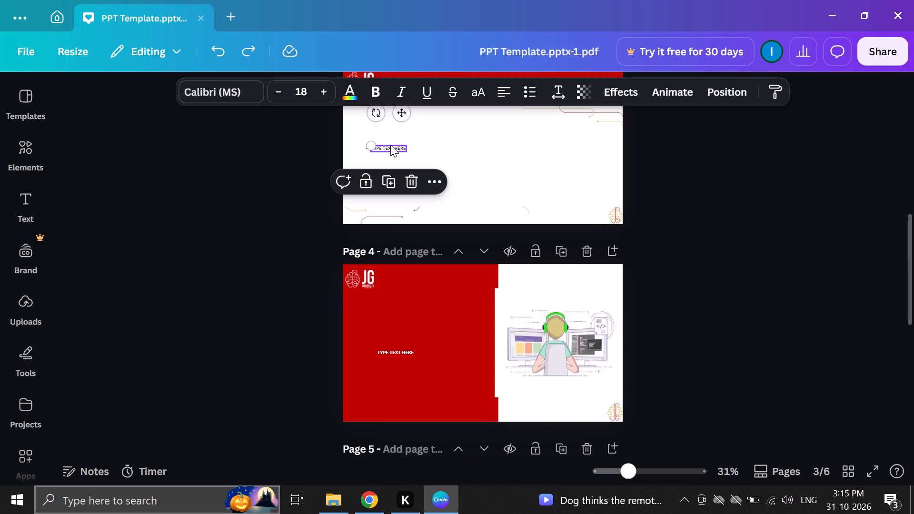
click(408, 170)
click(408, 183)
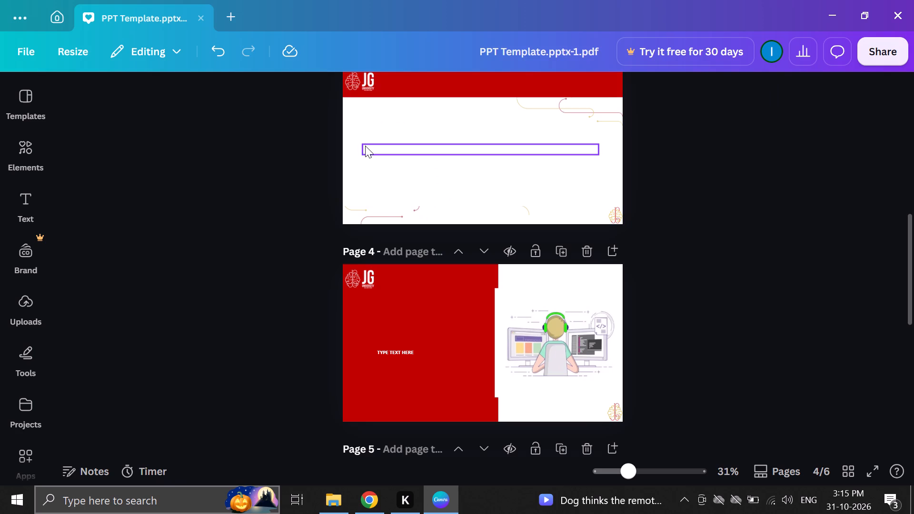
click(365, 146)
click(501, 183)
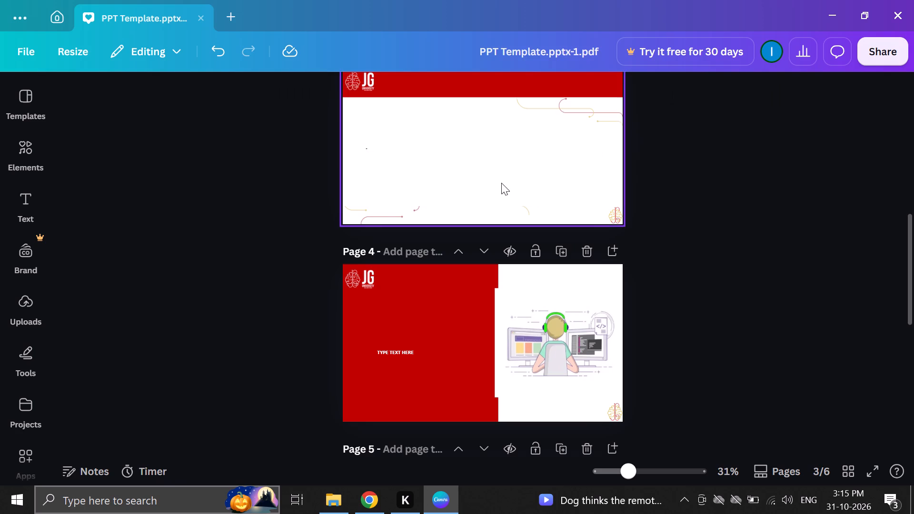
click(368, 148)
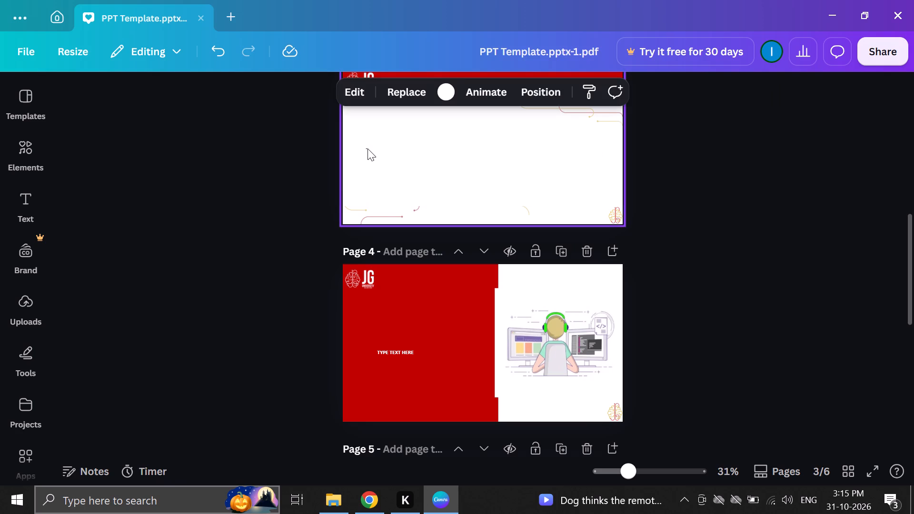
click(366, 145)
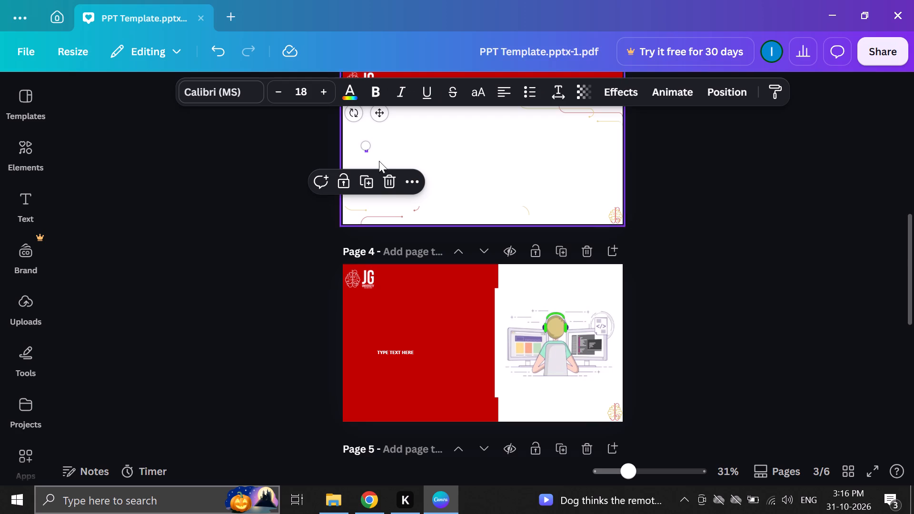
click(382, 172)
click(388, 182)
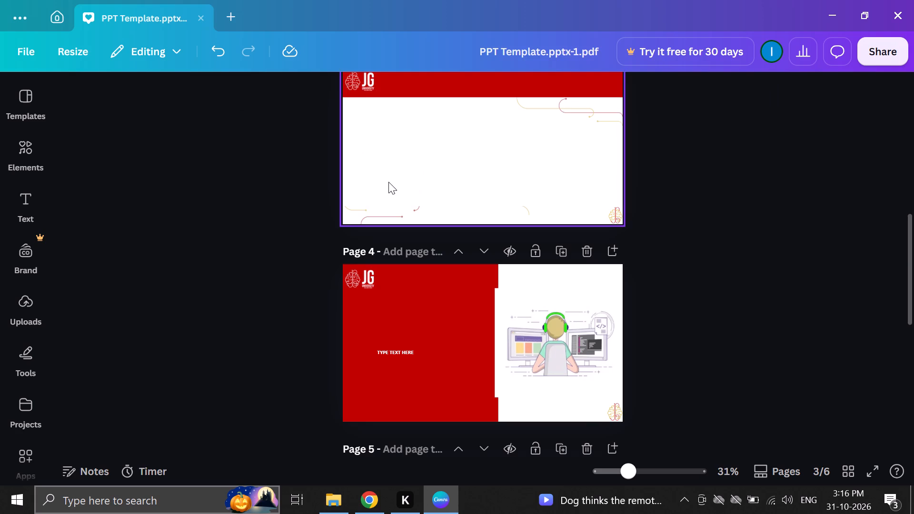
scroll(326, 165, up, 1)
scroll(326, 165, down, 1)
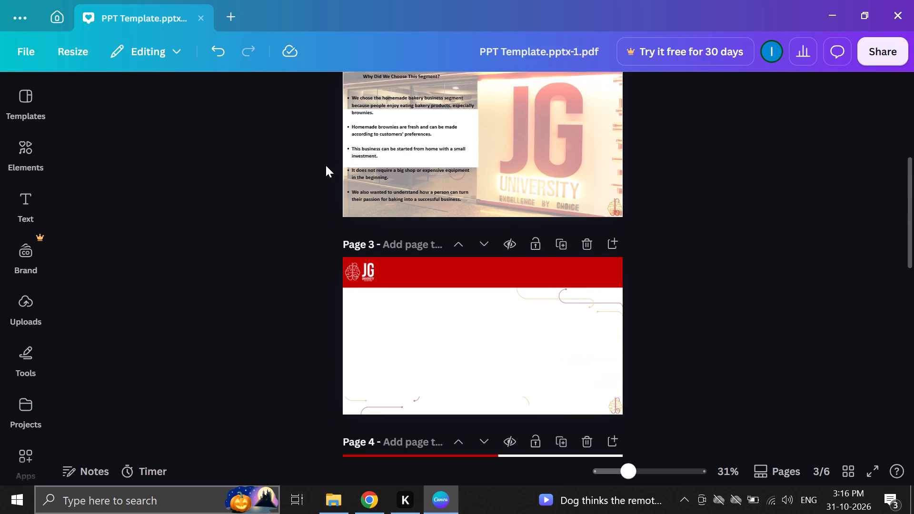
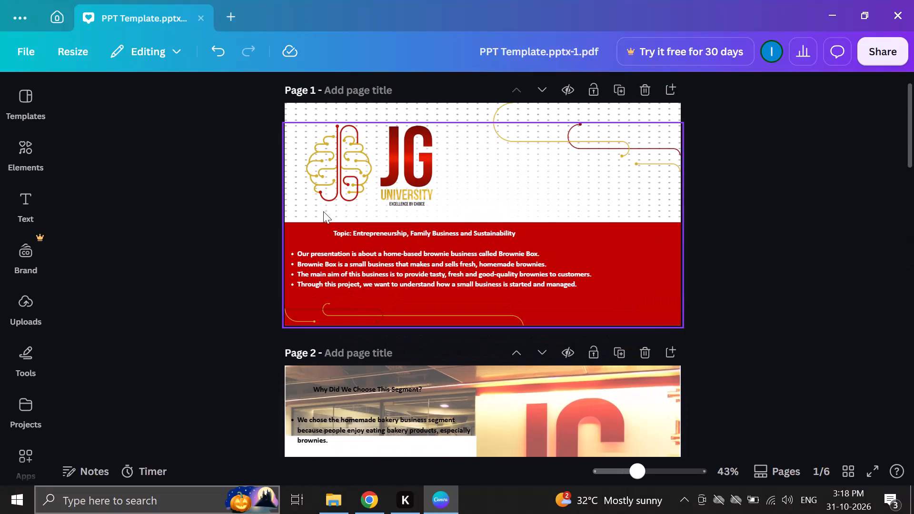
Enlarge page 1's topic and bullet text block proportionally to a font size of about 18.9.
ctrl+scroll(323, 211, up, 1)
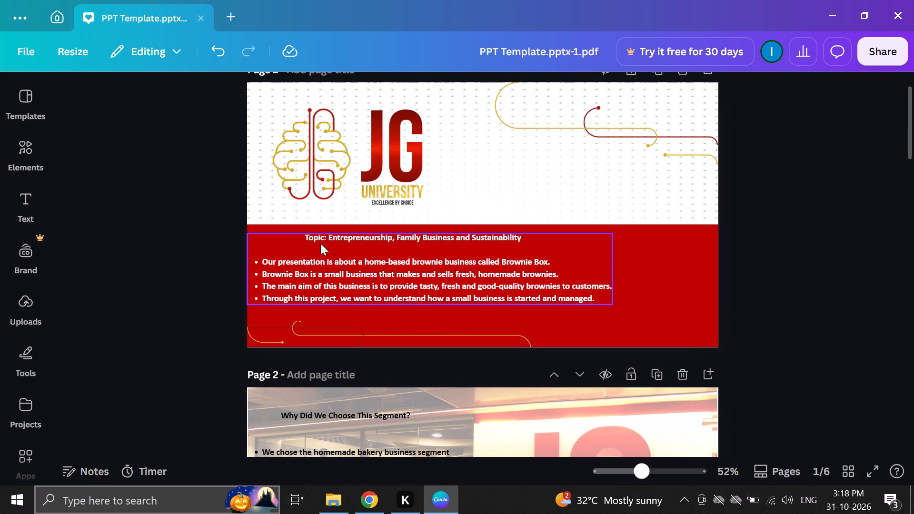
click(296, 243)
drag(243, 231, 238, 224)
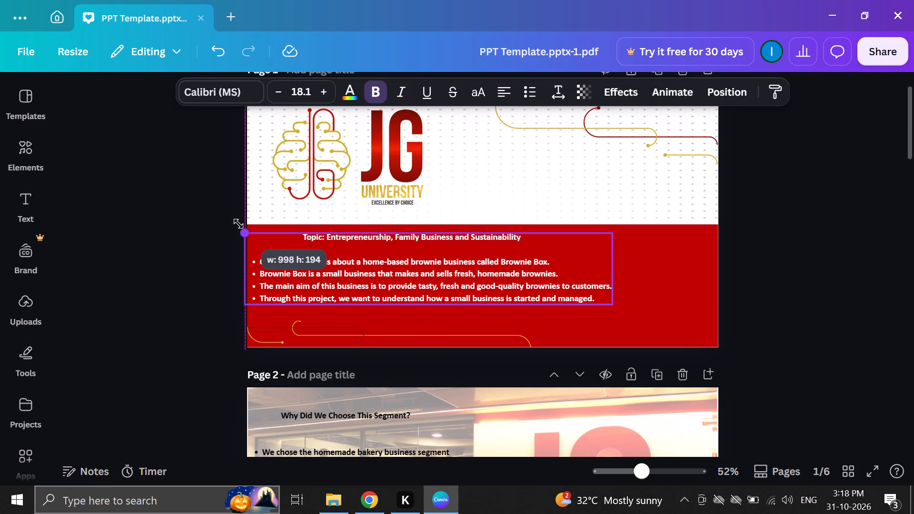
drag(238, 224, 247, 208)
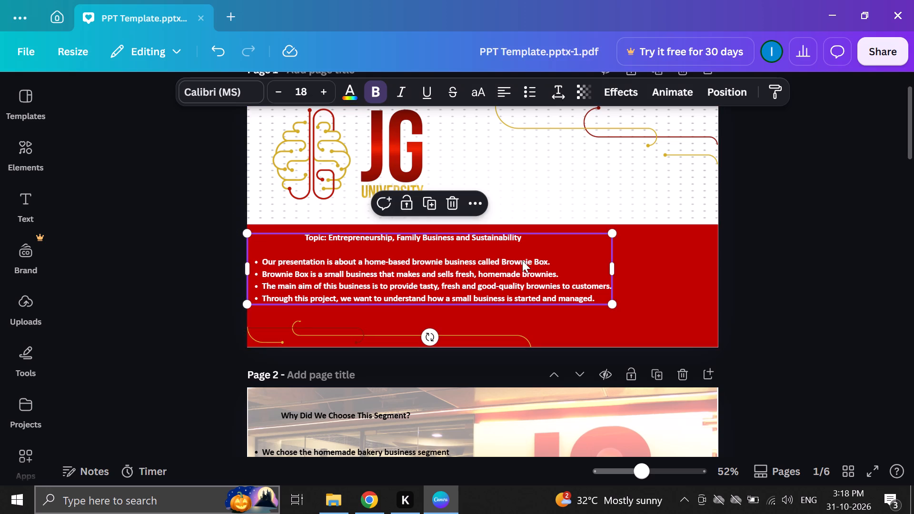
drag(615, 229, 624, 210)
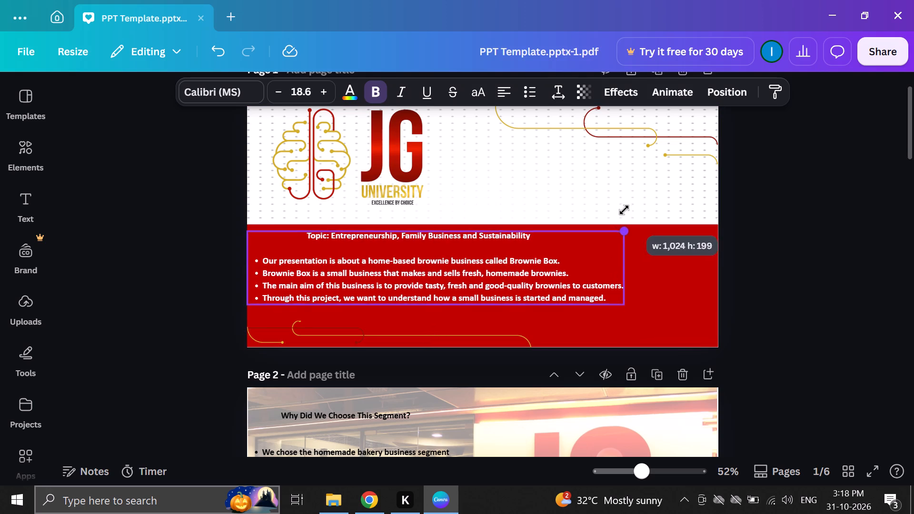
drag(624, 210, 630, 209)
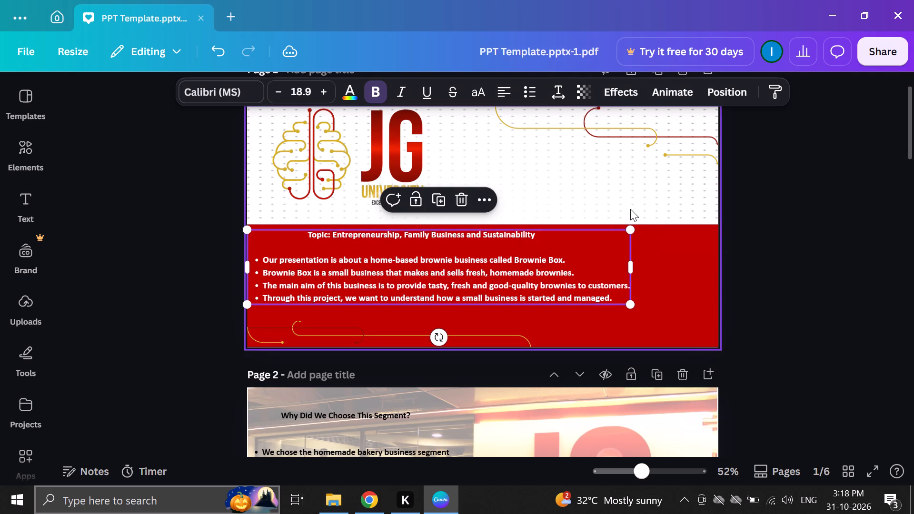
click(795, 187)
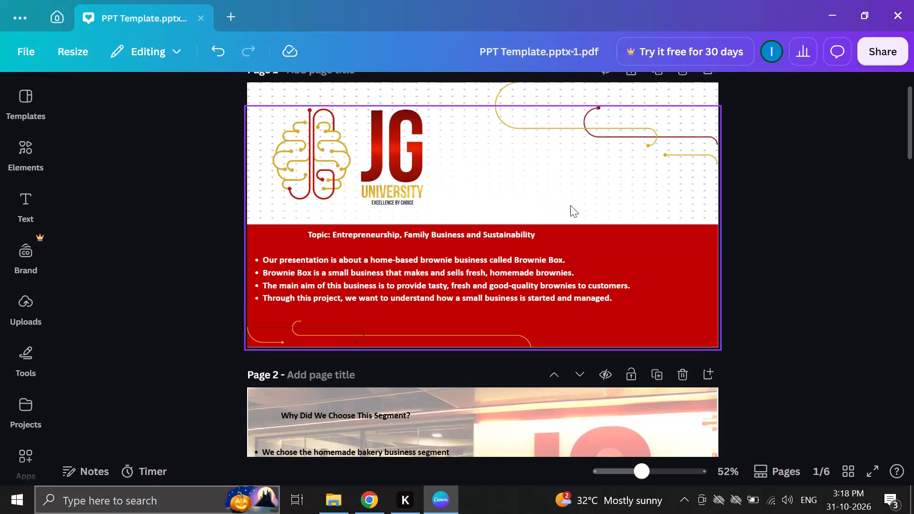
Duplicate page 1's topic and bullet text block and place the copy over the white area beside the JG University logo.
click(420, 231)
click(422, 213)
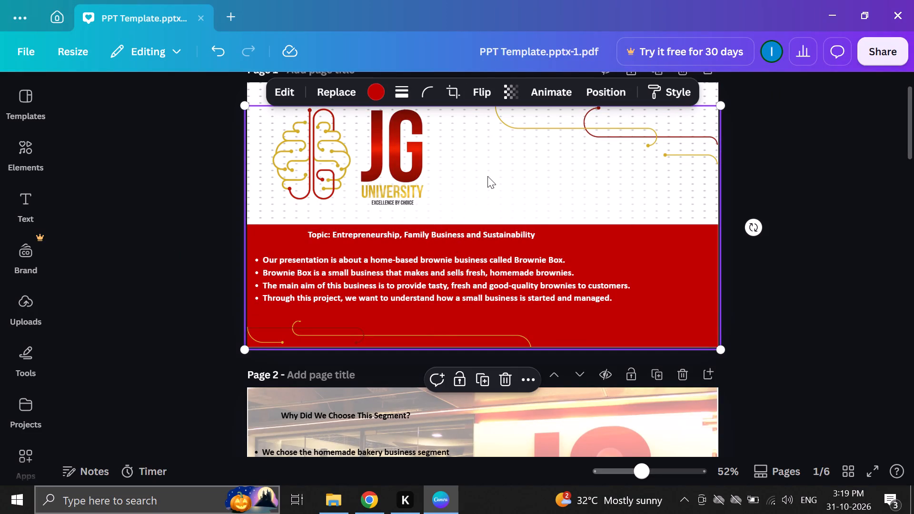
click(406, 239)
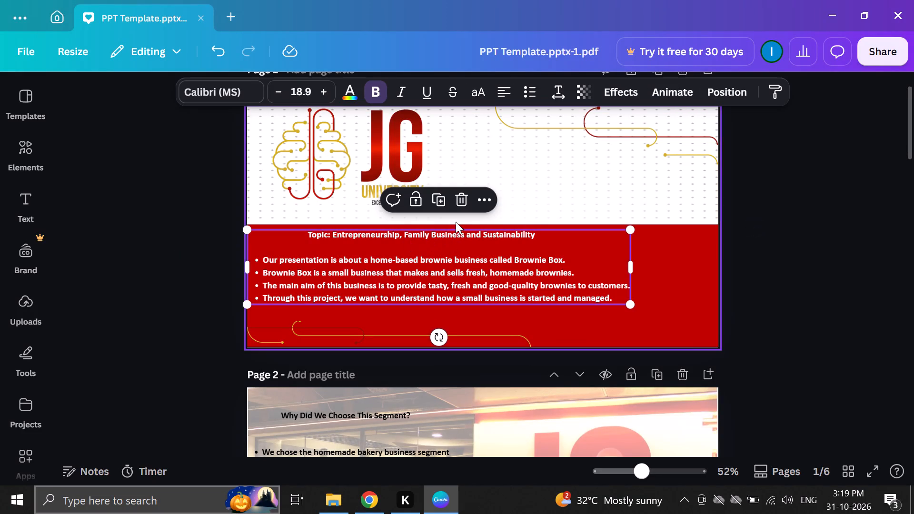
click(435, 196)
drag(468, 241, 531, 175)
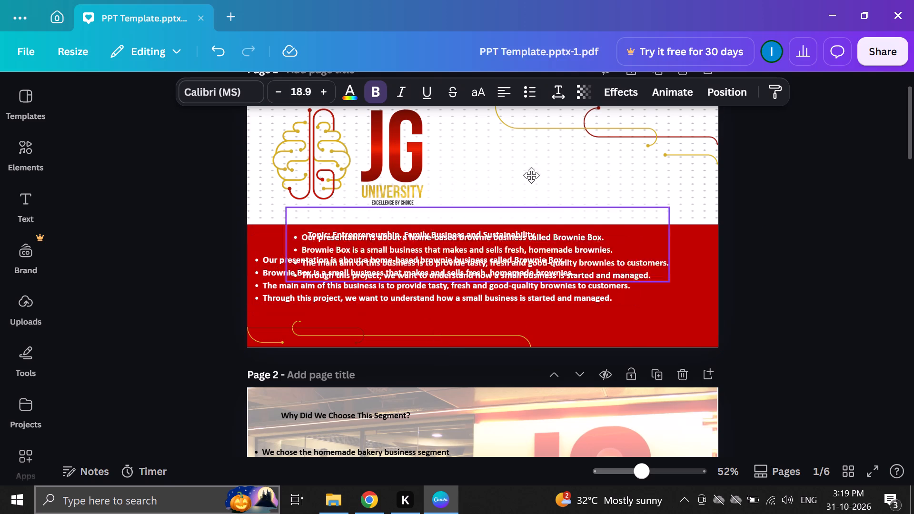
drag(531, 175, 558, 155)
drag(427, 262, 452, 239)
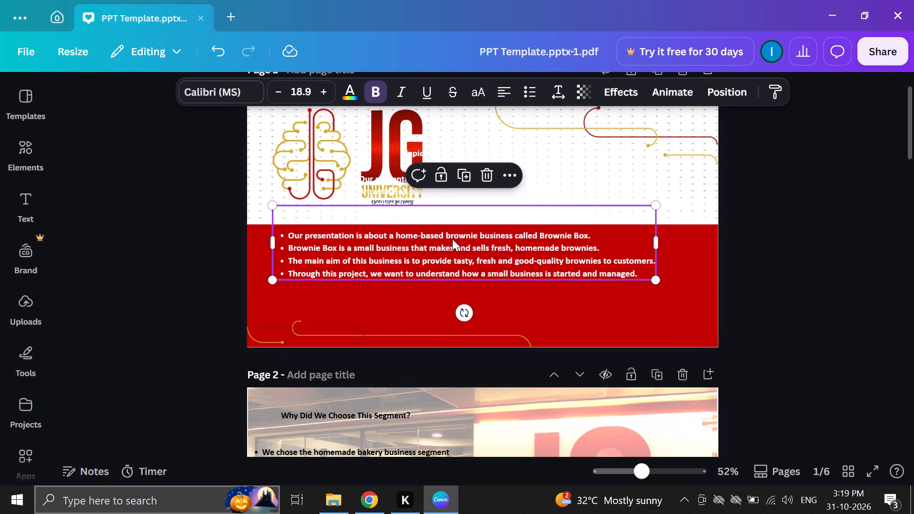
key(ctrl+z)
Change all text in the duplicated block on page 1 to black.
click(581, 156)
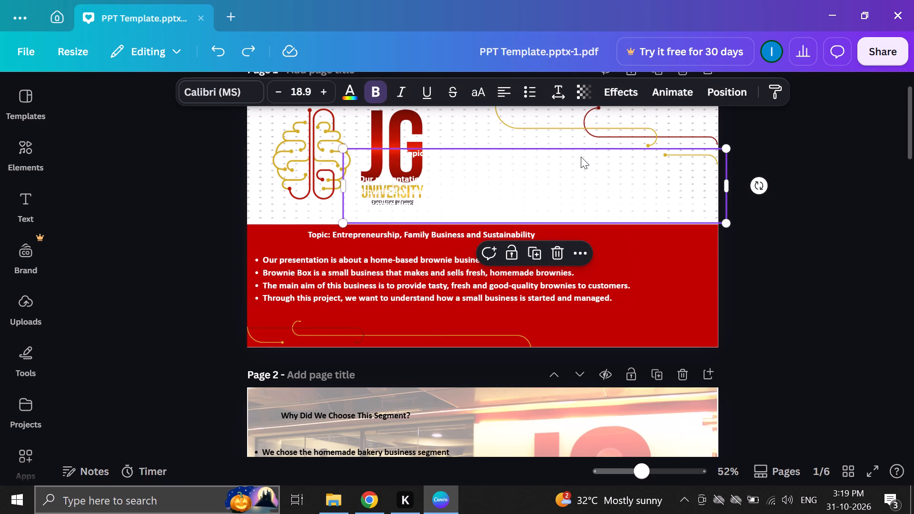
click(562, 180)
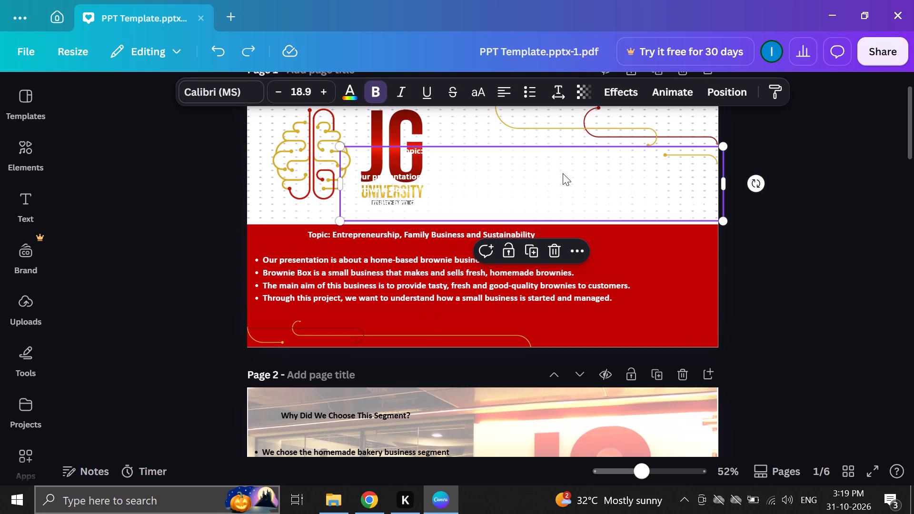
click(577, 178)
click(560, 202)
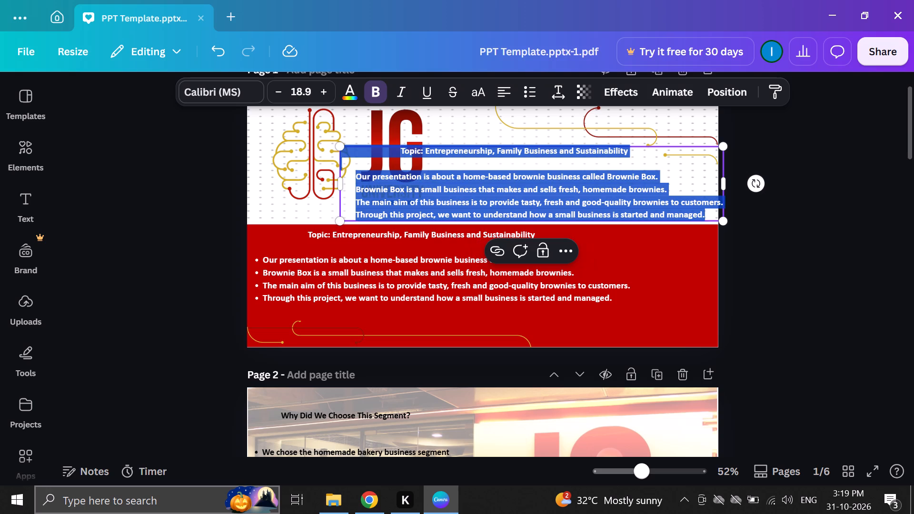
click(356, 89)
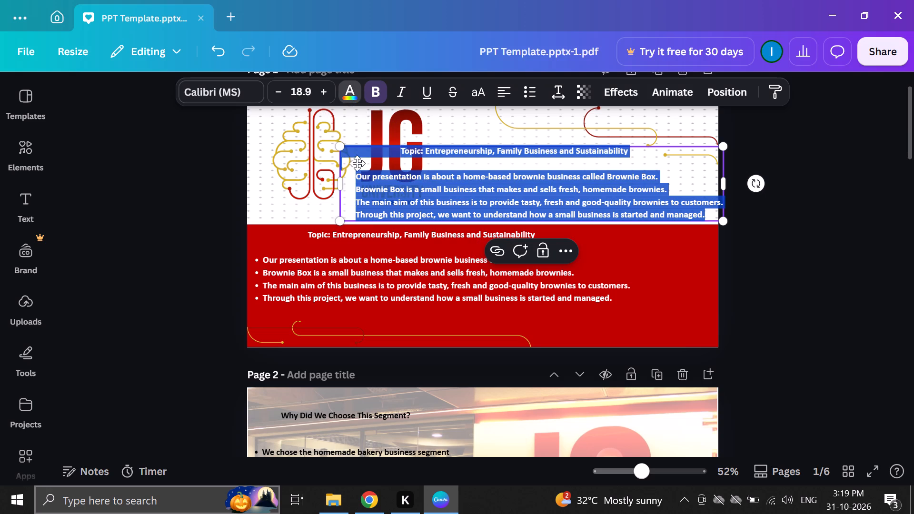
click(177, 237)
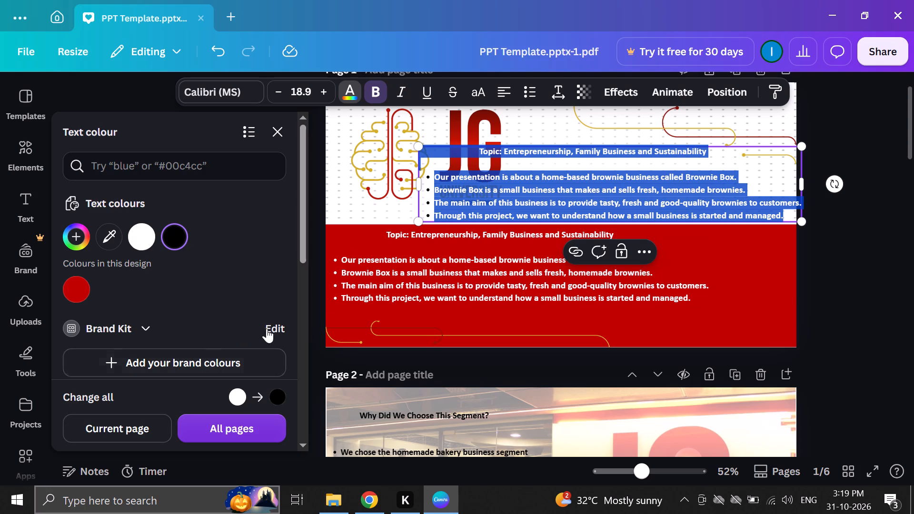
double_click(178, 239)
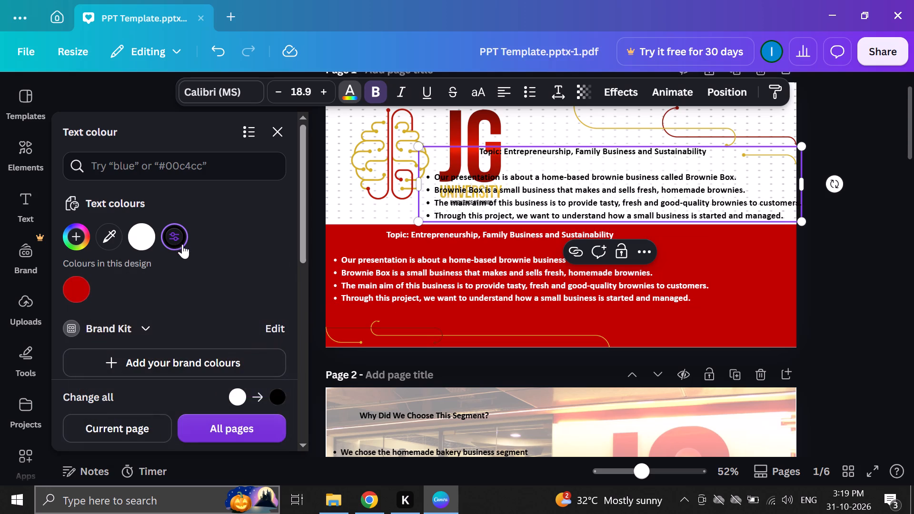
click(869, 254)
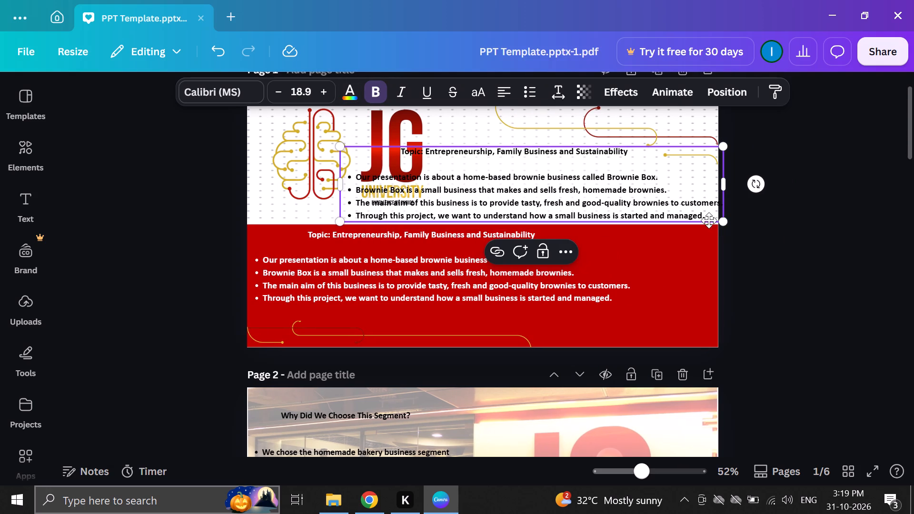
Replace the entire contents of the duplicated text block with "group introduction".
click(690, 210)
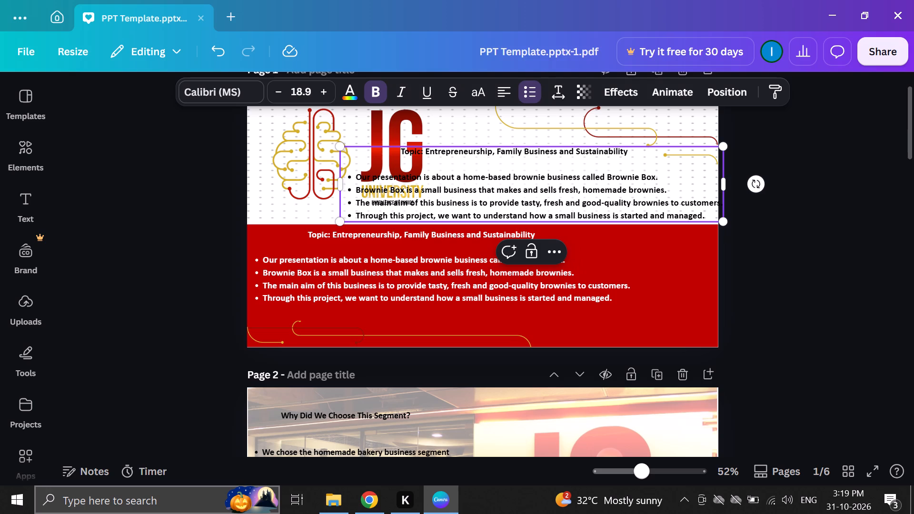
key(ctrl+a)
key(ctrl+BackSpace)
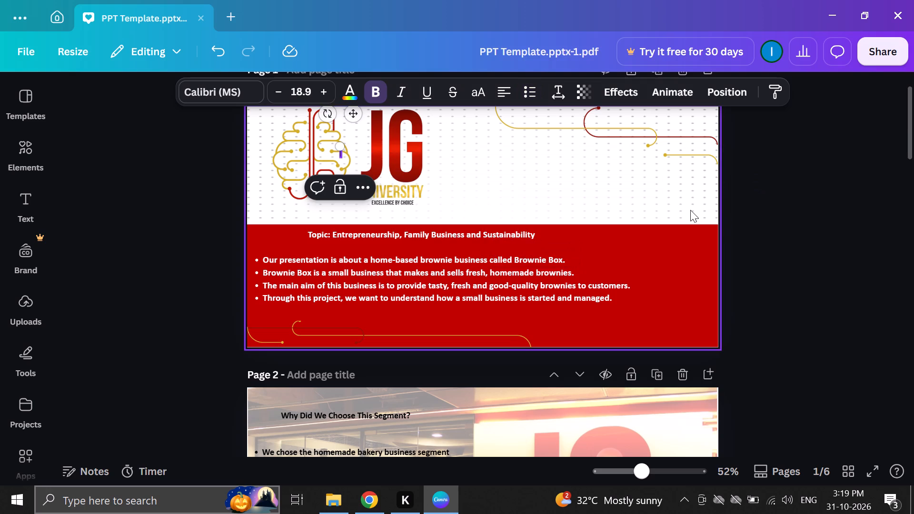
text(gro)
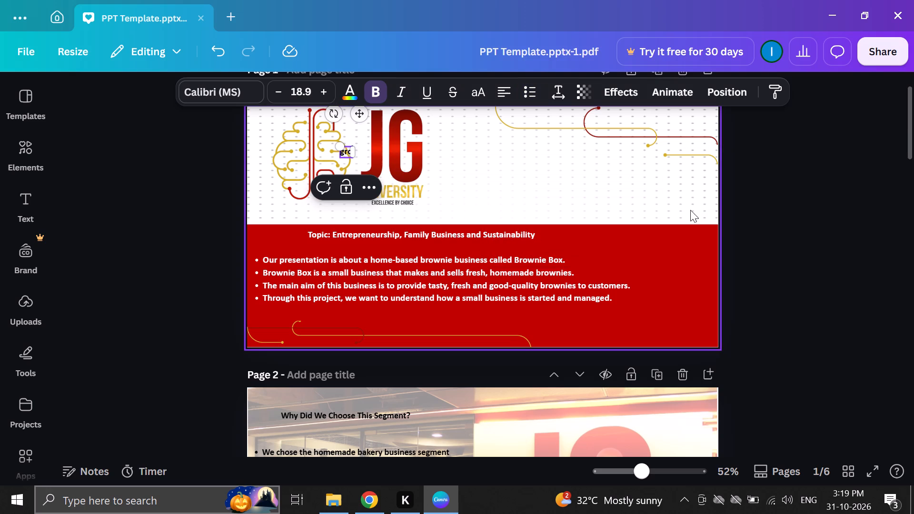
text(up)
key(space)
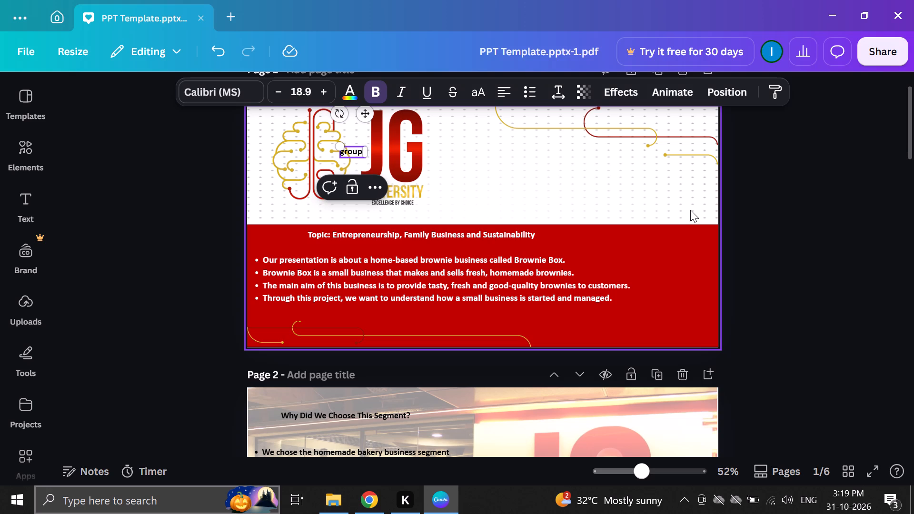
text(introduction)
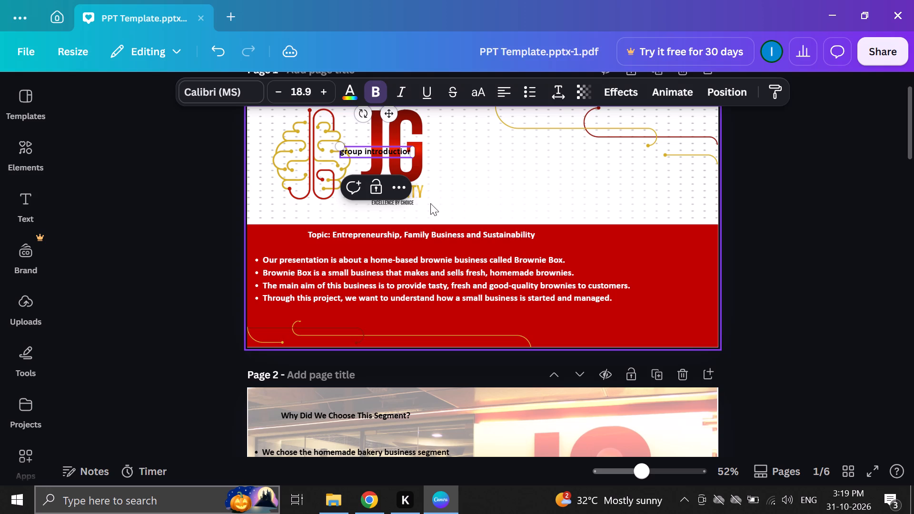
click(199, 223)
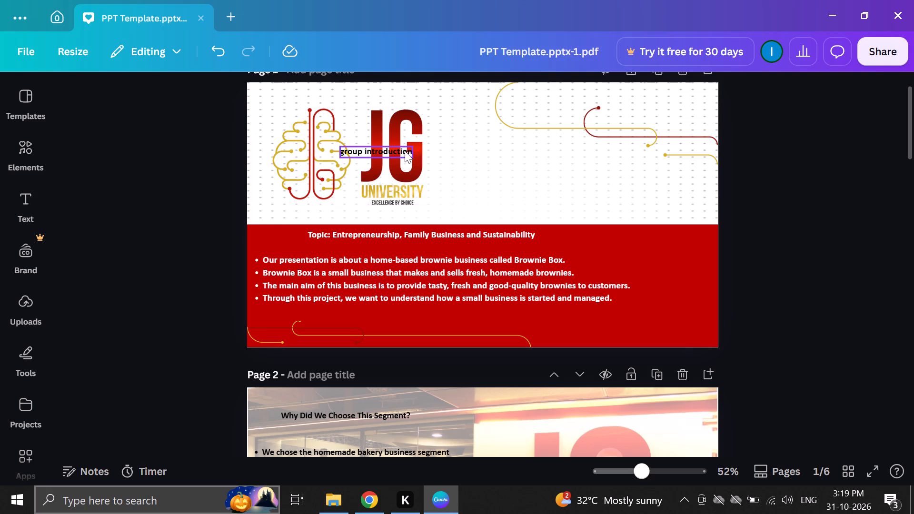
Move the "group introduction" text off the logo into the blank white area to the logo's right on page 1.
drag(396, 151, 557, 140)
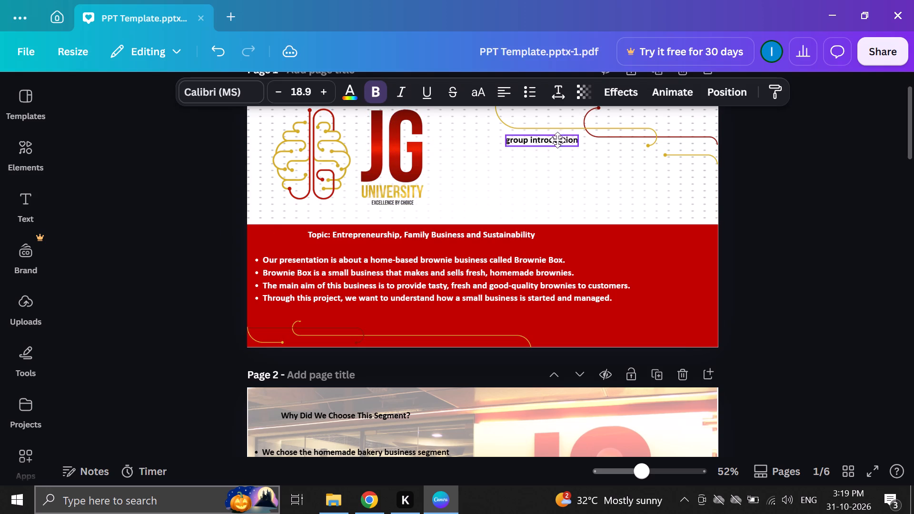
drag(557, 140, 562, 140)
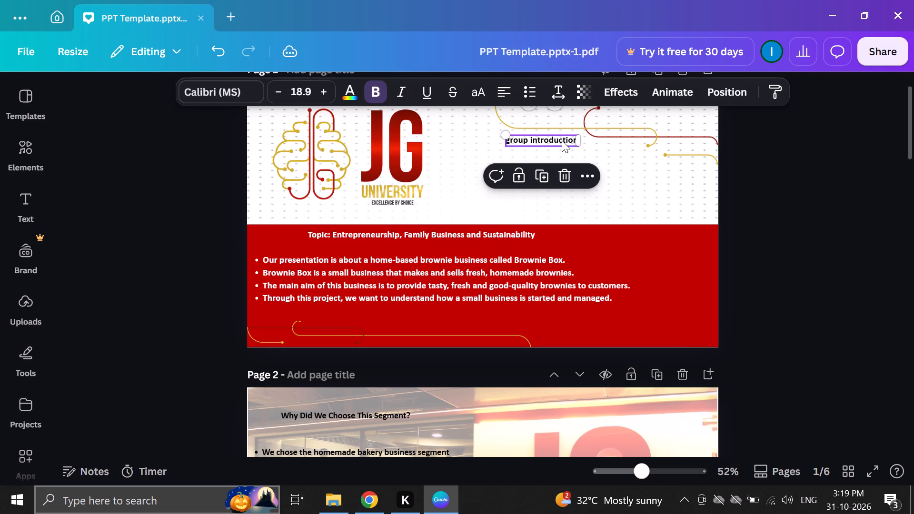
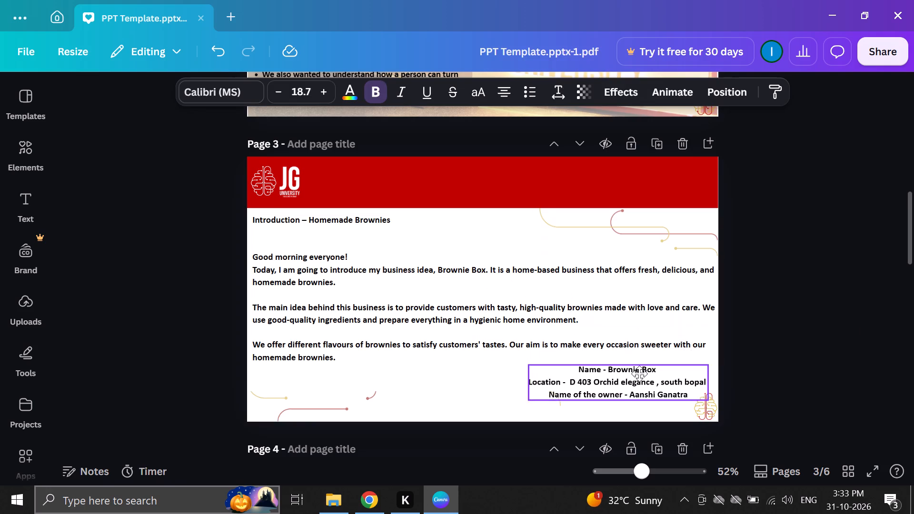
Left-align the business name, location and owner text on page 3 and position it below the introduction paragraphs at the slide's lower right.
drag(639, 374, 643, 369)
click(614, 373)
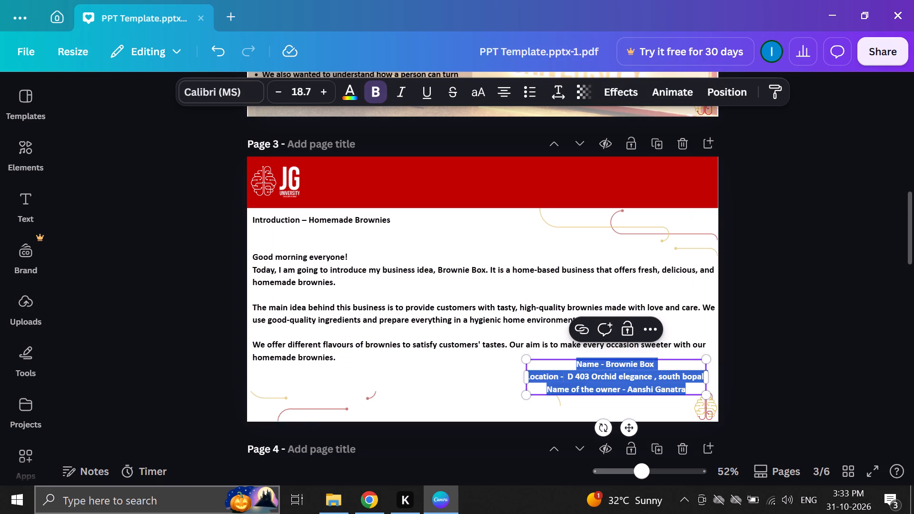
click(655, 386)
click(641, 386)
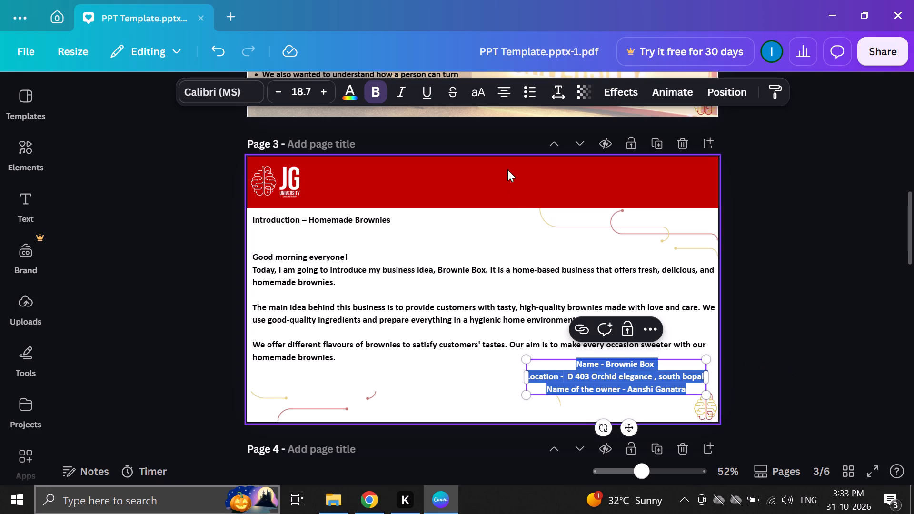
click(499, 86)
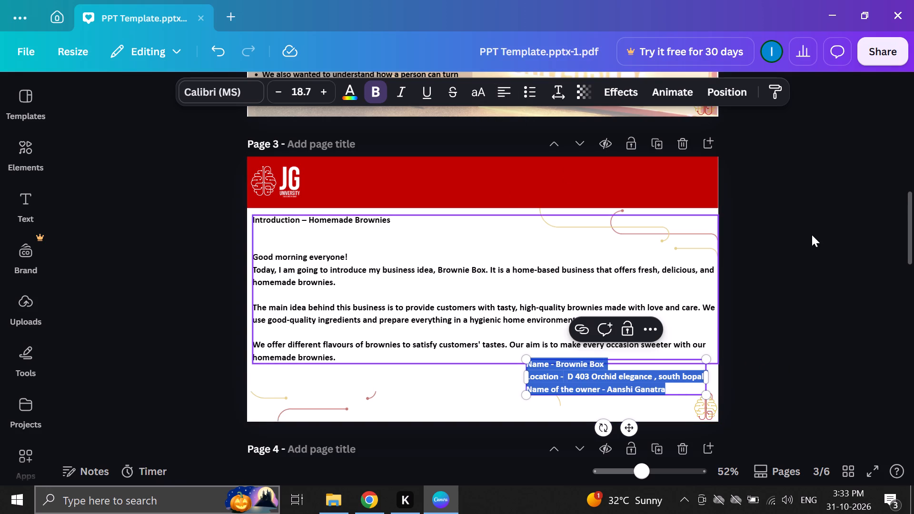
click(812, 235)
drag(583, 380, 497, 391)
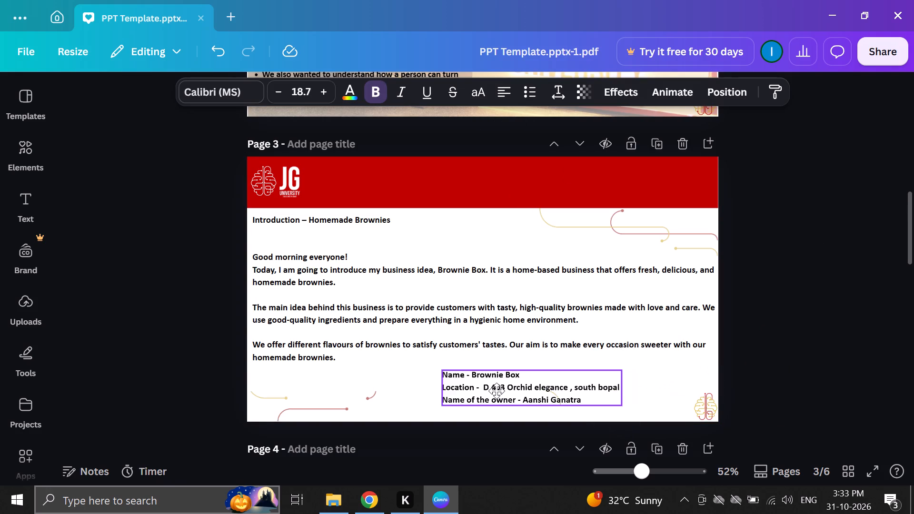
drag(497, 391, 570, 383)
Shift the decorative line graphic at the bottom of page 3 left and slightly down, clear of the business details text.
click(545, 415)
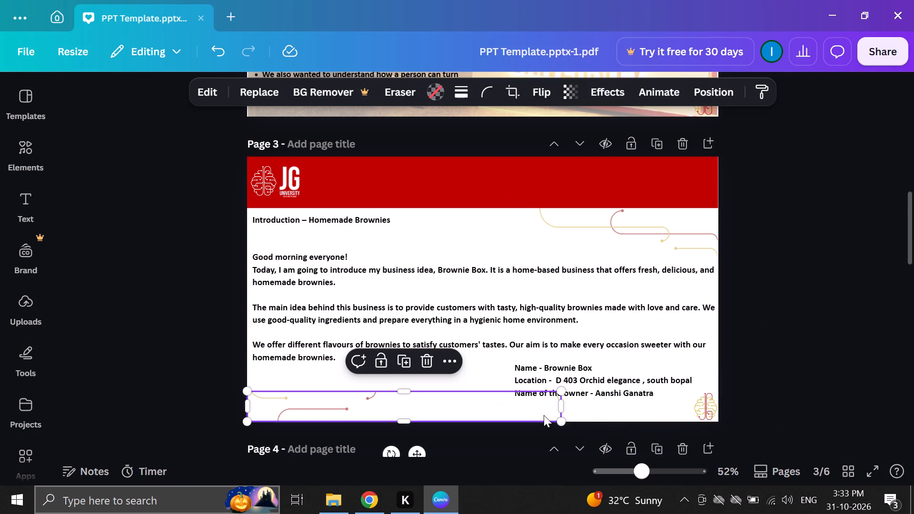
drag(526, 412, 509, 418)
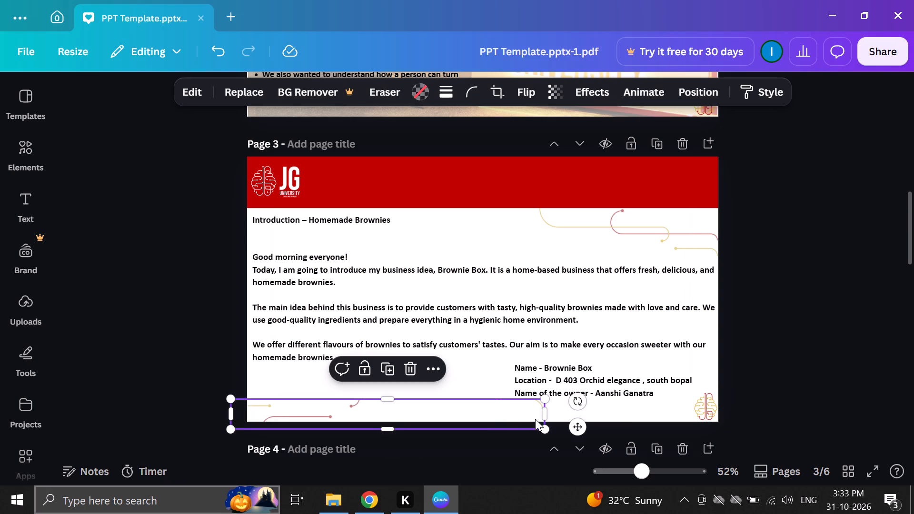
click(800, 282)
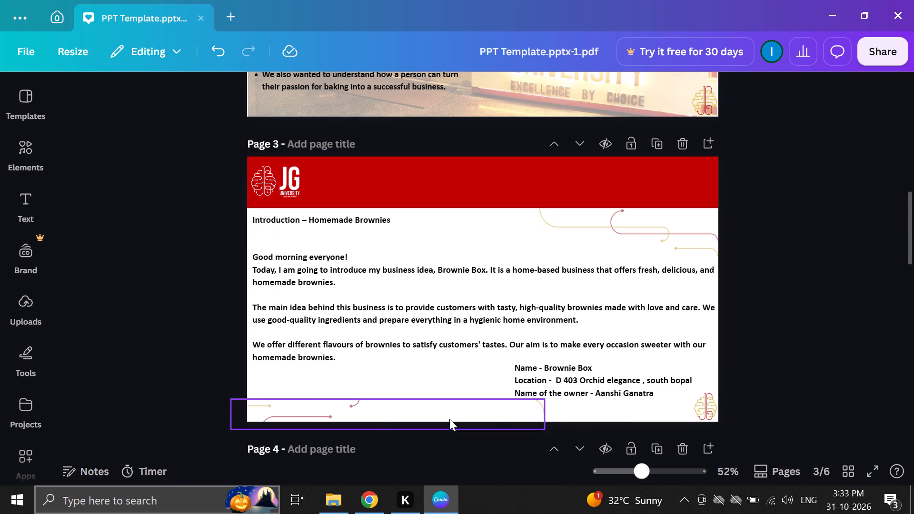
drag(480, 394, 464, 402)
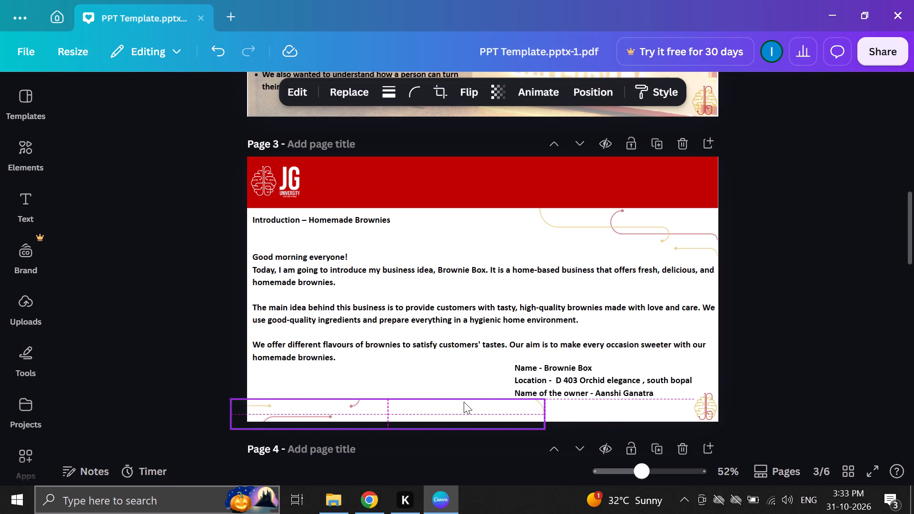
drag(502, 408, 467, 410)
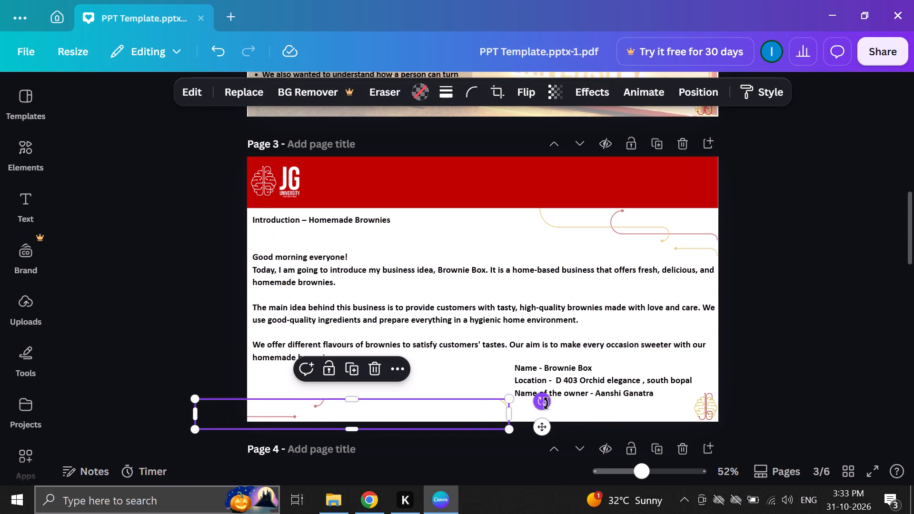
drag(526, 412, 516, 413)
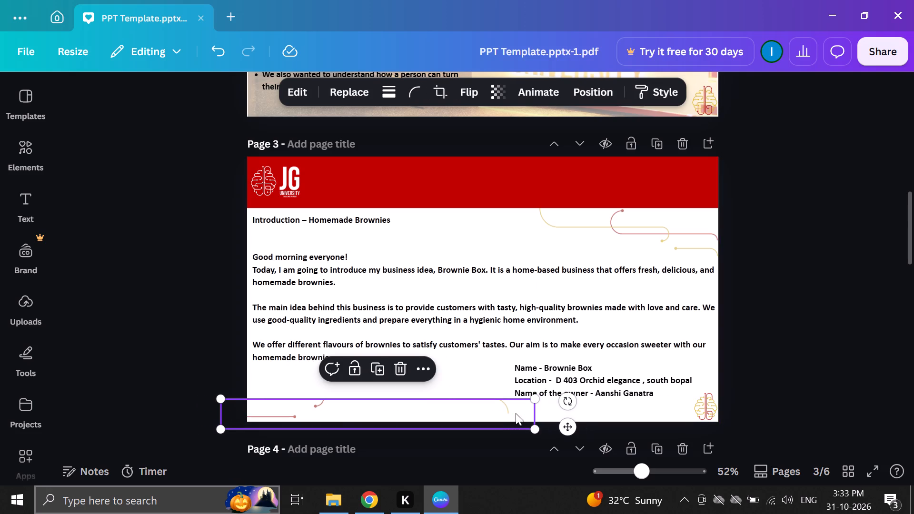
click(182, 355)
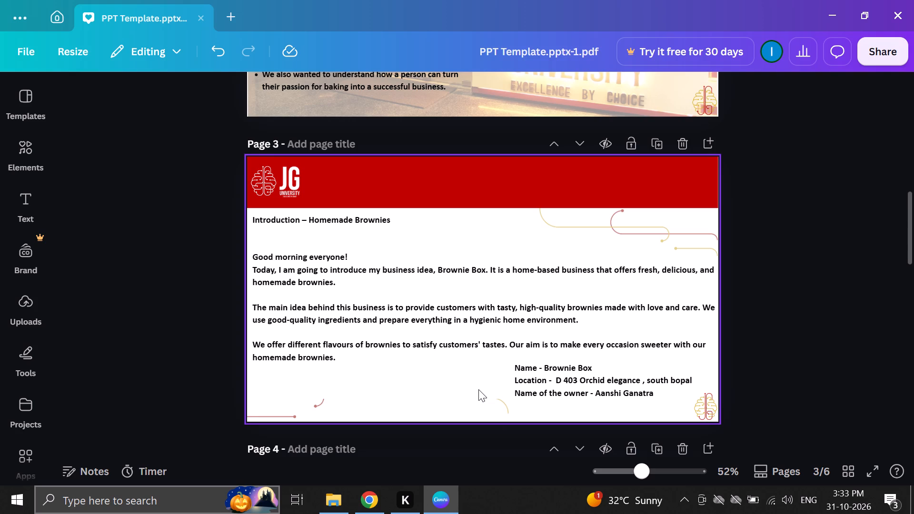
click(833, 281)
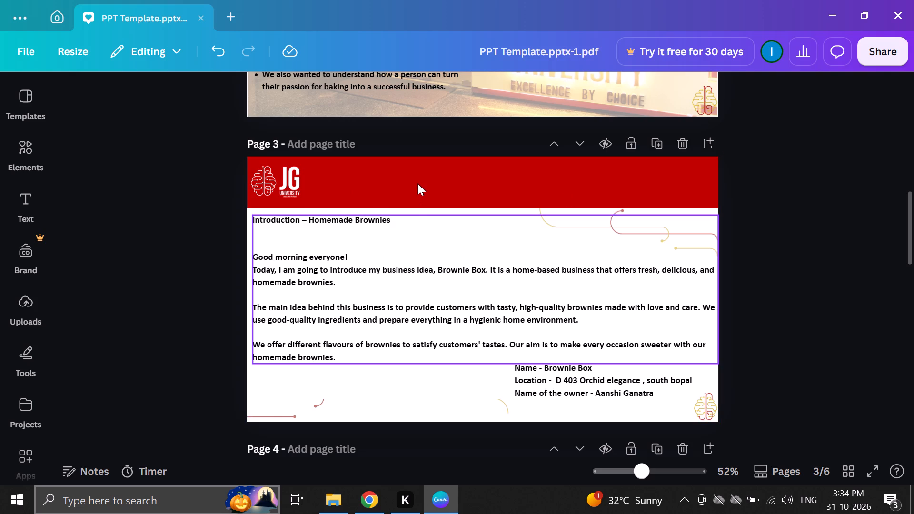
Duplicate the business details text box into page 3's red header and replace its contents with the placeholder text "KJCIJIKJKC".
key(ctrl+c)
key(ctrl+v)
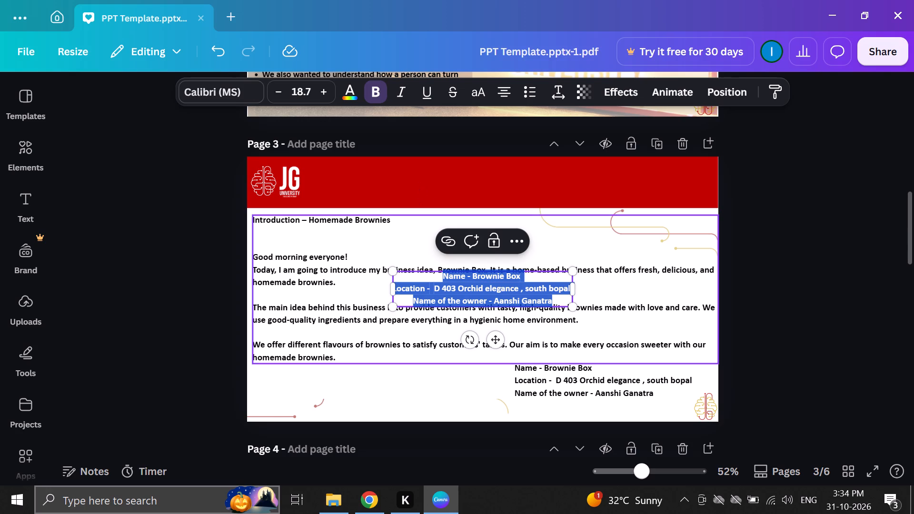
click(790, 253)
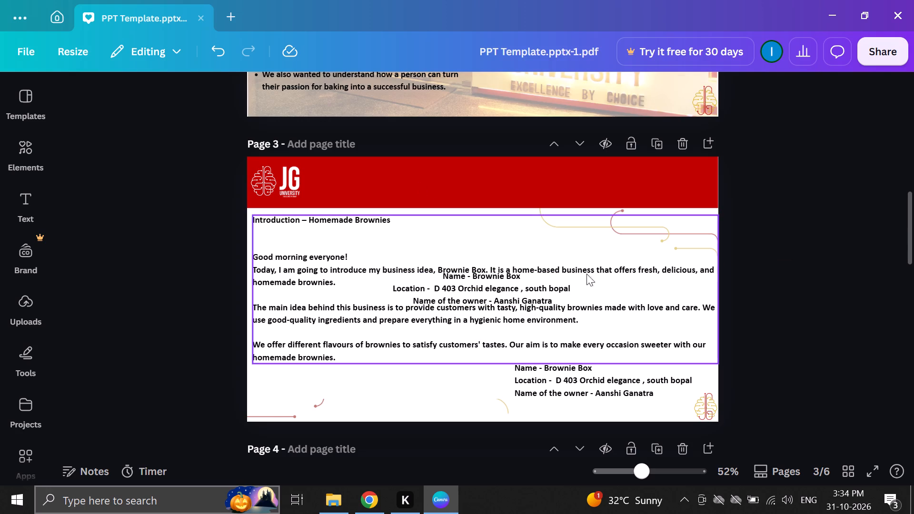
drag(522, 290, 505, 188)
click(505, 188)
key(BackSpace)
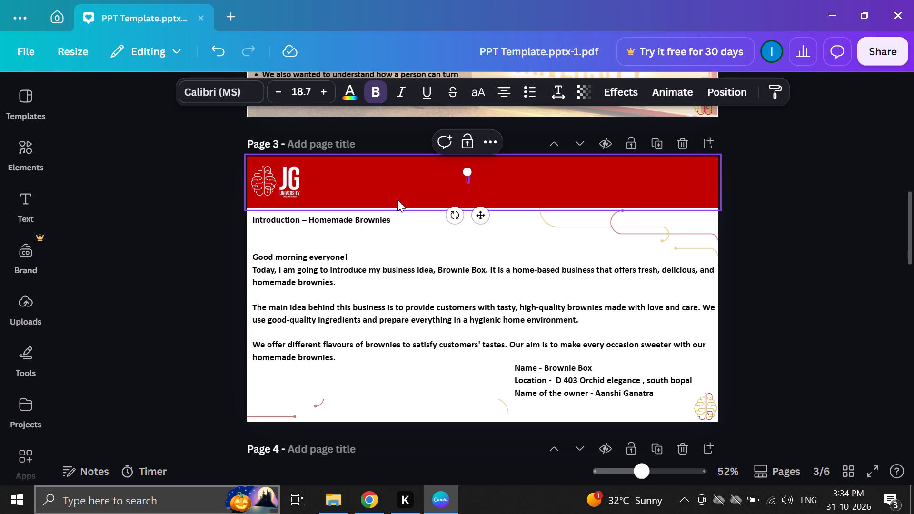
text(KJCIJIKJKC)
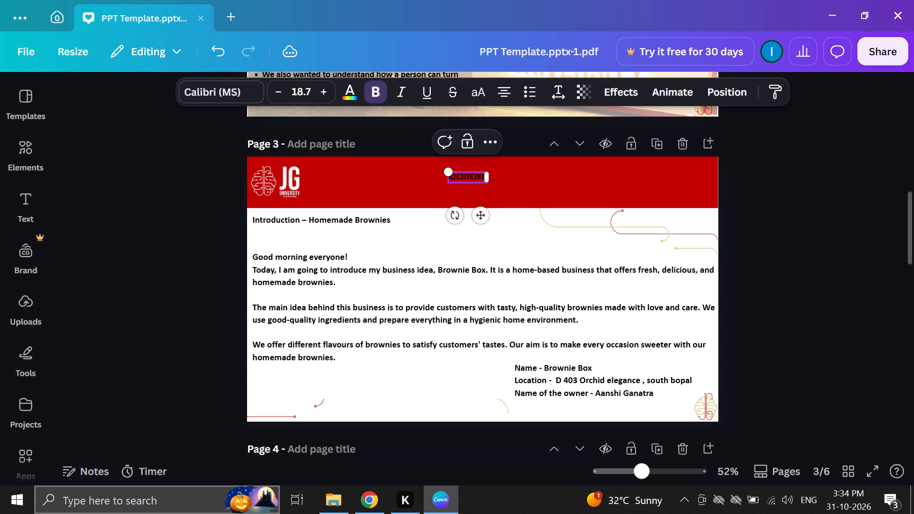
Enlarge the header placeholder text to size 55 and position it inside page 3's red band.
drag(450, 172, 371, 168)
drag(417, 170, 422, 188)
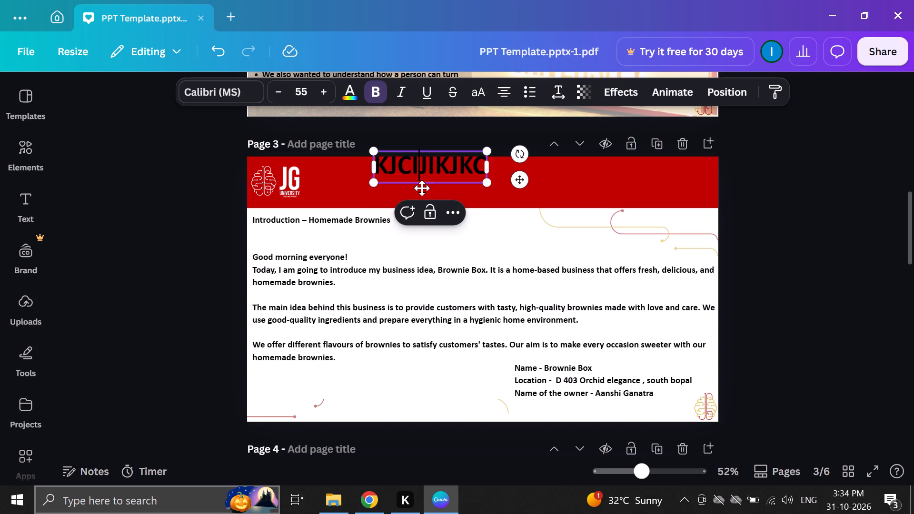
drag(422, 188, 423, 190)
drag(144, 198, 153, 199)
drag(387, 158, 397, 174)
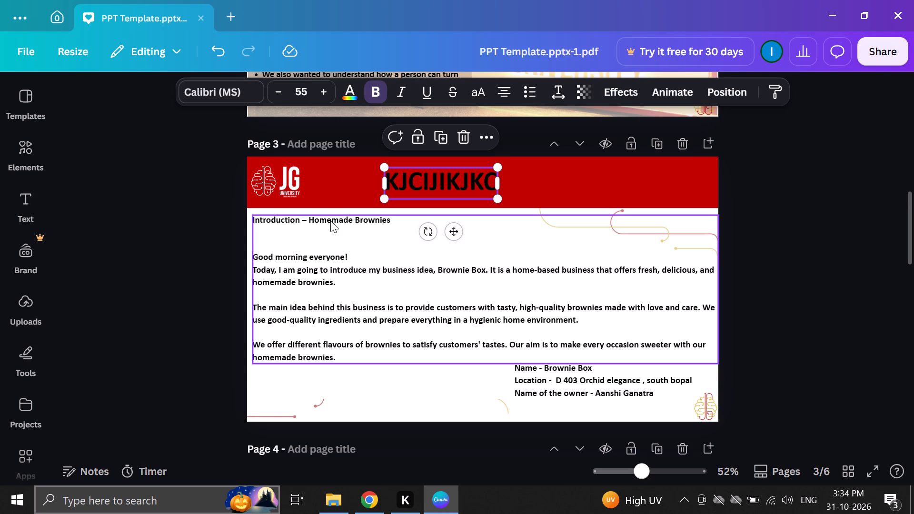
Replace the header placeholder on page 3 with the title "INTRODUCTION TO BUSINESS".
click(441, 182)
key(ctrl+a)
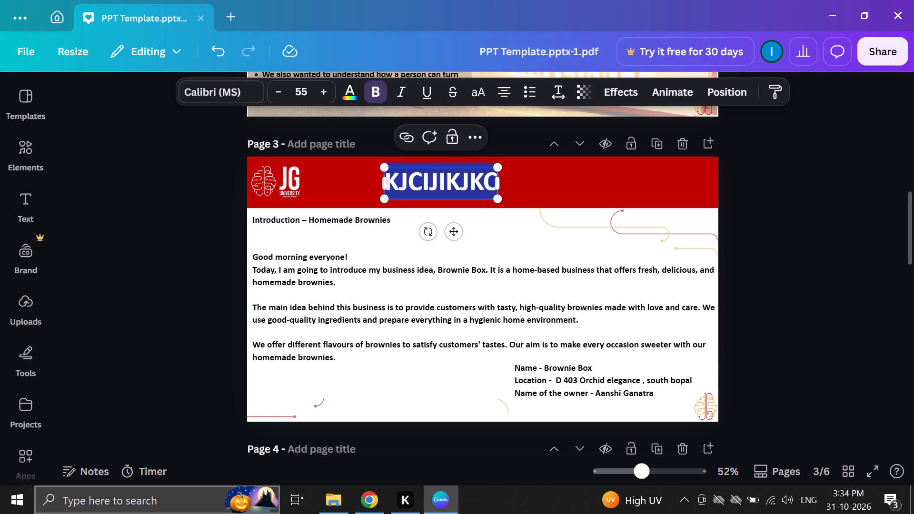
key(BackSpace)
text(INTRO)
text(DUC)
text(TION)
key(space)
text(TO BJS)
key(BackSpace)
key(BackSpace)
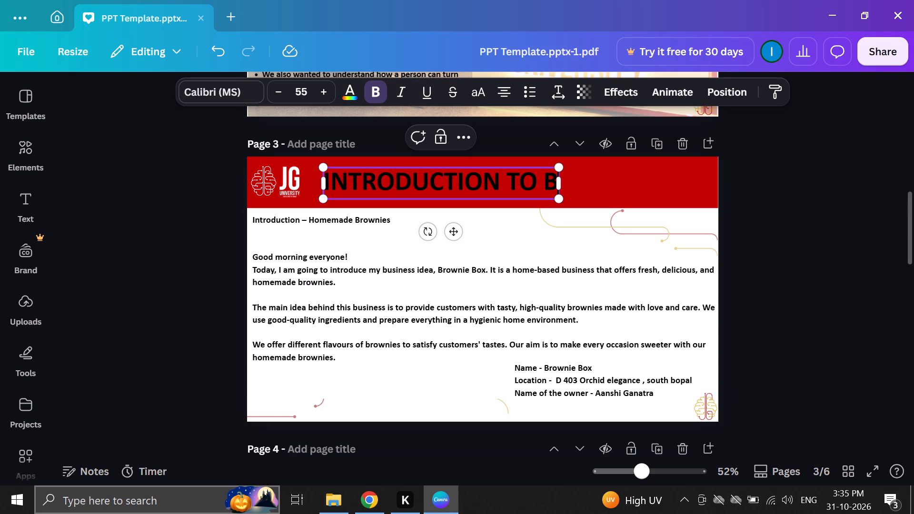
text(USINESS)
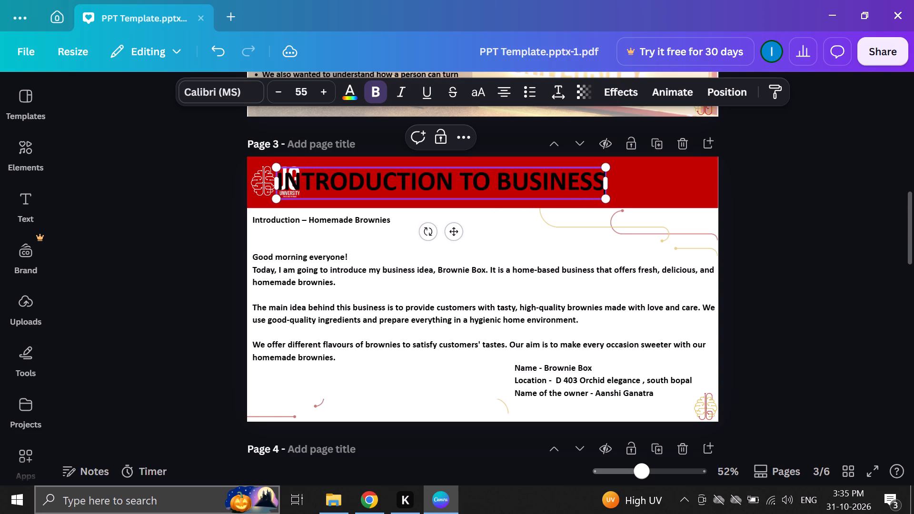
click(139, 245)
Reduce the page 3 title to size 45.5 and place it beside the JG University logo, vertically centred in the red header.
drag(350, 170, 395, 175)
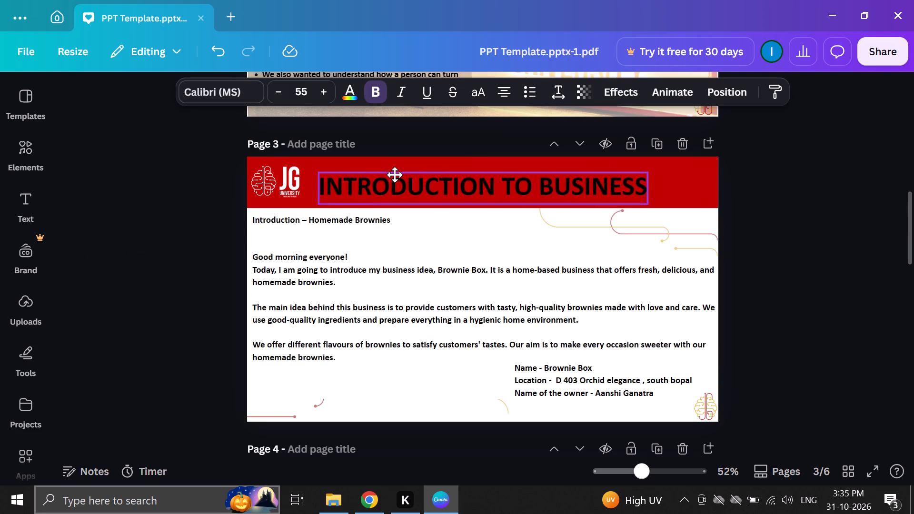
drag(395, 175, 395, 167)
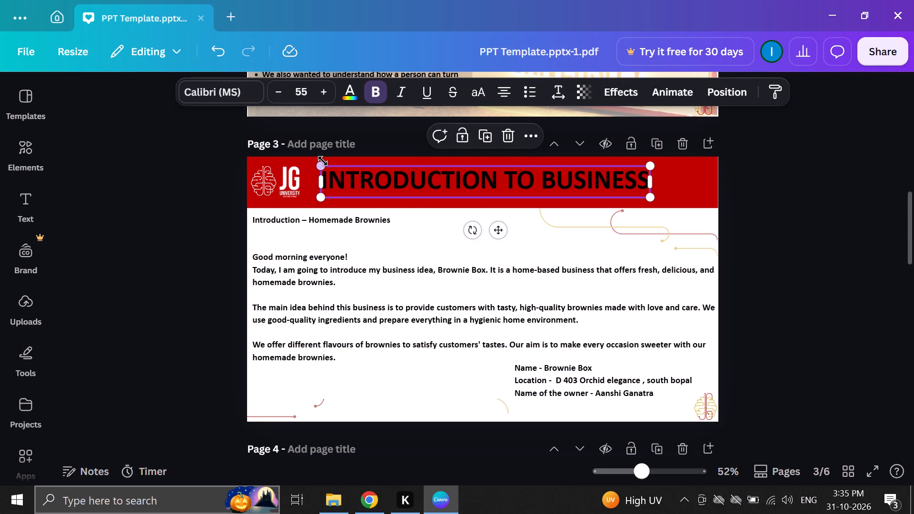
drag(323, 161, 382, 175)
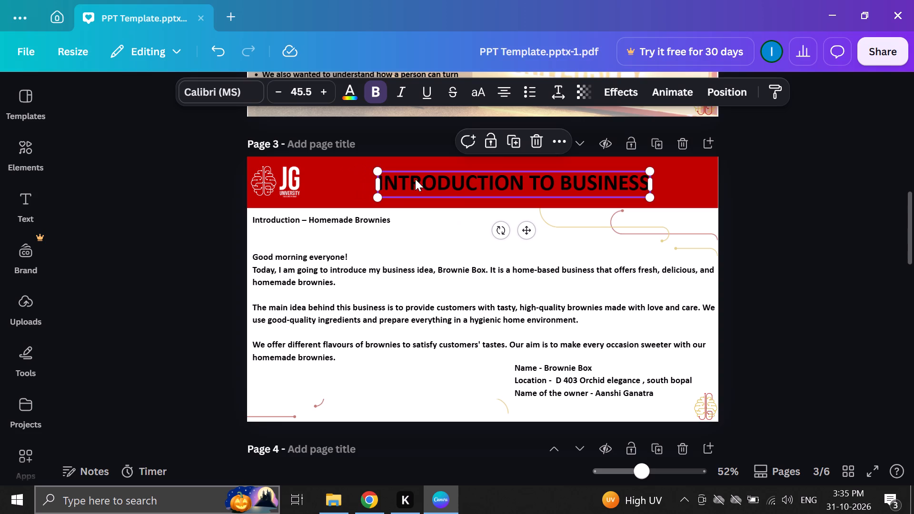
drag(437, 180, 391, 179)
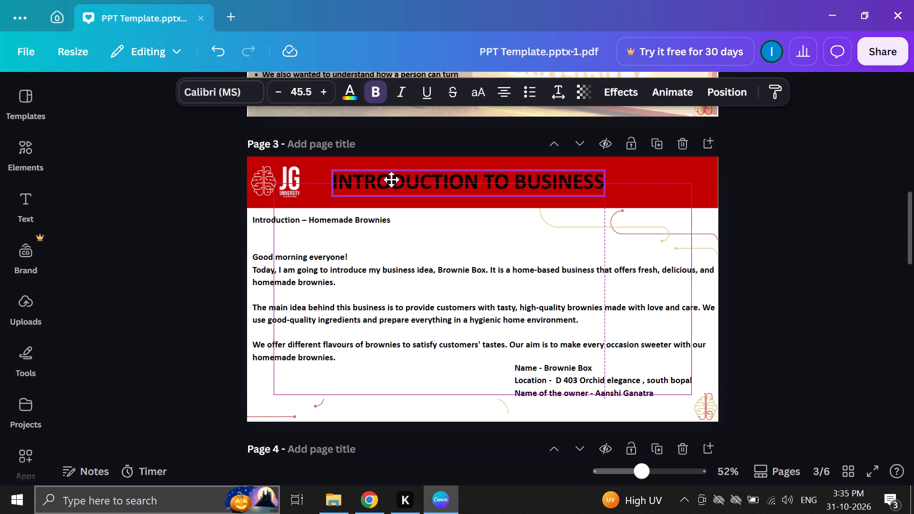
drag(391, 179, 391, 179)
click(195, 225)
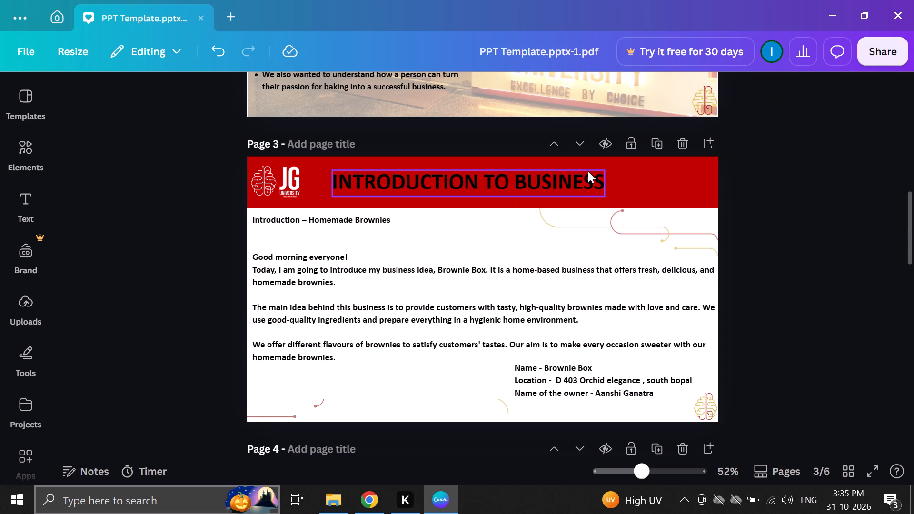
Change the "INTRODUCTION TO BUSINESS" title colour to white.
click(554, 180)
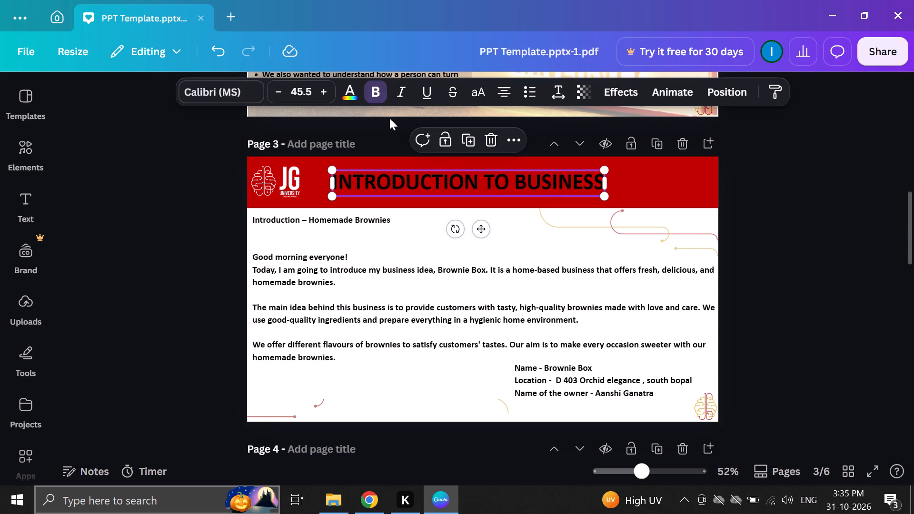
click(342, 89)
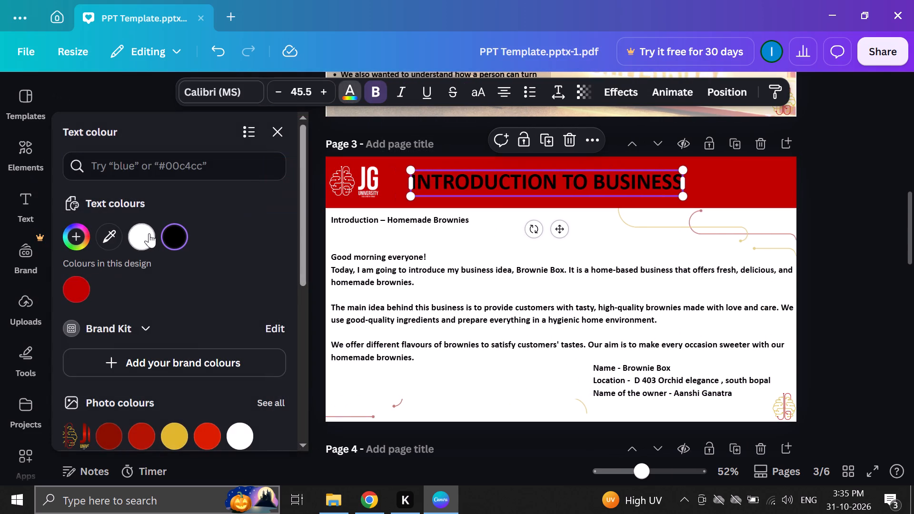
click(148, 234)
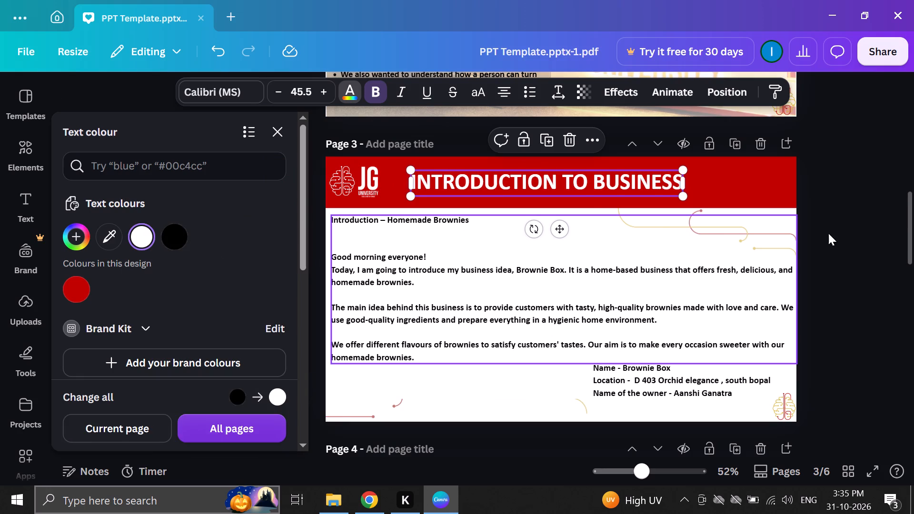
click(841, 230)
click(818, 243)
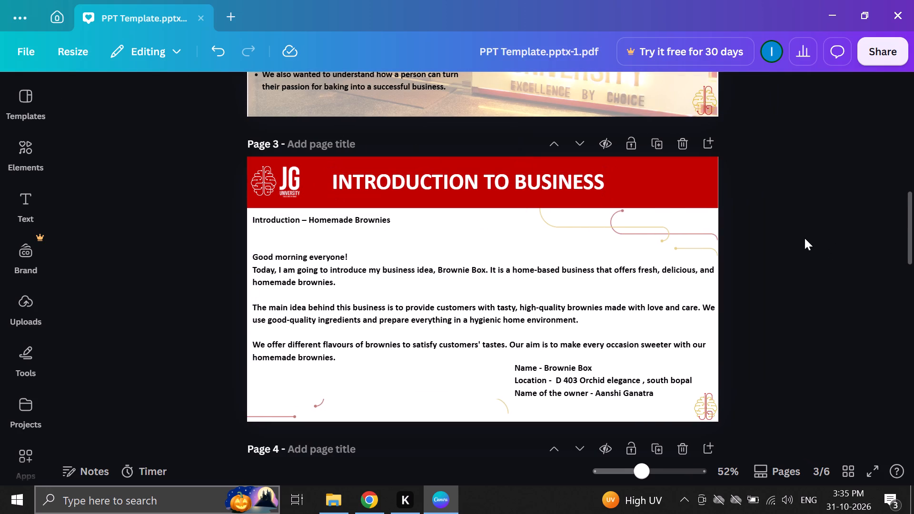
Look through the unfilled template layouts on pages 4 to 6.
scroll(785, 234, down, 1)
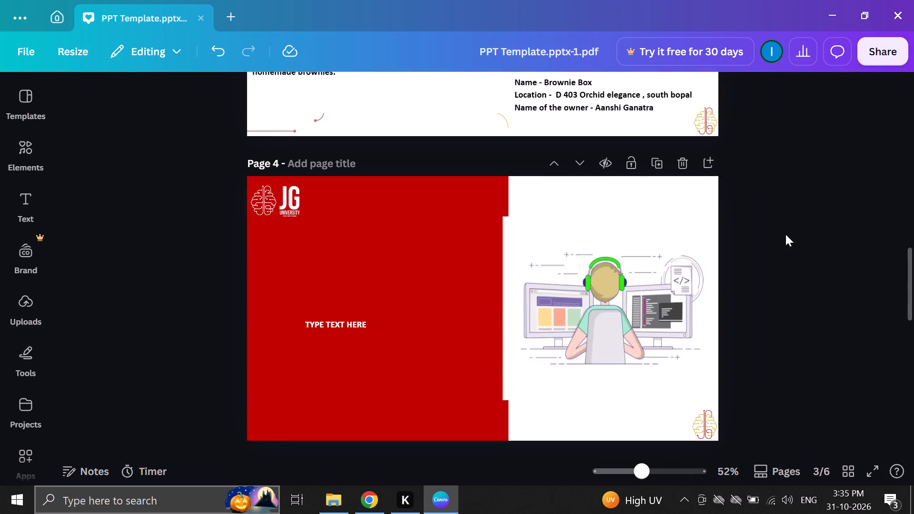
scroll(785, 234, down, 2)
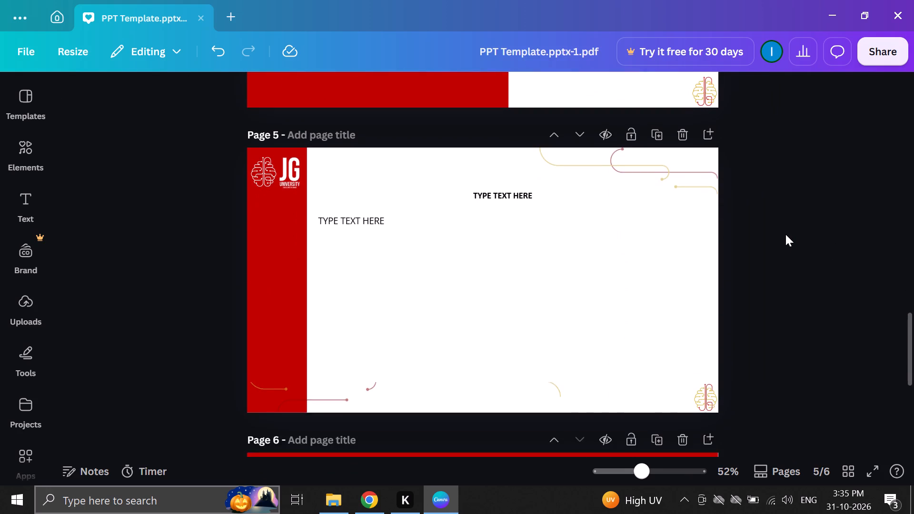
scroll(785, 234, up, 1)
scroll(785, 234, down, 2)
scroll(785, 234, up, 1)
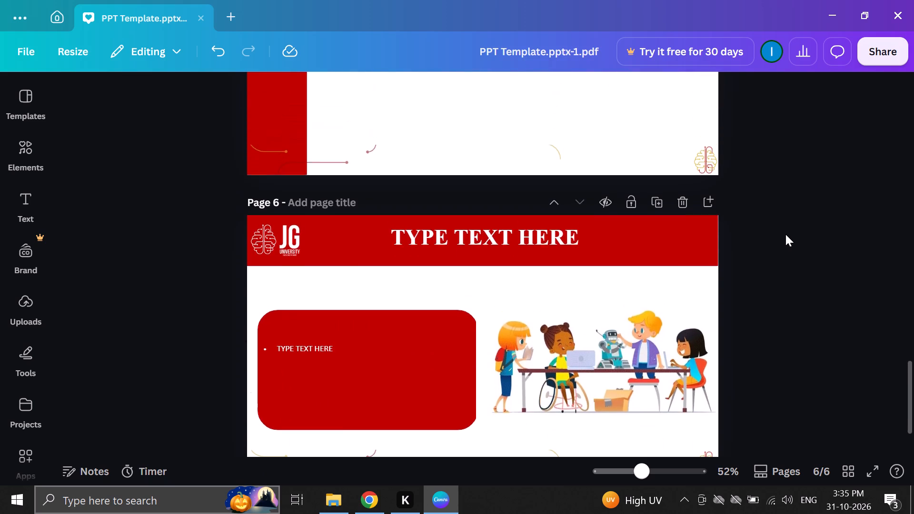
scroll(785, 234, up, 1)
scroll(785, 234, down, 1)
scroll(785, 234, up, 1)
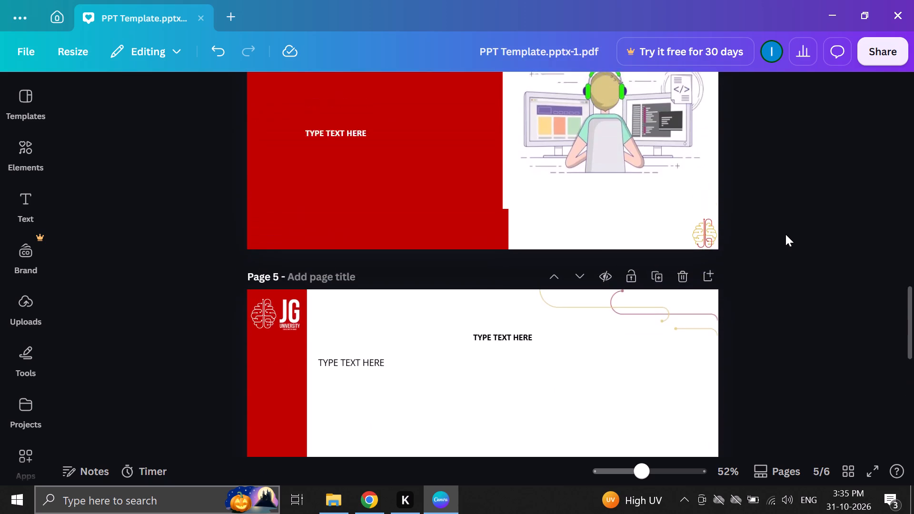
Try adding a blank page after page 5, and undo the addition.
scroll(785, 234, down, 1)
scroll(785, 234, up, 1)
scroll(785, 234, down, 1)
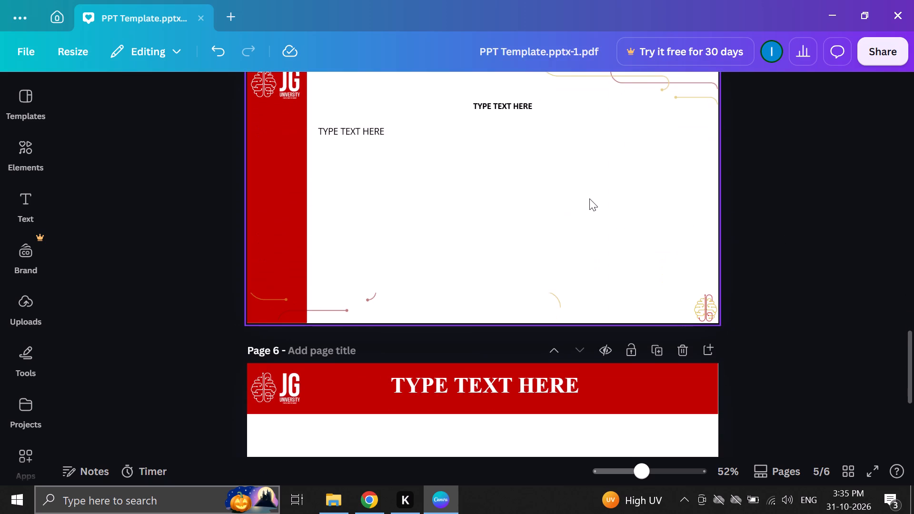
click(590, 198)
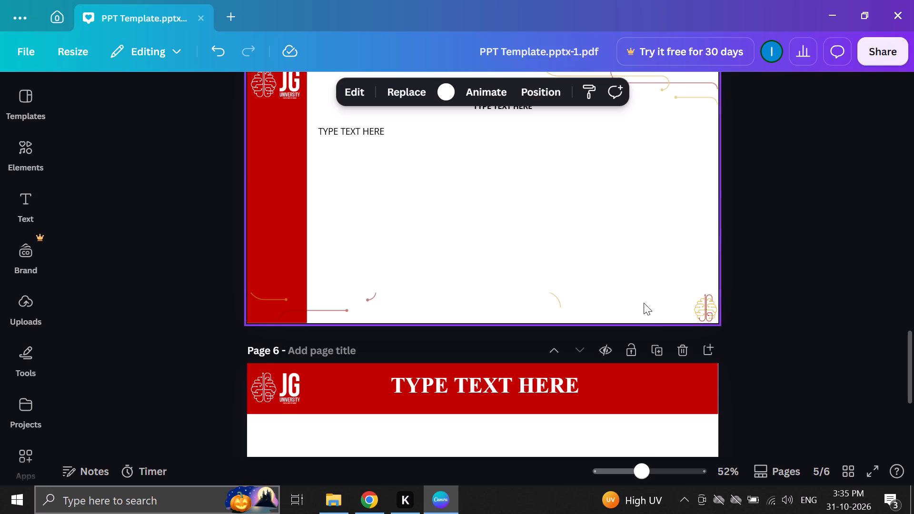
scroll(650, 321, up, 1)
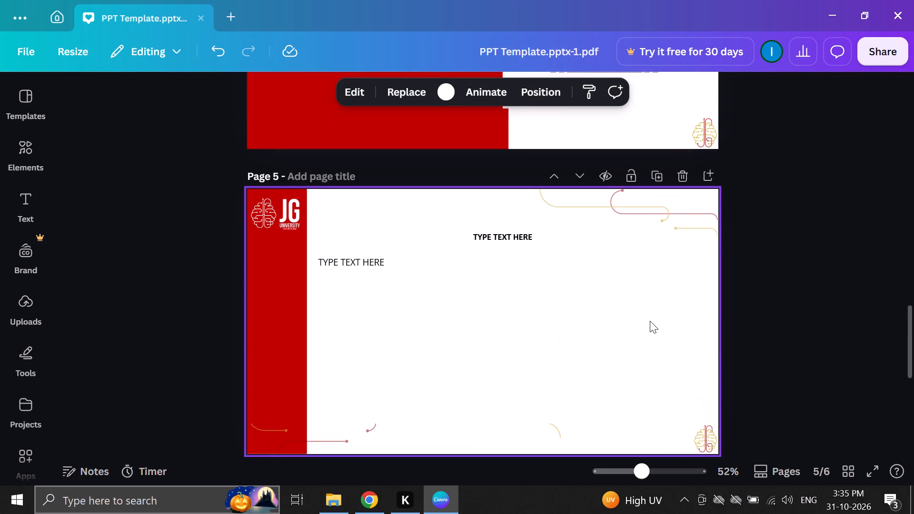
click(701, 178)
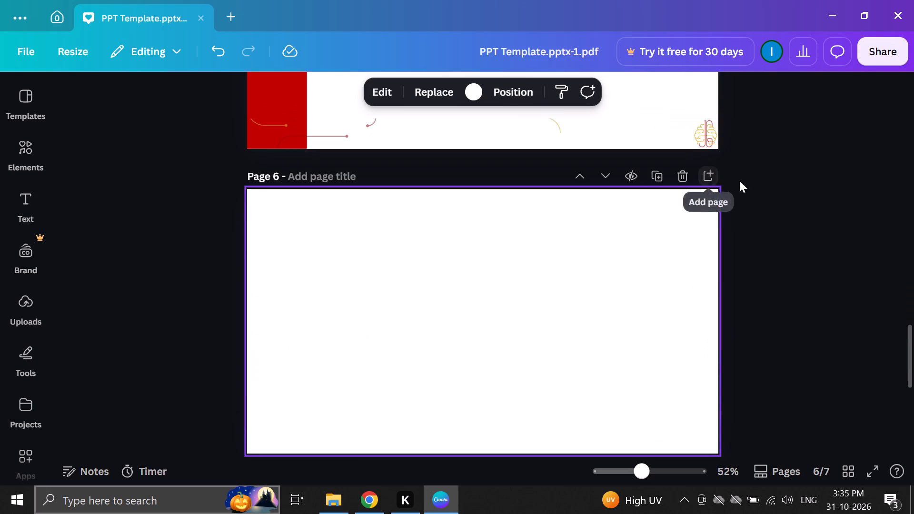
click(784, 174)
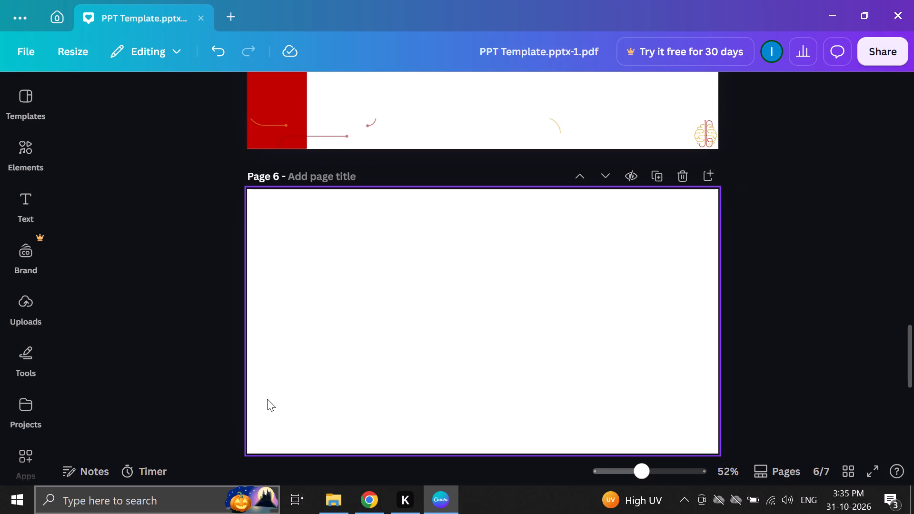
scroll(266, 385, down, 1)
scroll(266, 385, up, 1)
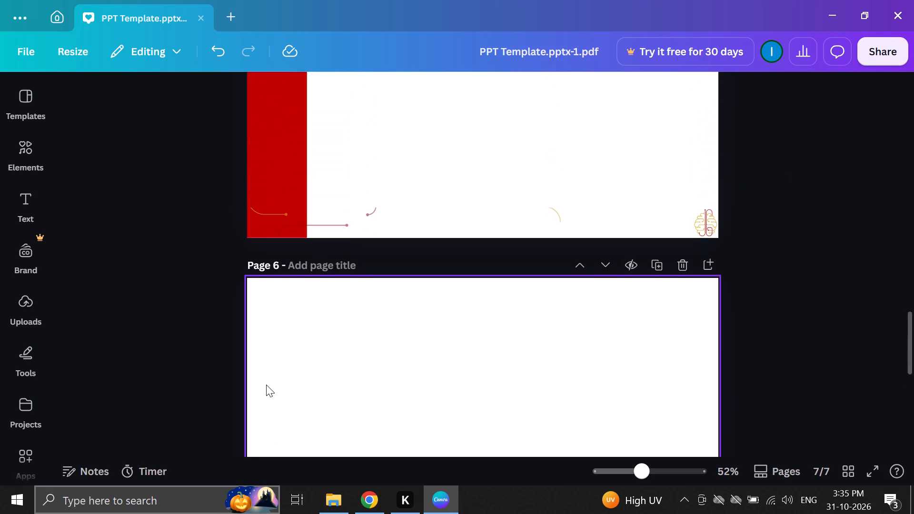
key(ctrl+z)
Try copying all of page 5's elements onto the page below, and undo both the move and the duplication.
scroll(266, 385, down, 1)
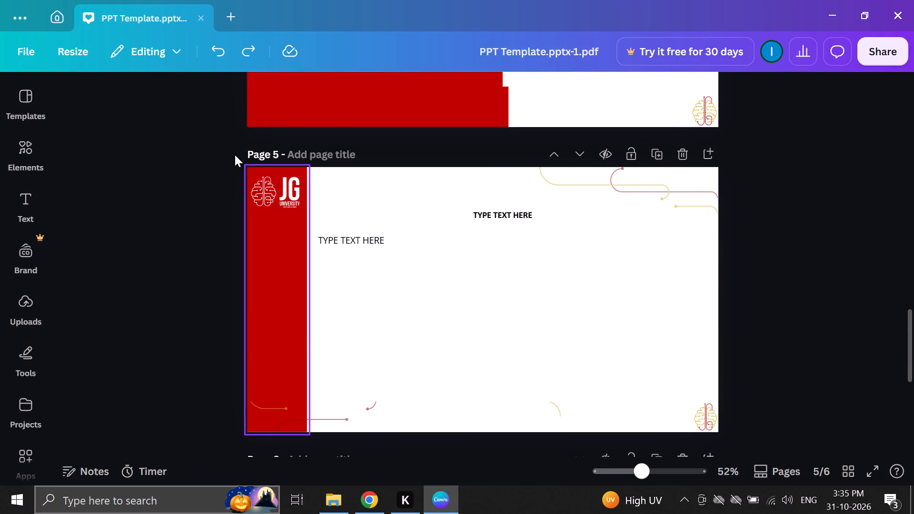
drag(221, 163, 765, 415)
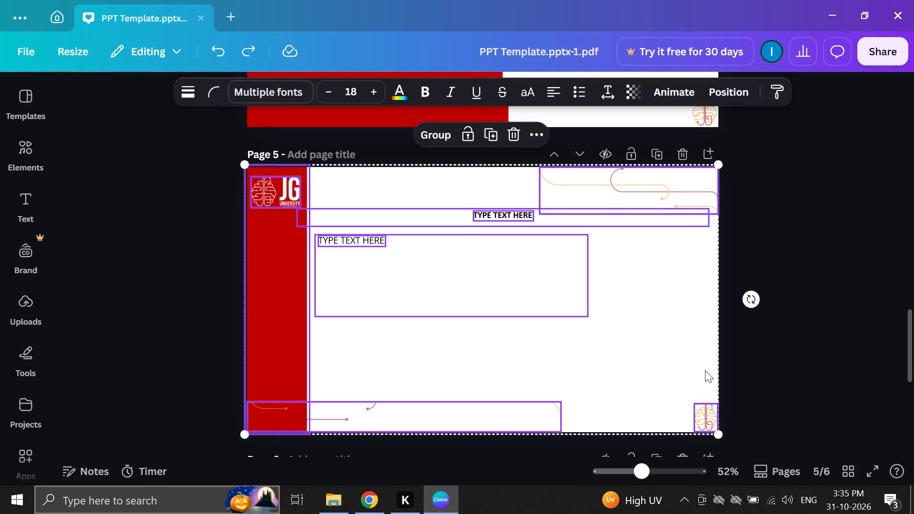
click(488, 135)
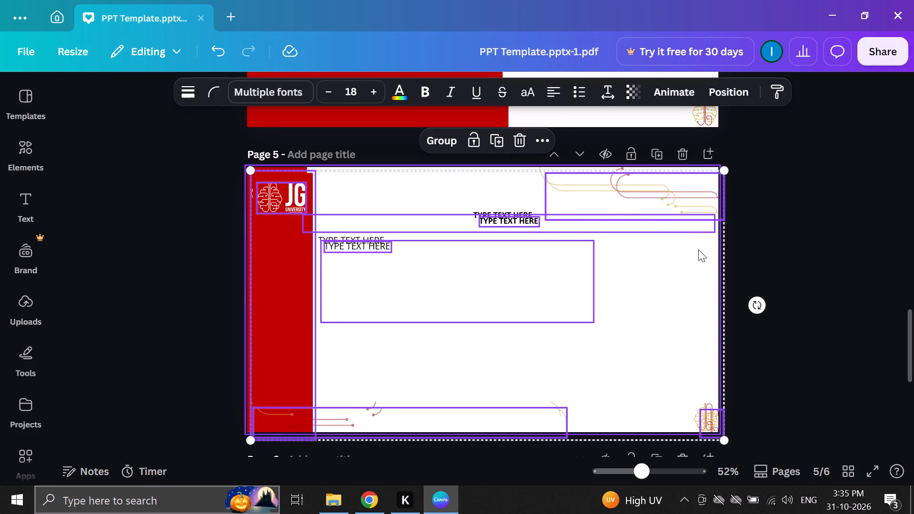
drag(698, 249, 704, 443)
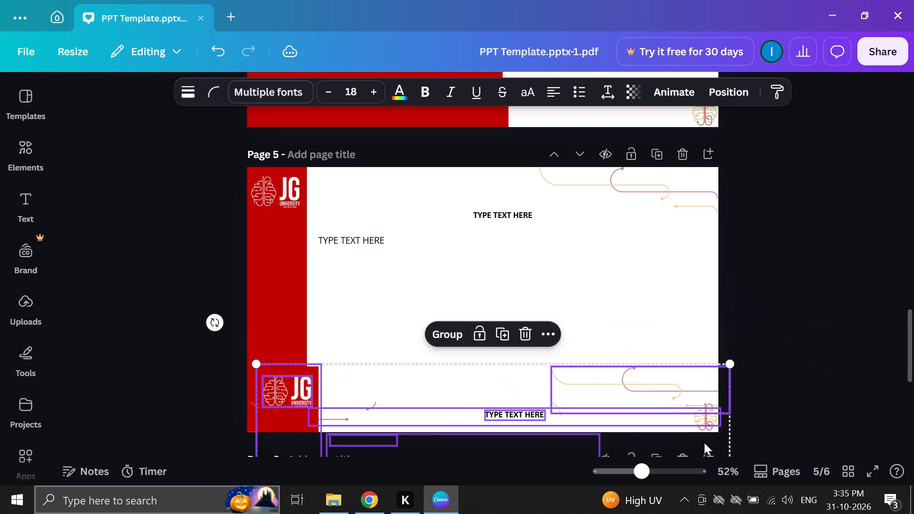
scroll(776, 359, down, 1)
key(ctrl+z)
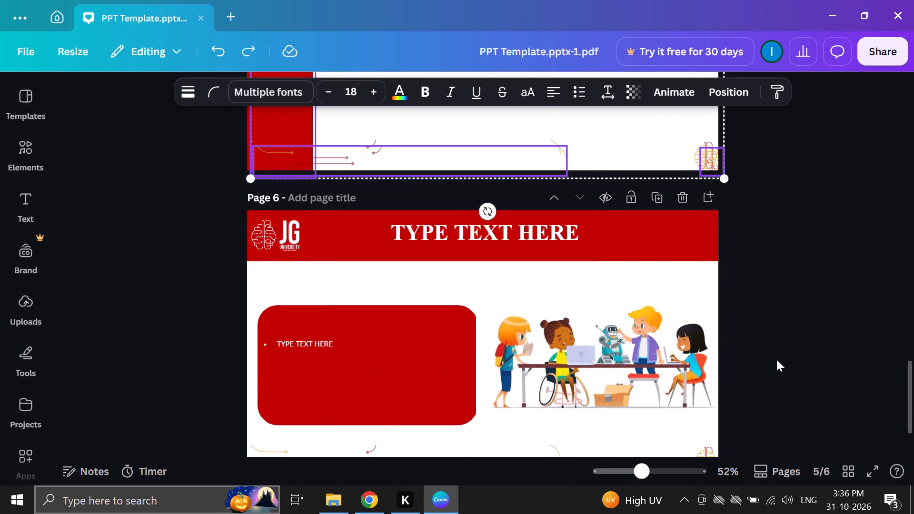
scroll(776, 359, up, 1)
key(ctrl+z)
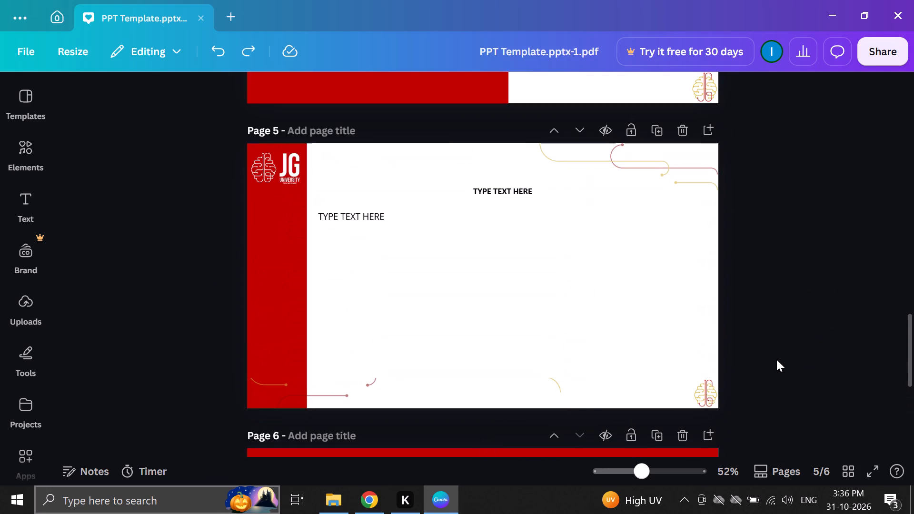
Duplicate the whole page 5 with the red side band and two text placeholders.
click(624, 277)
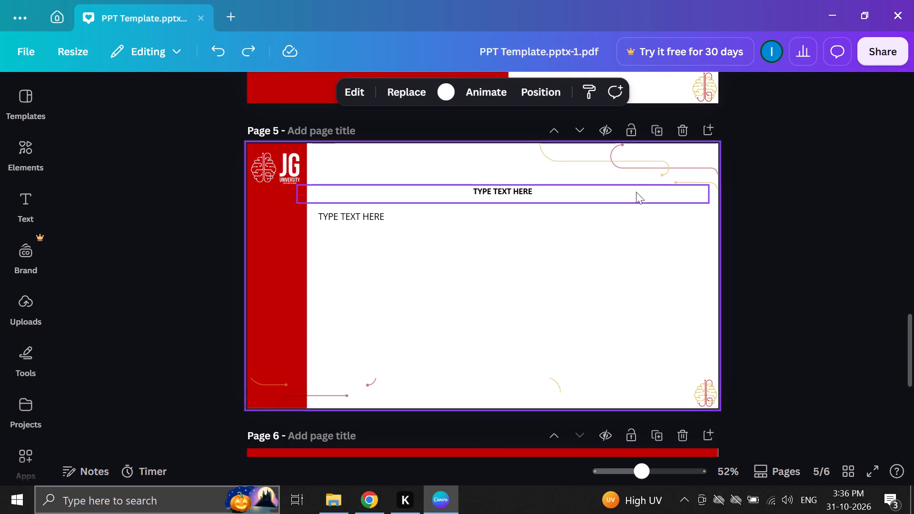
click(656, 131)
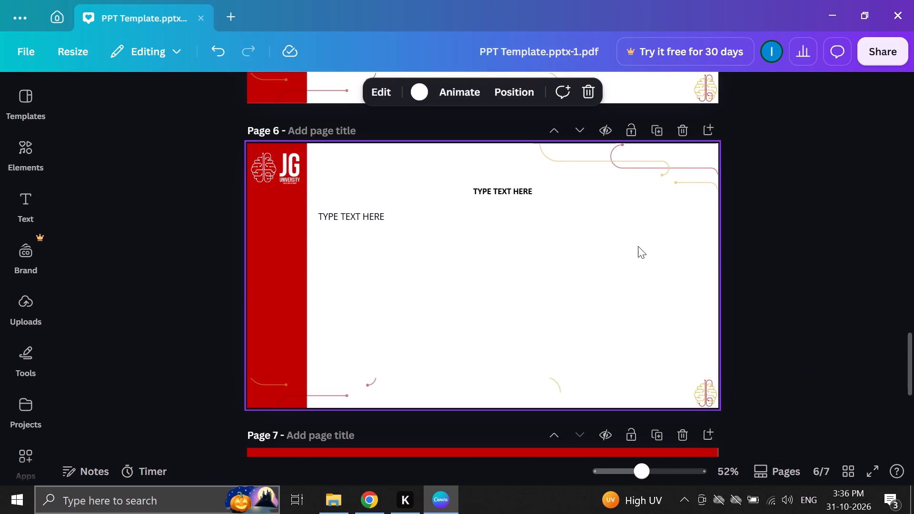
Duplicate the "INTRODUCTION TO BUSINESS" page 3 so that a copy follows it as page 4.
scroll(745, 244, down, 1)
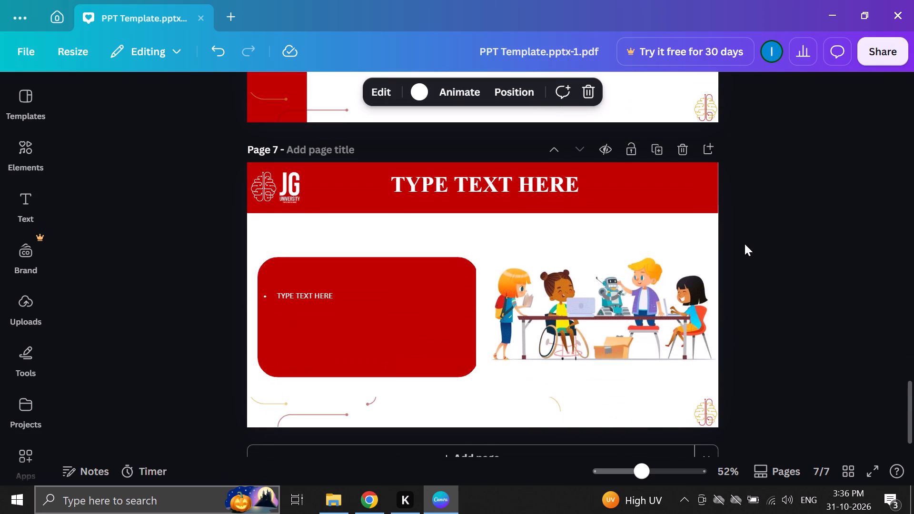
scroll(745, 244, down, 1)
scroll(745, 244, up, 1)
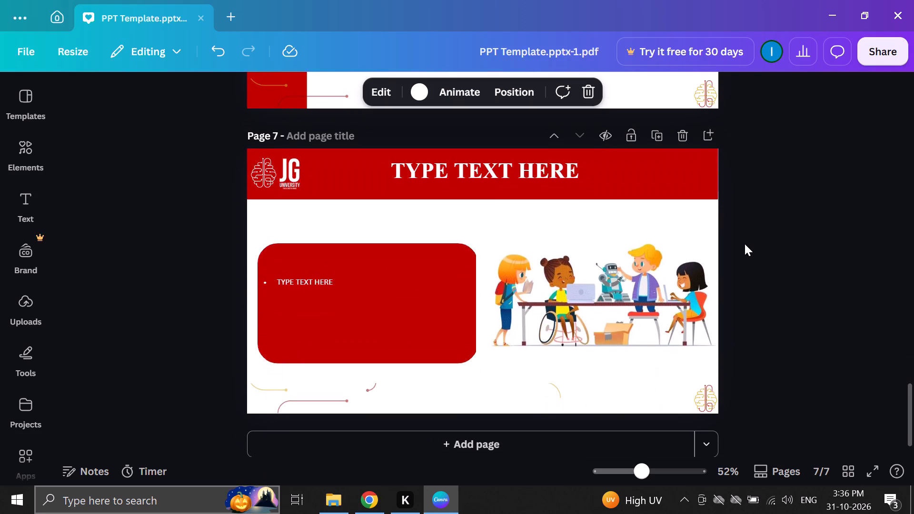
scroll(745, 244, up, 3)
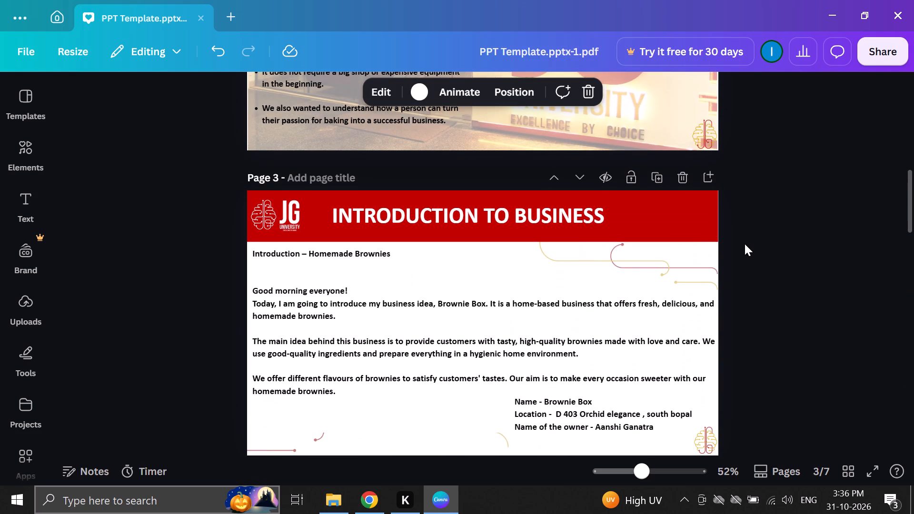
click(653, 170)
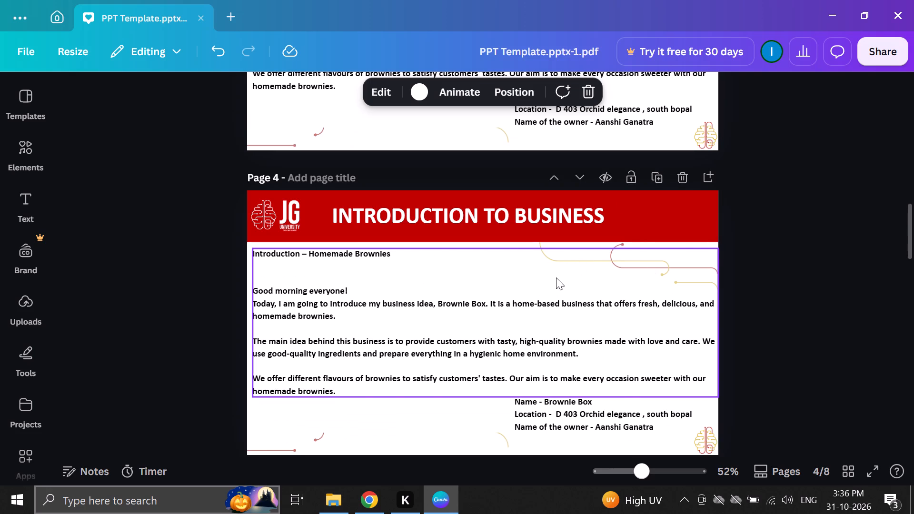
scroll(556, 277, up, 1)
scroll(556, 277, down, 2)
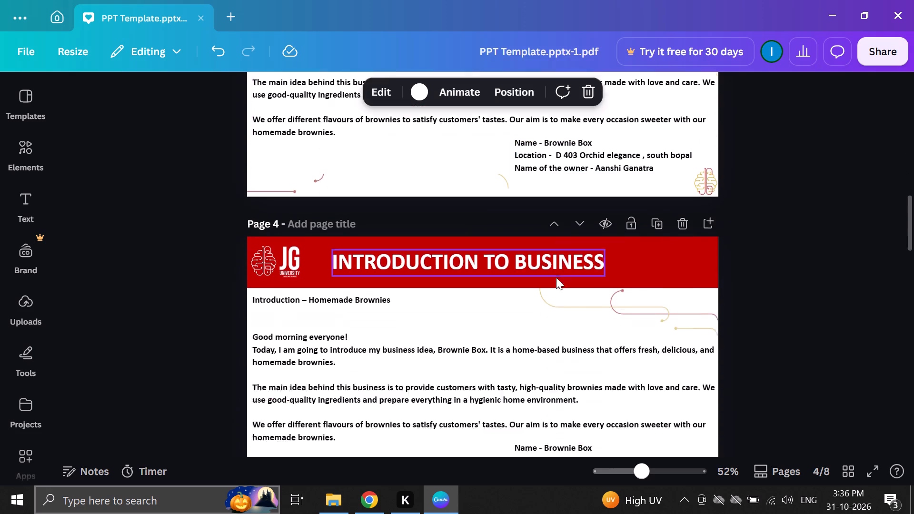
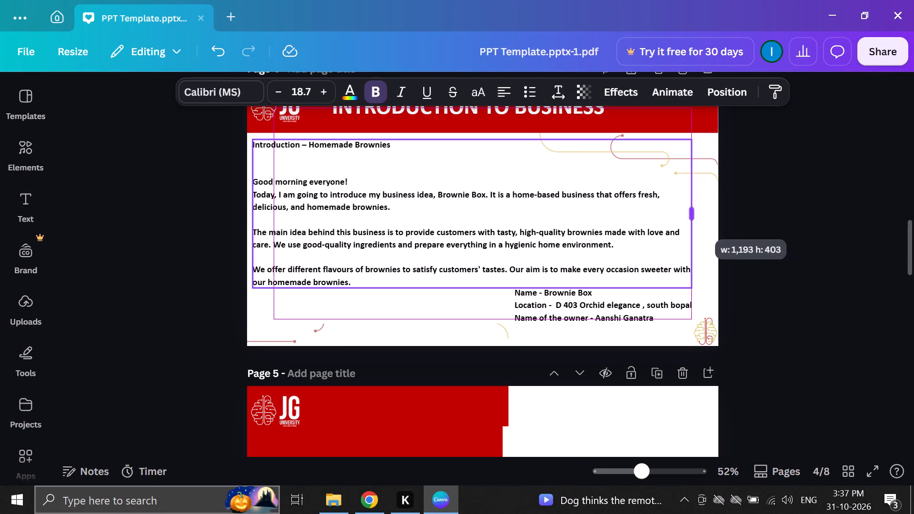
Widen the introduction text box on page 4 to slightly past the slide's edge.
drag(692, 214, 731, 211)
Remove the extra blank line between the "Introduction – Homemade Brownies" heading and "Good morning everyone!" on page 4.
click(404, 159)
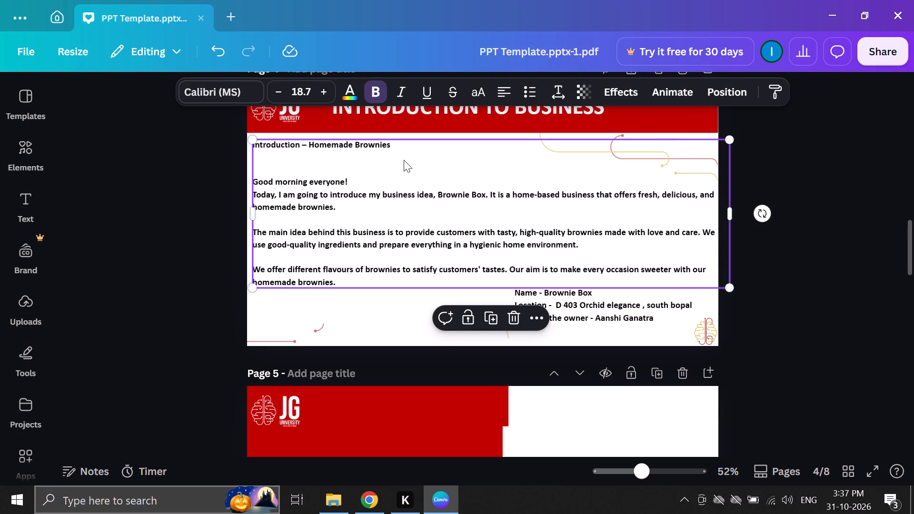
click(404, 160)
click(401, 163)
click(398, 165)
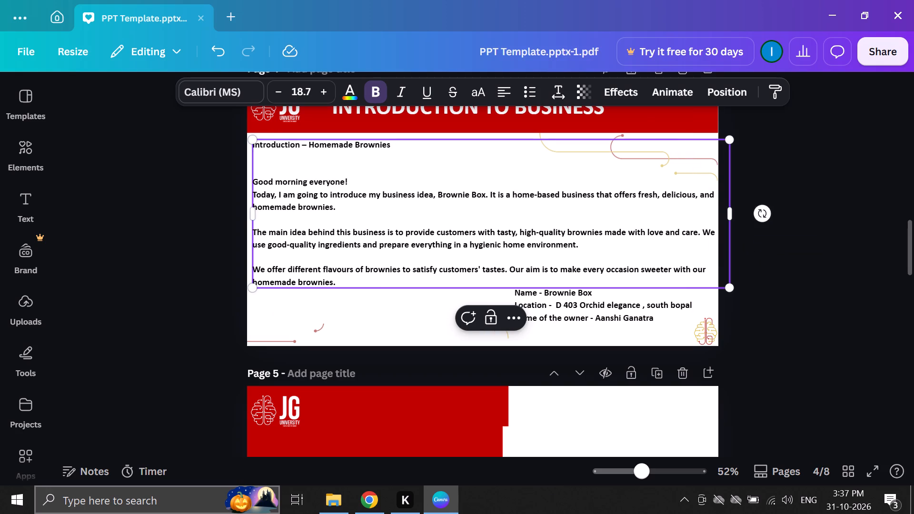
click(398, 165)
click(398, 165)
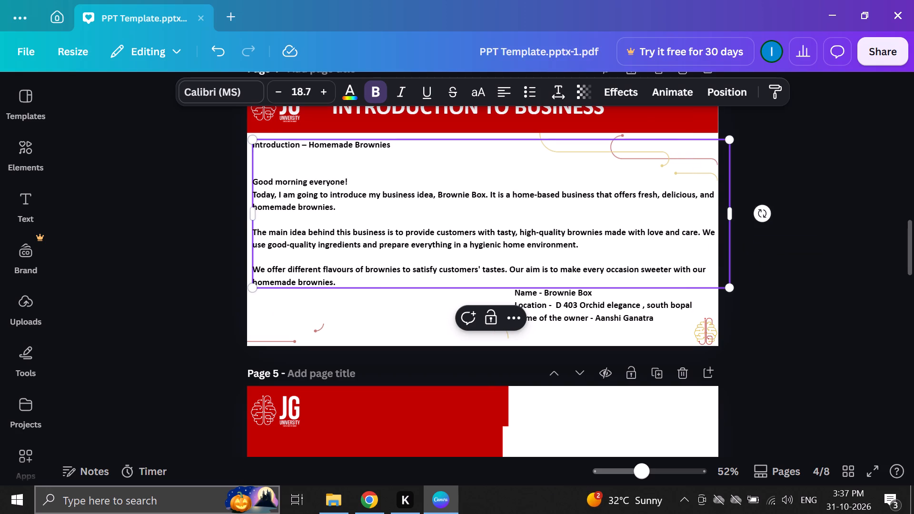
click(398, 165)
key(BackSpace)
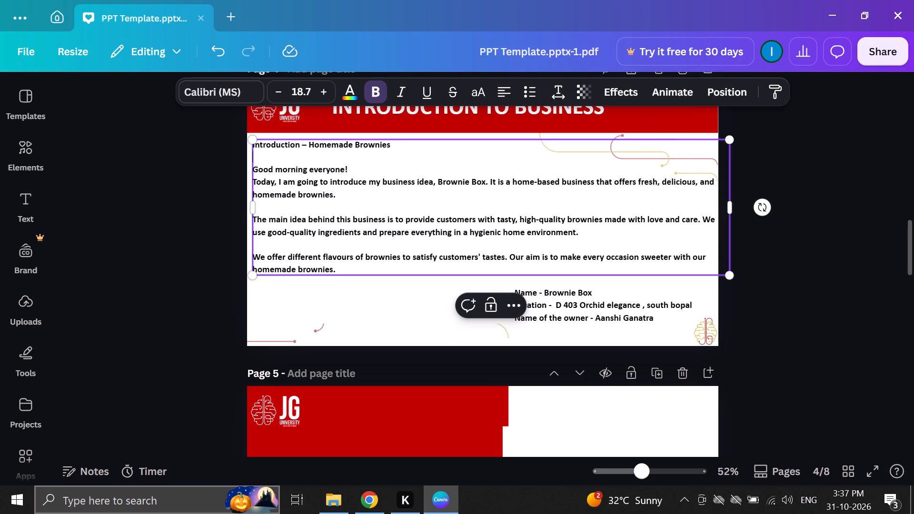
key(BackSpace)
key(Return)
Scale the introduction text down to size 15.8 and narrow its box to about three quarters of the slide's width.
drag(731, 275, 595, 269)
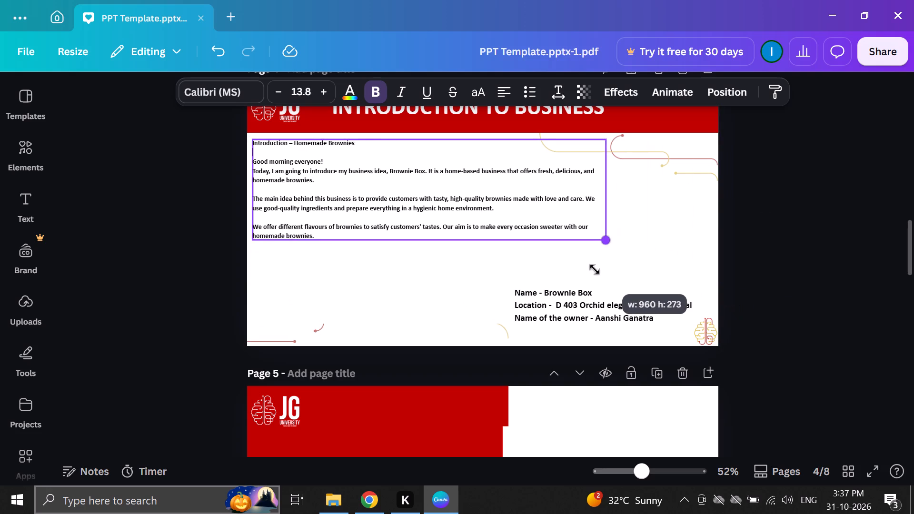
drag(595, 269, 617, 300)
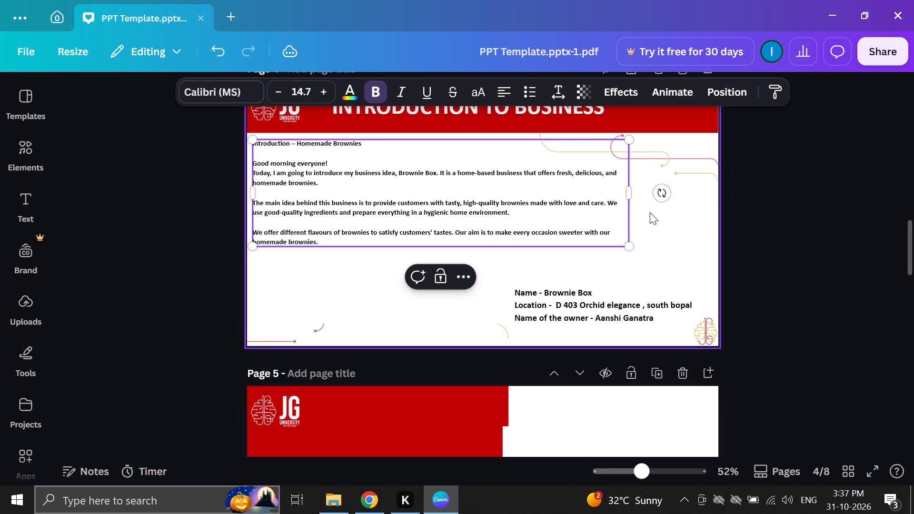
drag(631, 194, 576, 206)
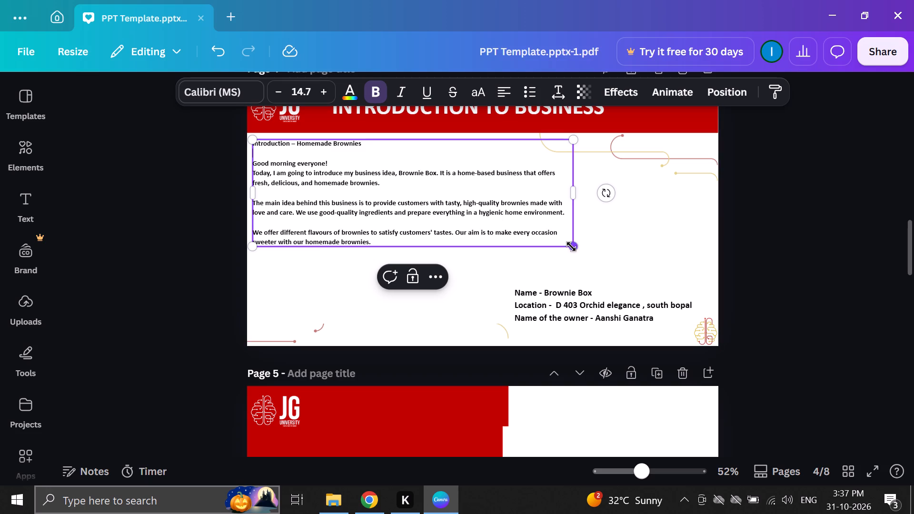
drag(573, 247, 596, 258)
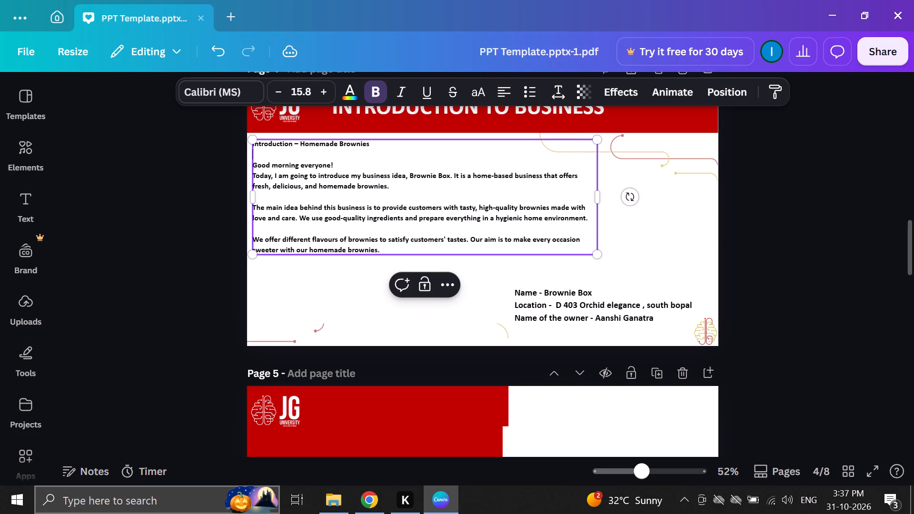
click(167, 195)
Move the introduction text block slightly down, leaving a gap below the red title banner.
drag(319, 178, 319, 198)
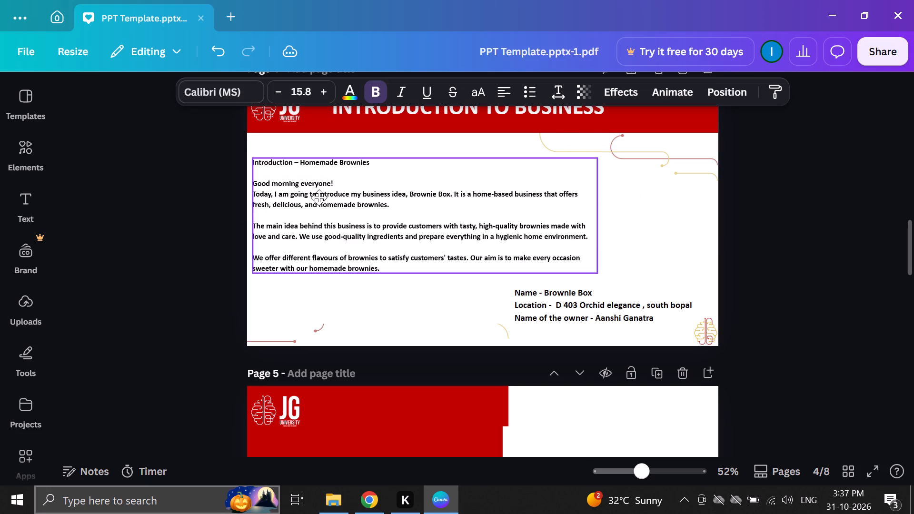
drag(319, 198, 318, 183)
click(162, 199)
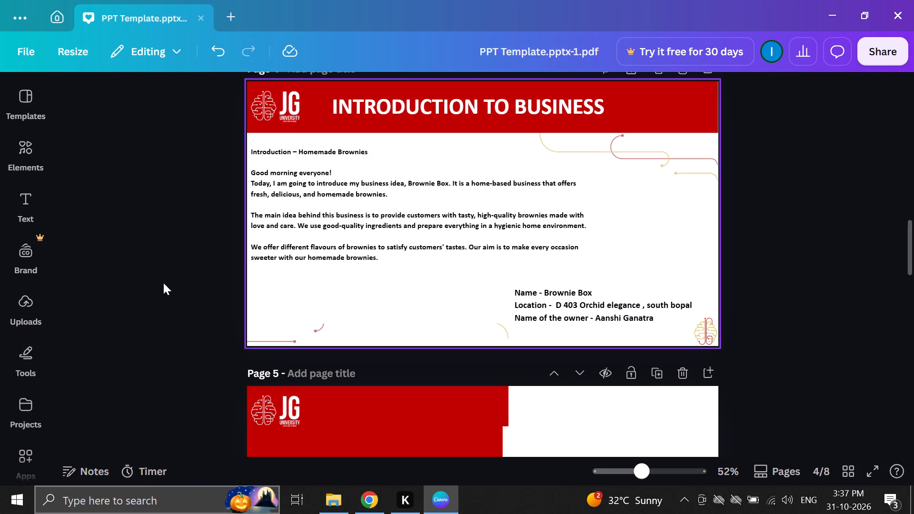
Open the uploaded media library.
click(22, 308)
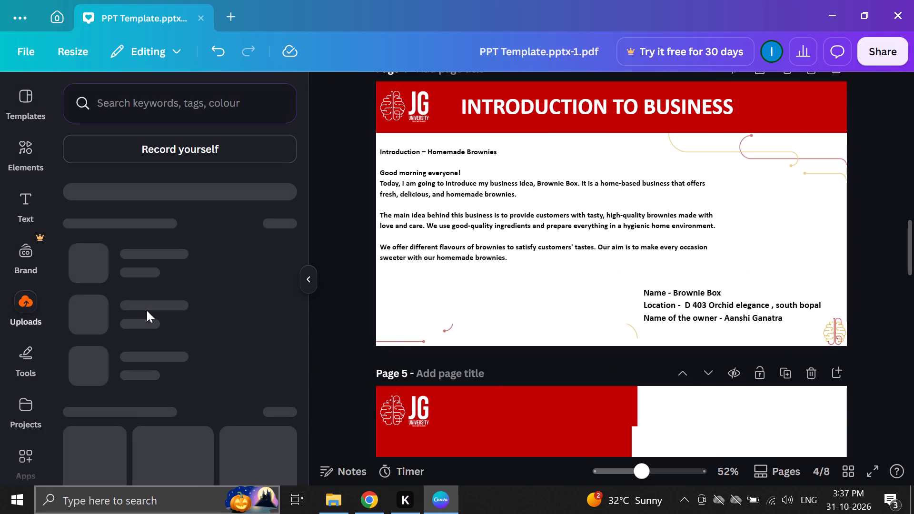
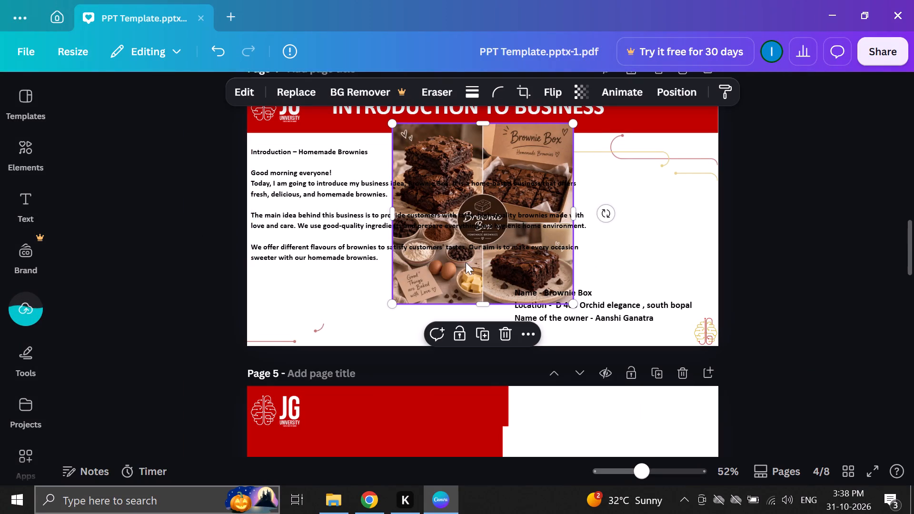
Shrink the Brownie Box collage on page 4 to about half size and place it beside the introduction text, above the name and location lines.
drag(571, 121, 528, 163)
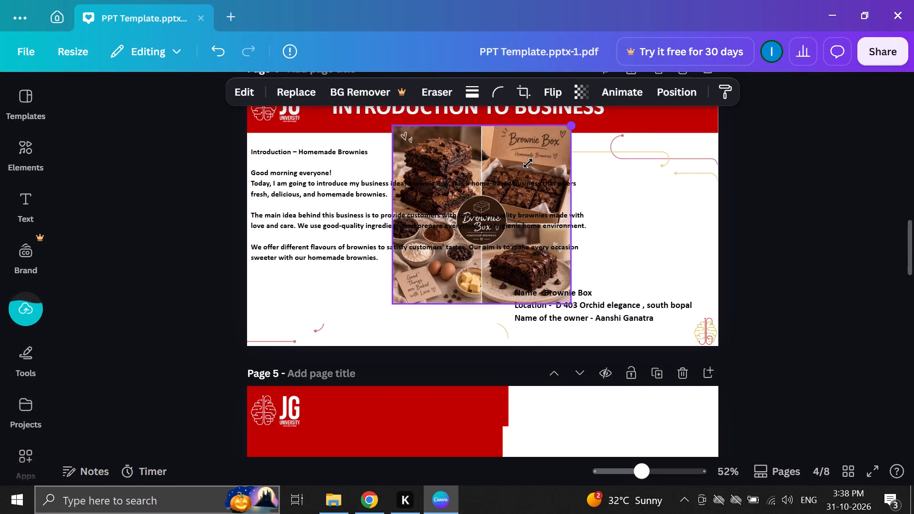
drag(528, 163, 497, 205)
drag(444, 278, 493, 258)
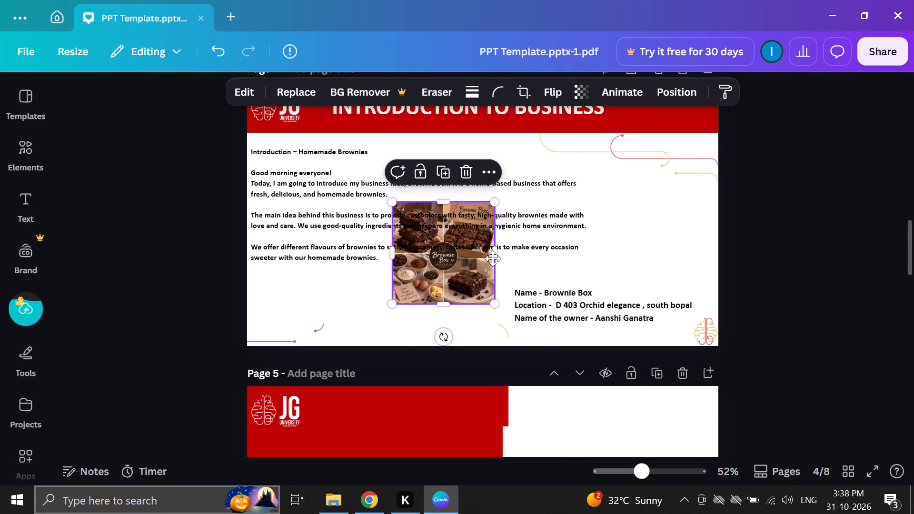
drag(493, 258, 638, 248)
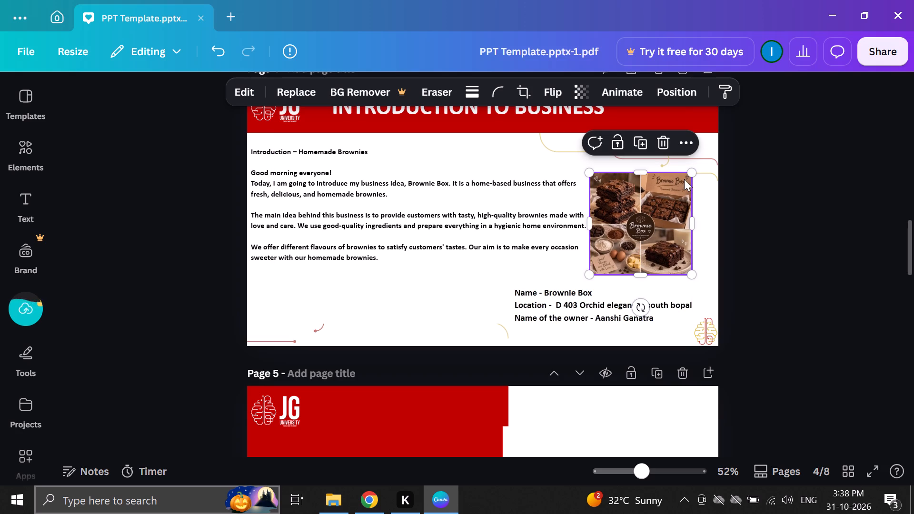
drag(688, 173, 685, 182)
drag(651, 210, 666, 211)
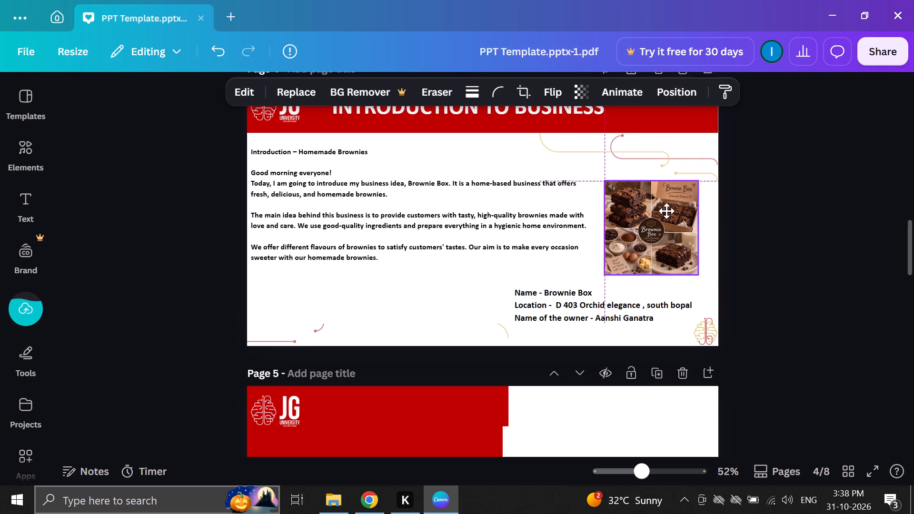
drag(666, 211, 664, 213)
click(797, 198)
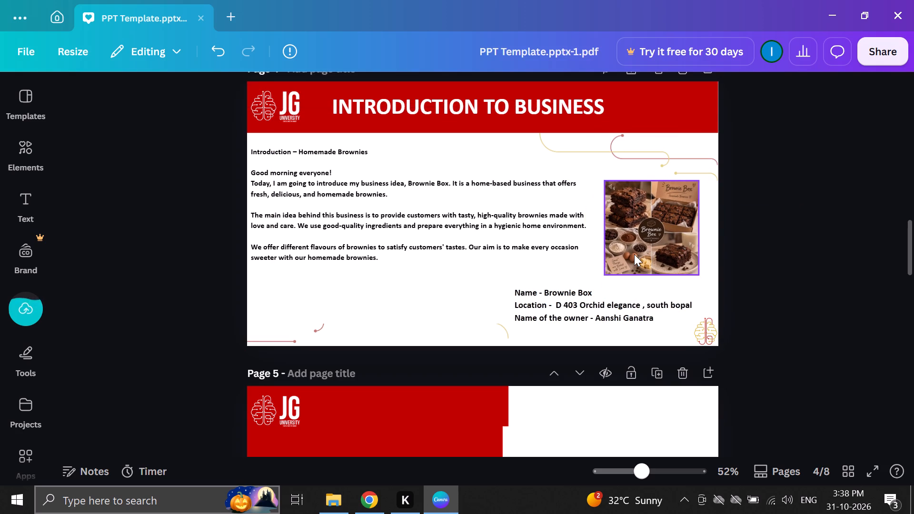
Move the brownie collage to the lower middle of page 4, beside the name and location lines and just above the slide's bottom edge.
drag(629, 238, 387, 305)
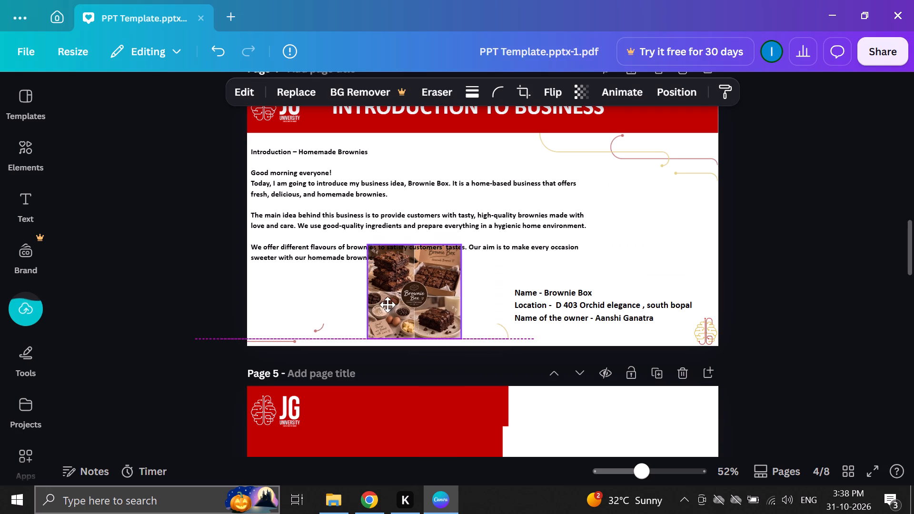
drag(387, 305, 385, 302)
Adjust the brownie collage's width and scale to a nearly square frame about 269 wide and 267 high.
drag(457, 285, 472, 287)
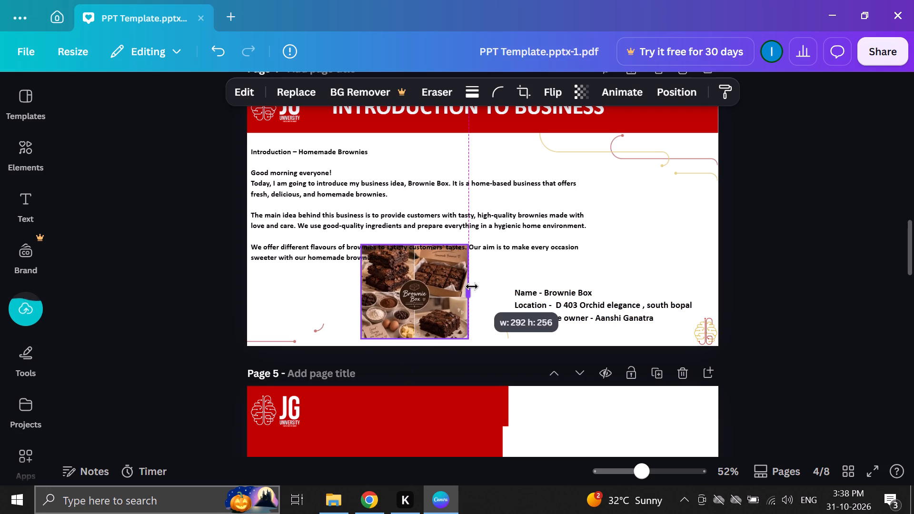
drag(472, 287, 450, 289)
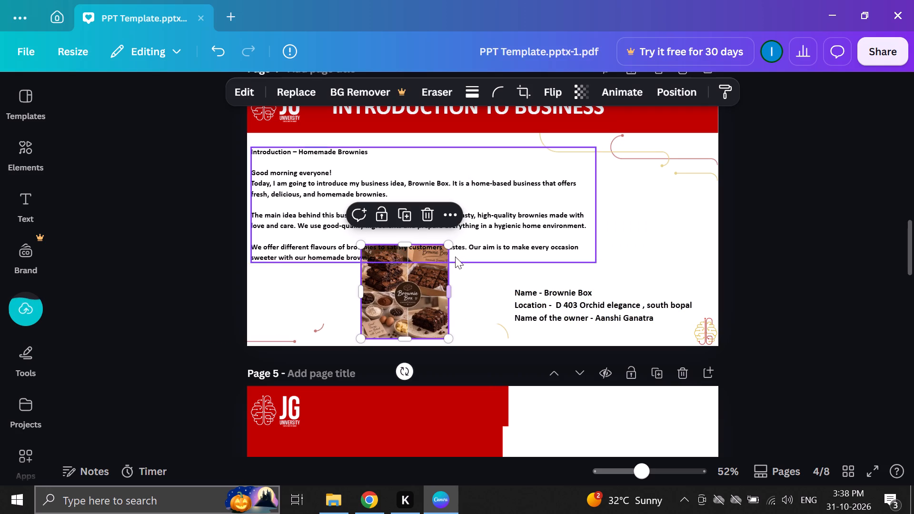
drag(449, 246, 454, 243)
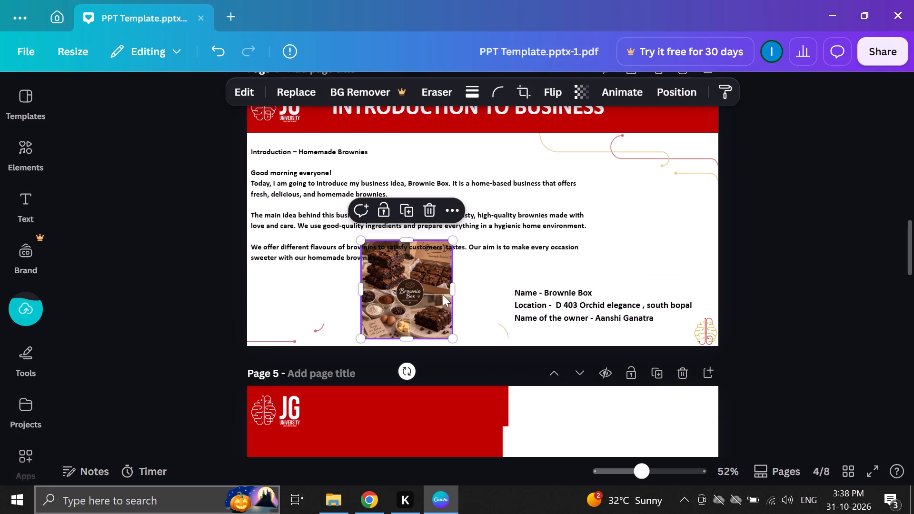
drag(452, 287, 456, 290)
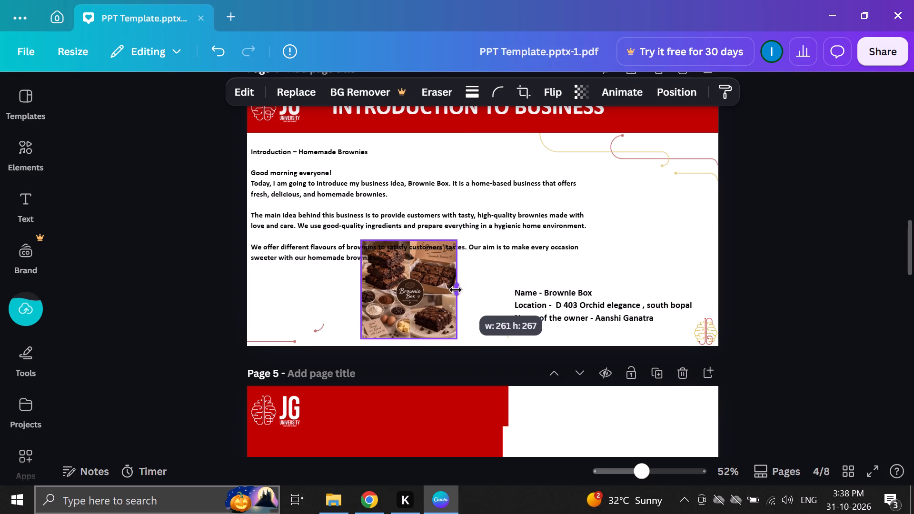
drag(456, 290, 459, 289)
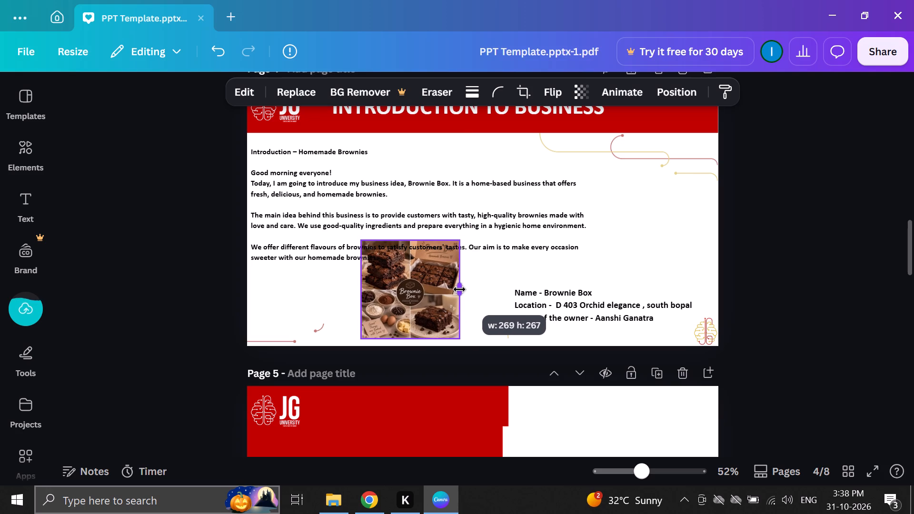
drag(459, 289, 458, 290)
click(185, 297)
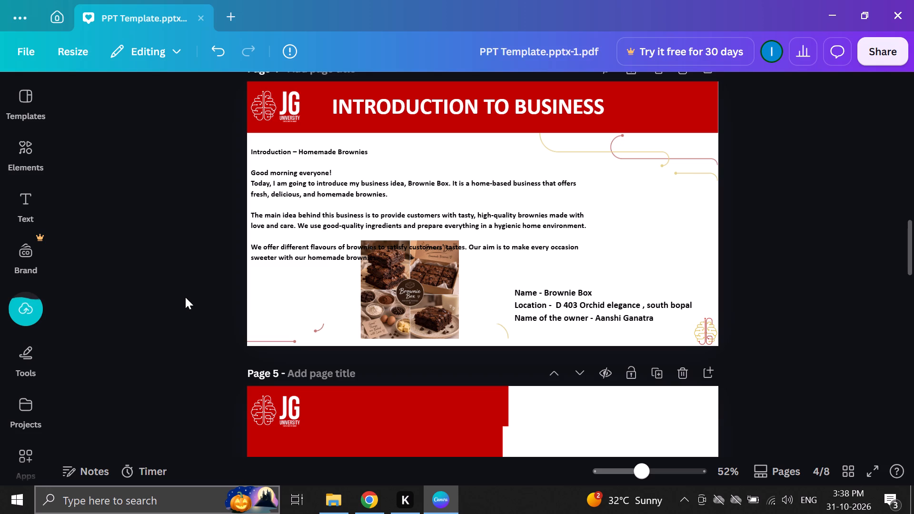
Scale the brownie collage down proportionally so it fits entirely below the last line of the introduction text.
click(417, 281)
drag(458, 240, 457, 244)
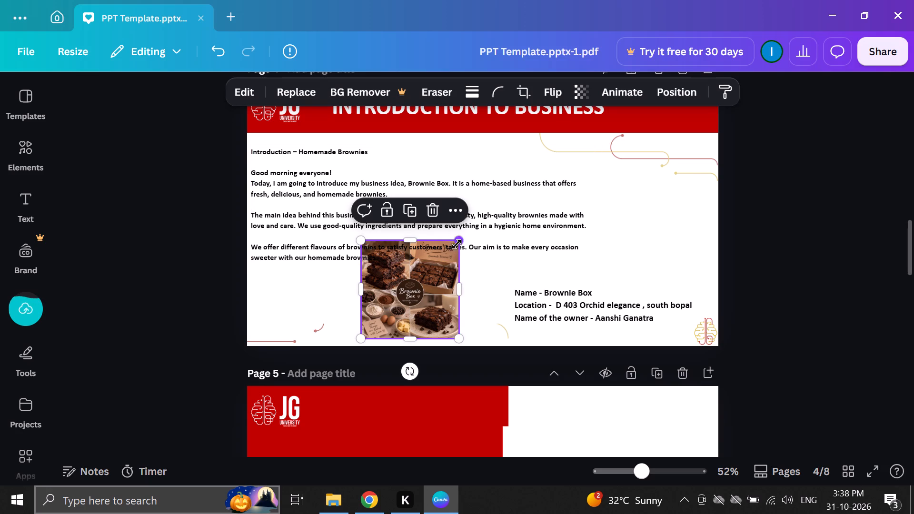
drag(457, 244, 432, 269)
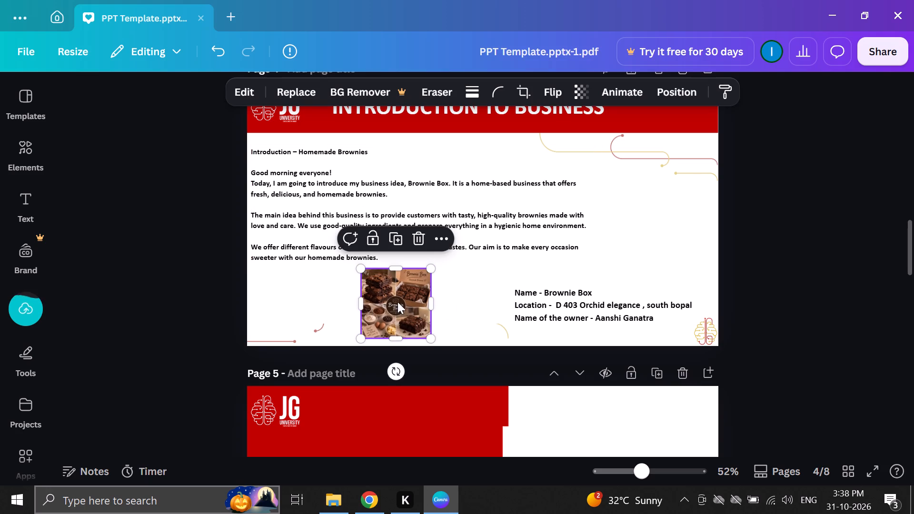
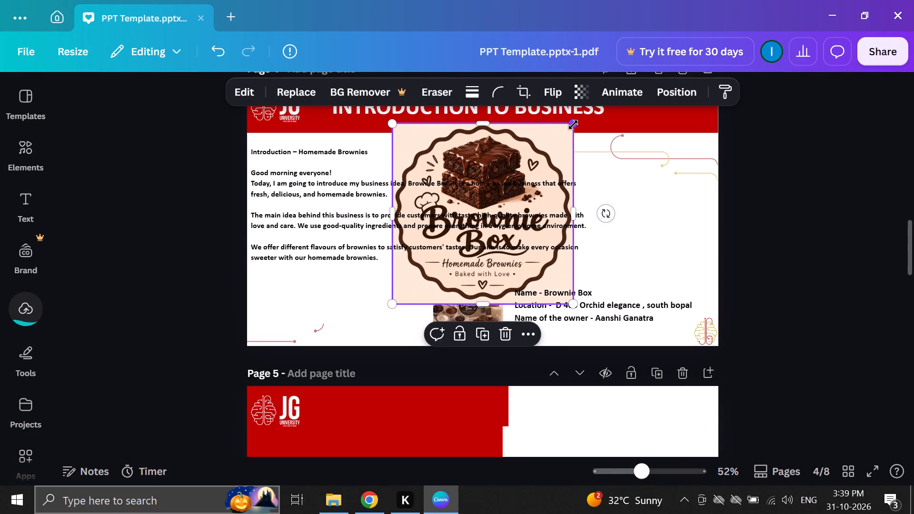
Shrink the round Brownie Box logo on page 4 and place it beside the introduction text, above the name and location lines.
drag(573, 125, 536, 155)
drag(515, 170, 633, 168)
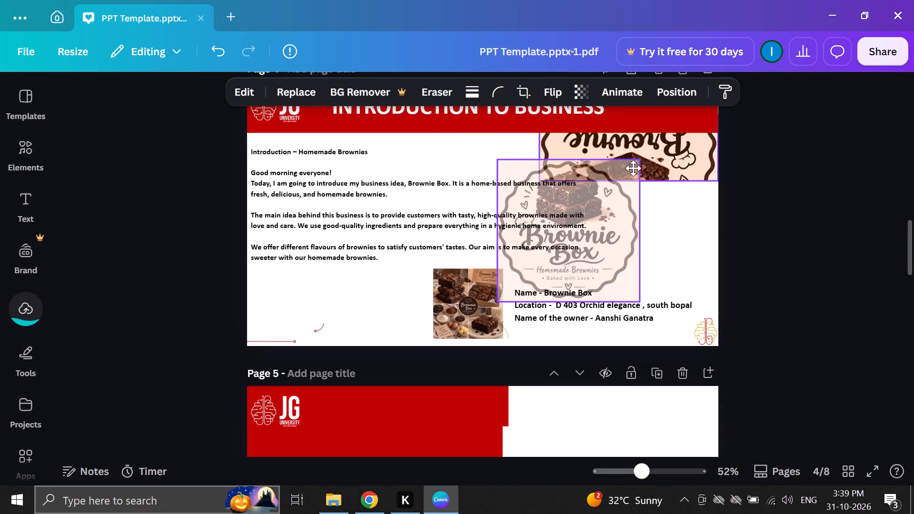
drag(633, 168, 653, 166)
click(653, 166)
key(ctrl+z)
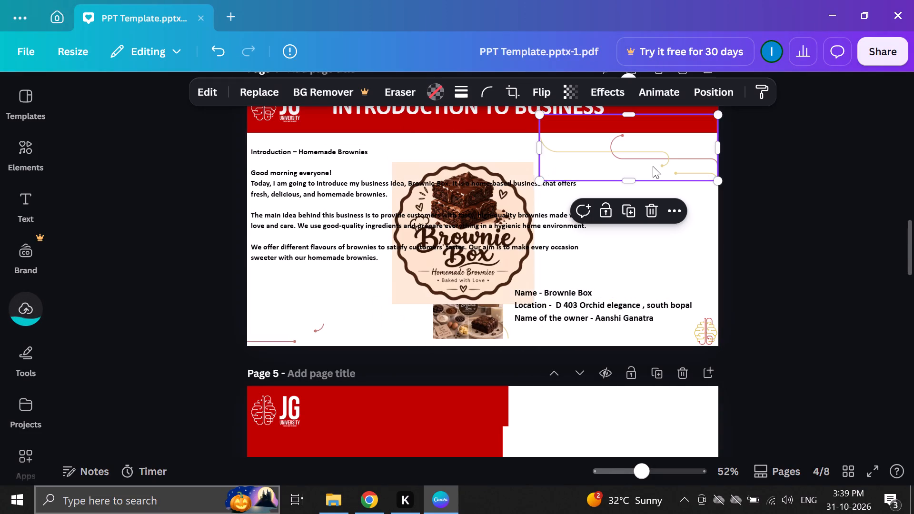
drag(414, 288, 413, 288)
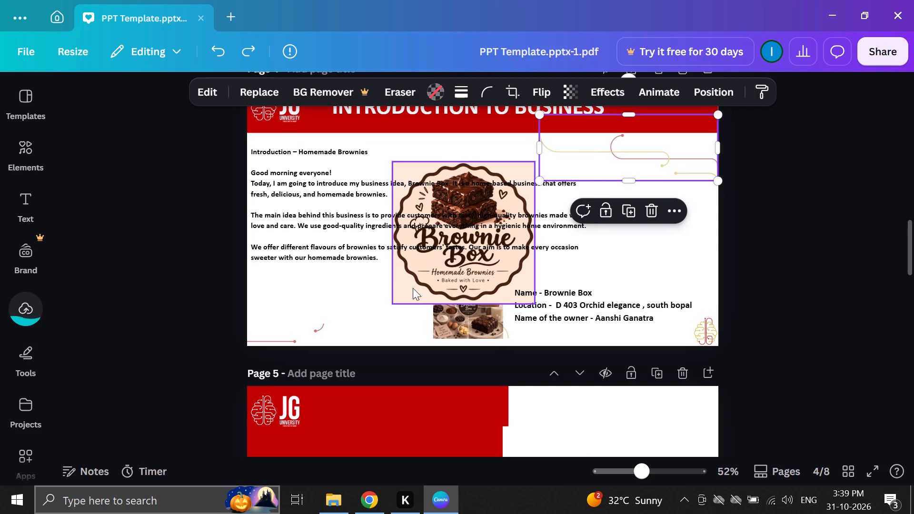
drag(413, 288, 371, 300)
drag(492, 172, 439, 229)
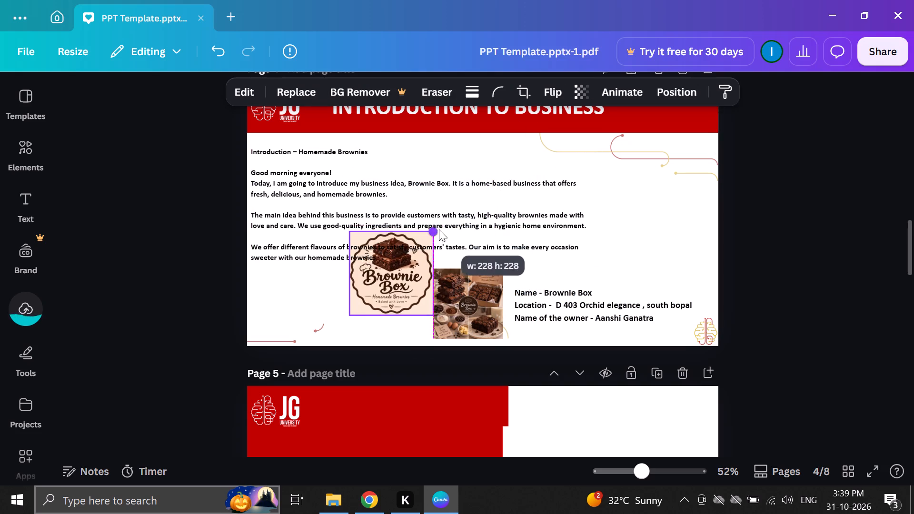
drag(439, 229, 450, 225)
drag(374, 290, 529, 258)
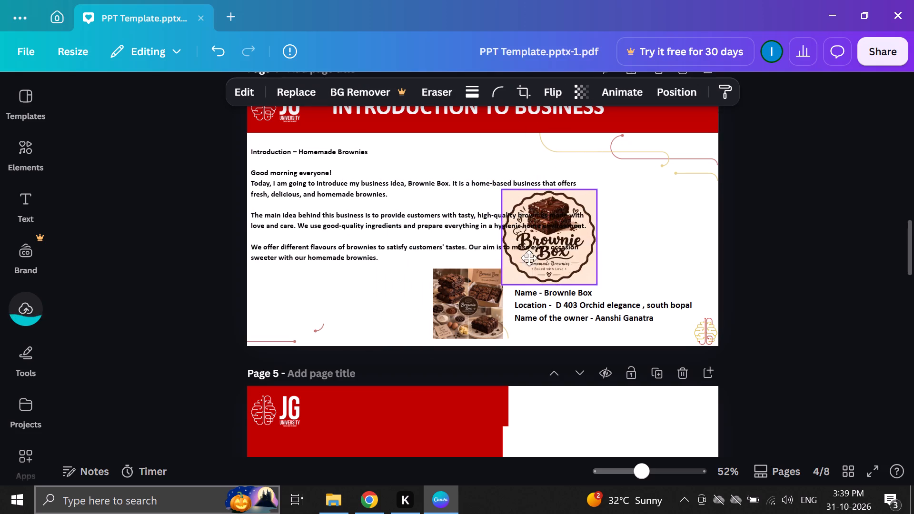
drag(529, 258, 627, 249)
click(815, 241)
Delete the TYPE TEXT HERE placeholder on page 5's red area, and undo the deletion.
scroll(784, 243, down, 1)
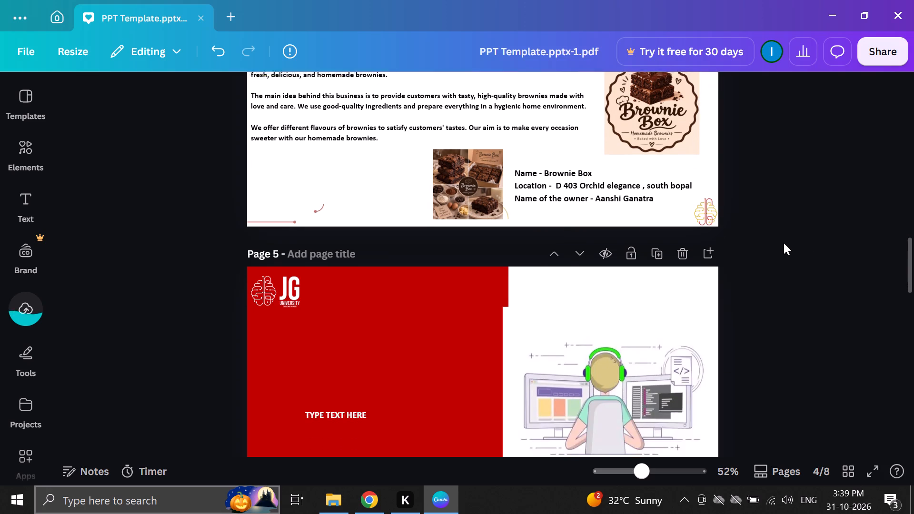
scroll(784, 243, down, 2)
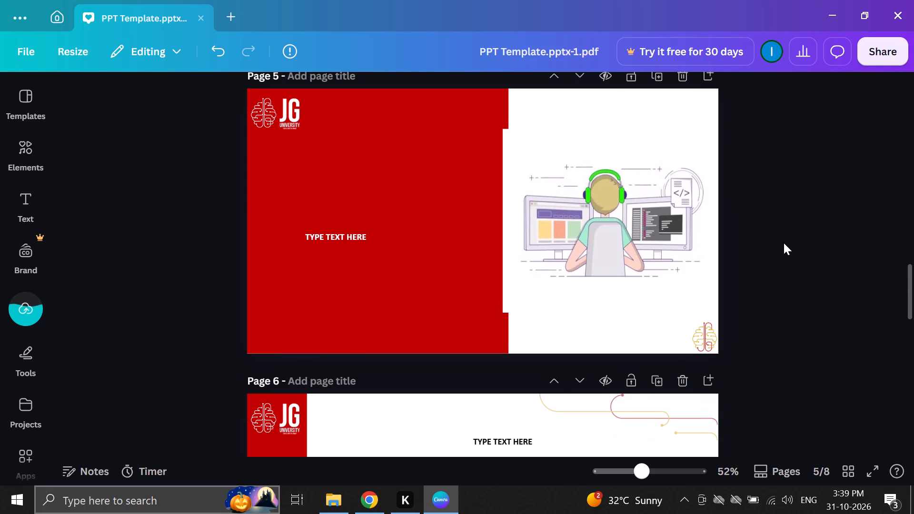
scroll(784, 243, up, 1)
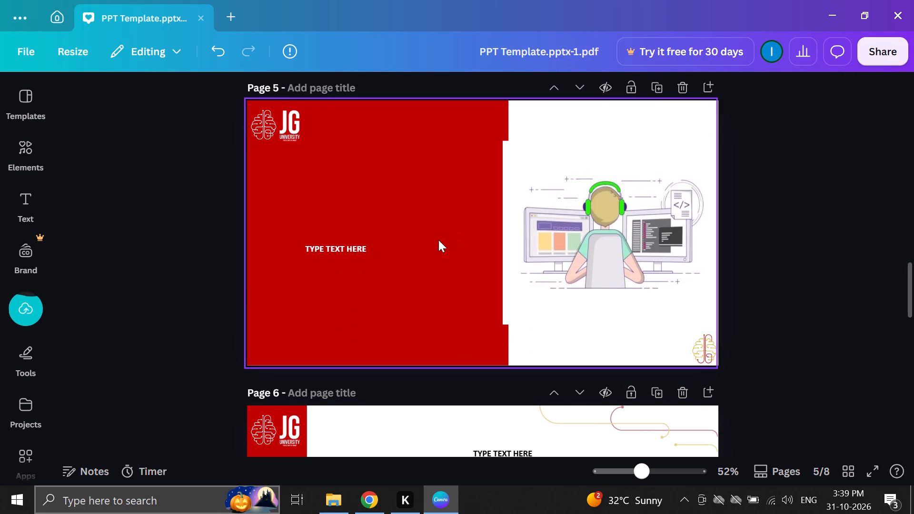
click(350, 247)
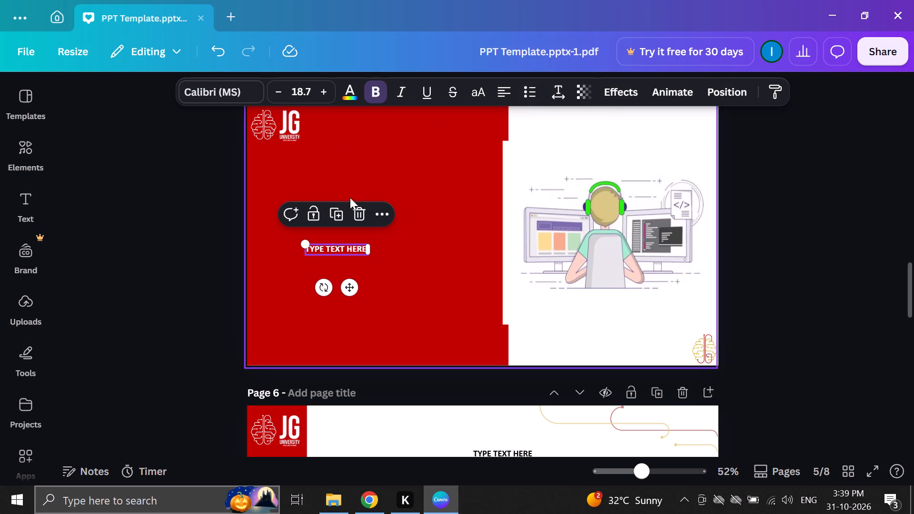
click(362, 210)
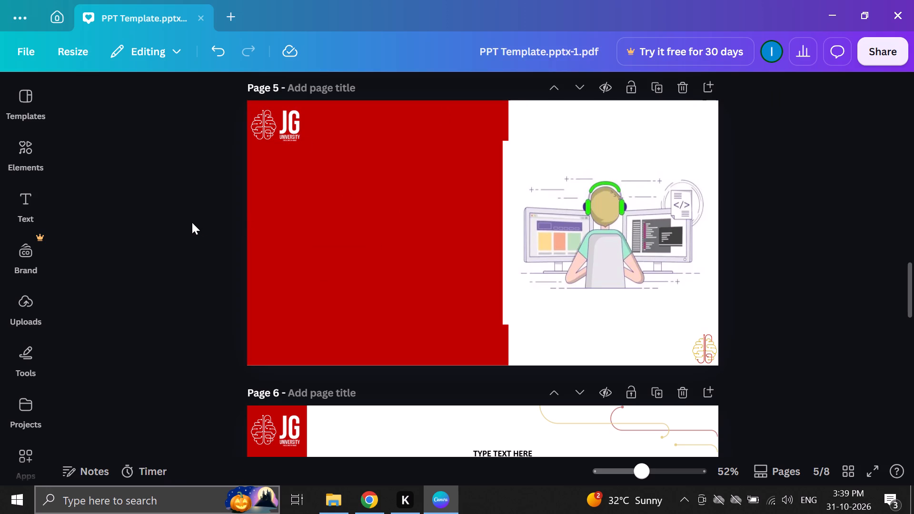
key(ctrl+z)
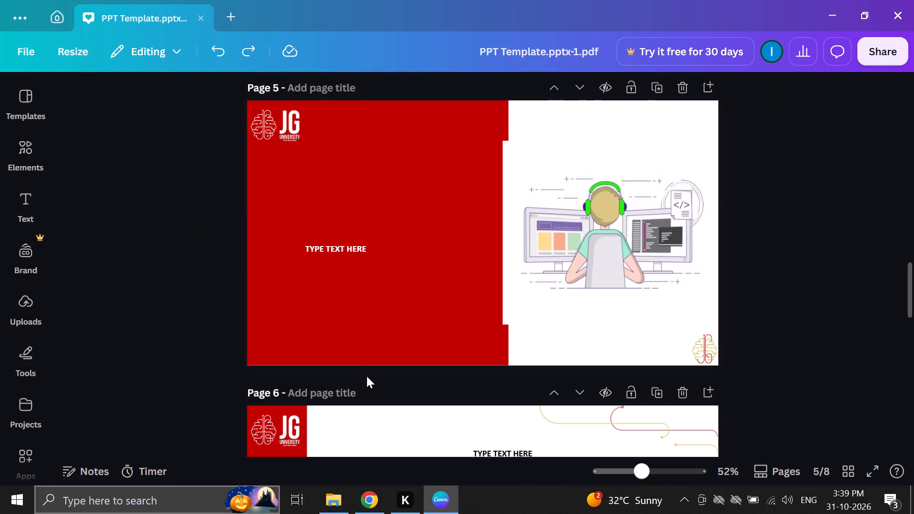
Review pages 2 to 4, comparing the two Introduction to Business pages with and without images.
scroll(377, 371, up, 2)
scroll(377, 371, down, 1)
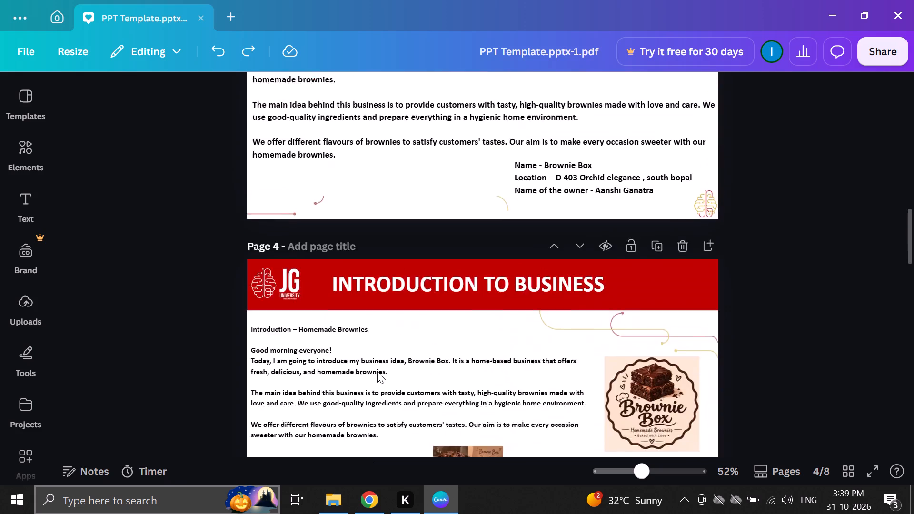
scroll(377, 371, down, 2)
scroll(377, 371, up, 2)
scroll(377, 371, down, 1)
scroll(377, 371, up, 2)
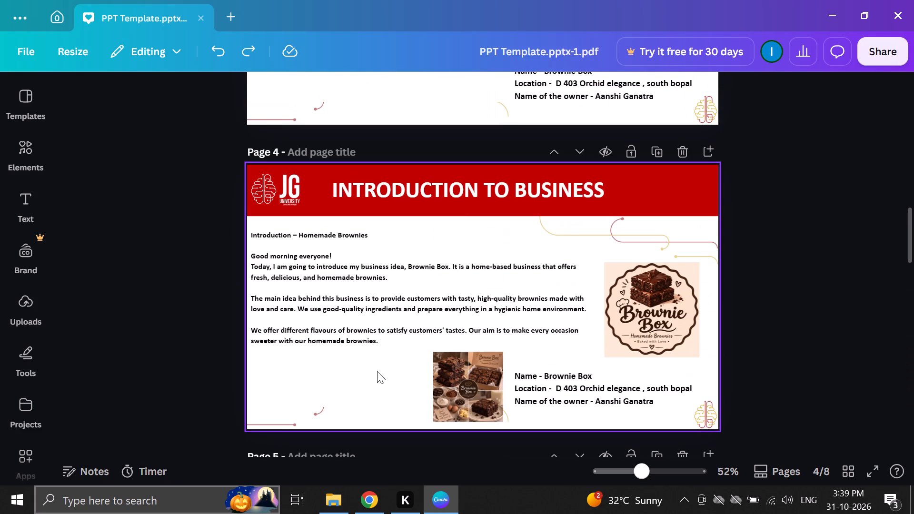
scroll(377, 371, up, 1)
scroll(377, 371, down, 1)
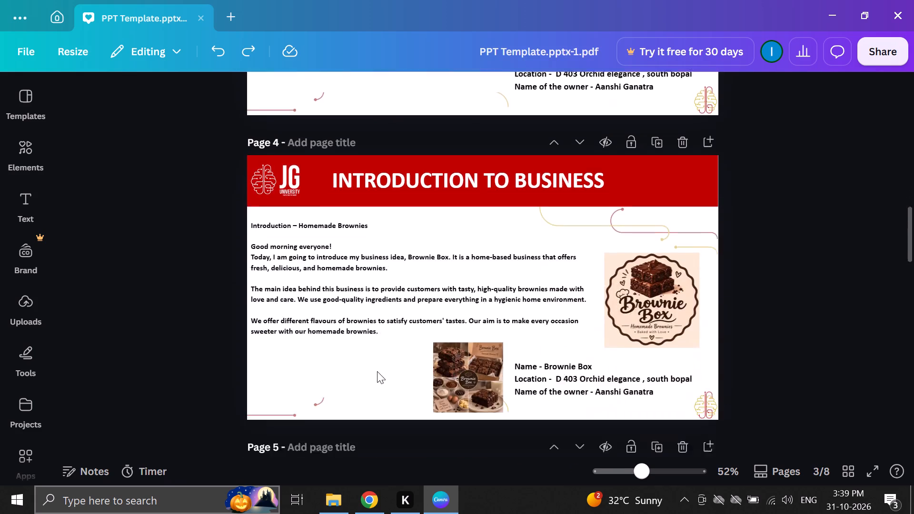
scroll(377, 371, up, 2)
scroll(377, 371, down, 1)
scroll(377, 371, up, 1)
scroll(377, 371, down, 2)
scroll(377, 371, up, 1)
scroll(377, 371, down, 2)
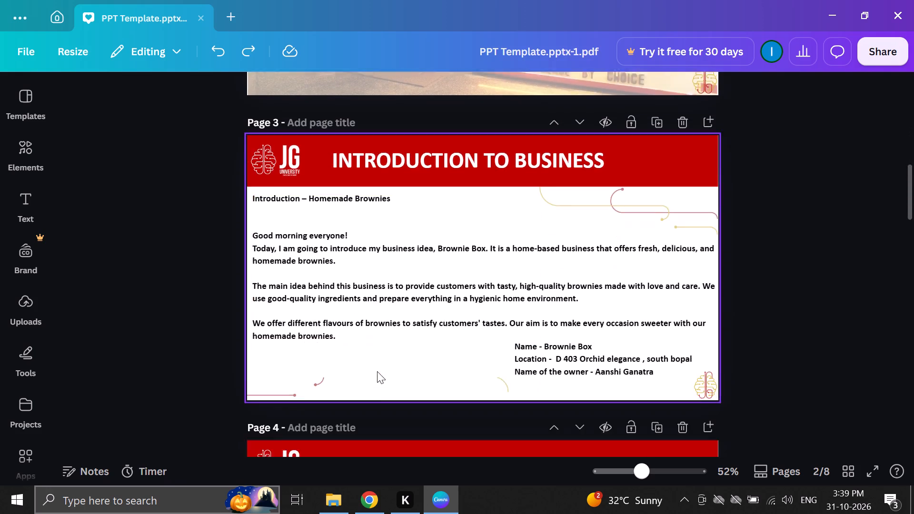
scroll(377, 371, down, 1)
scroll(377, 371, up, 1)
scroll(377, 371, down, 1)
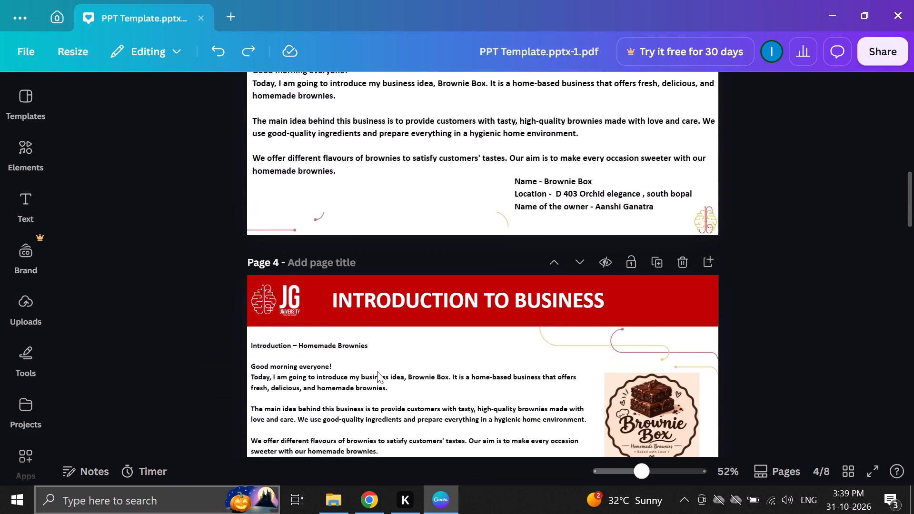
scroll(377, 371, down, 1)
scroll(377, 371, up, 1)
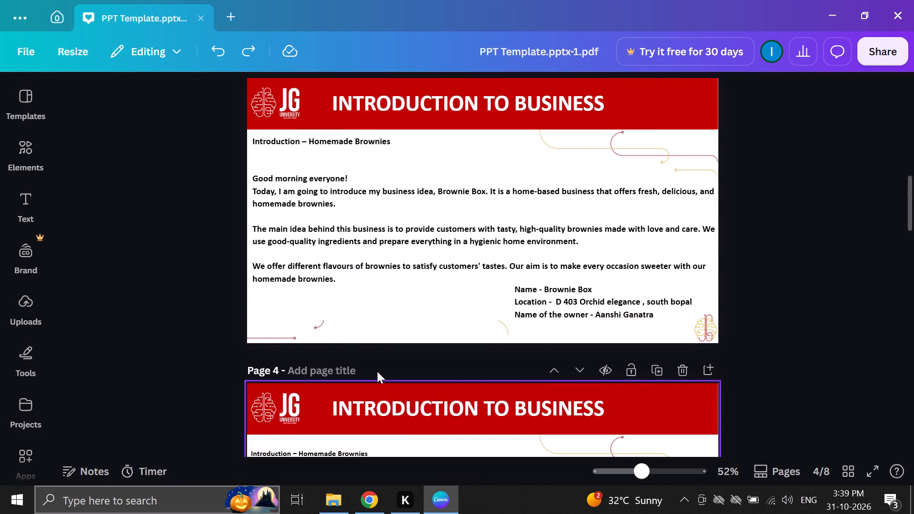
scroll(377, 371, up, 2)
scroll(377, 371, down, 1)
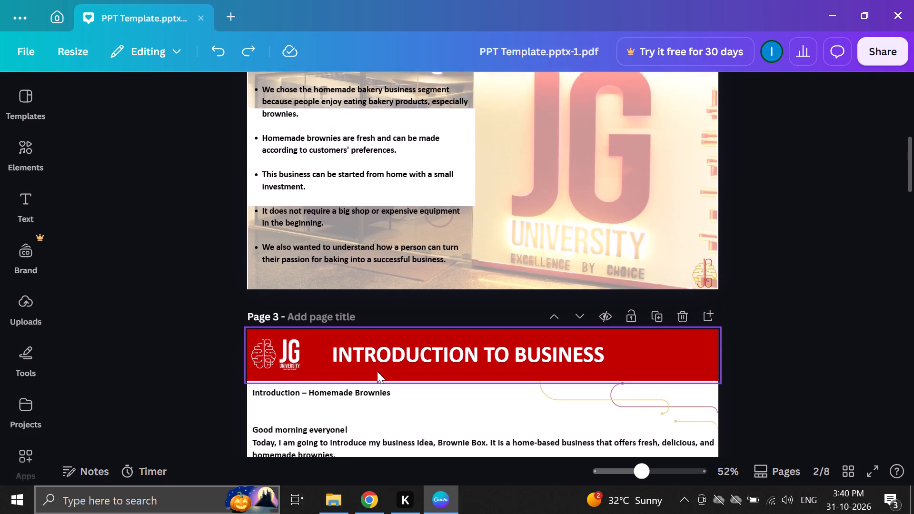
scroll(377, 371, down, 1)
scroll(377, 371, up, 1)
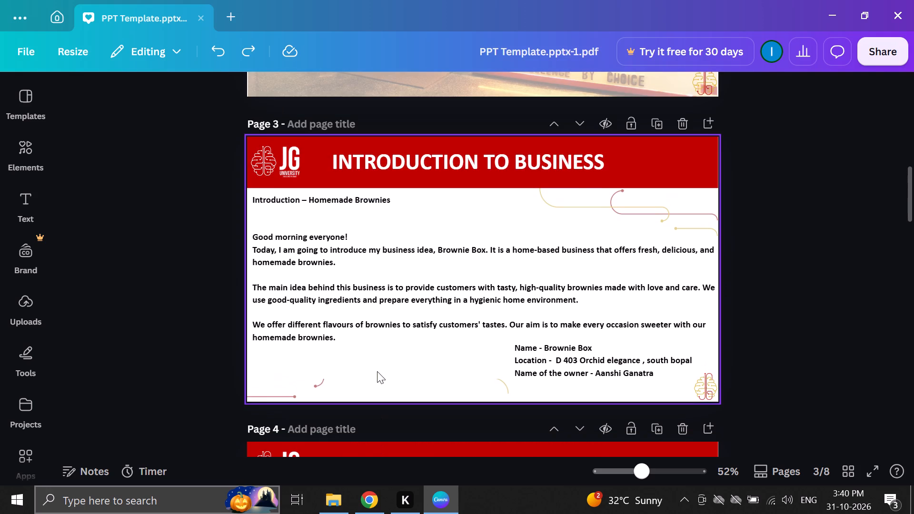
Delete the name and location lines and the introduction text from page 3, keeping the Introduction to Business heading.
click(521, 361)
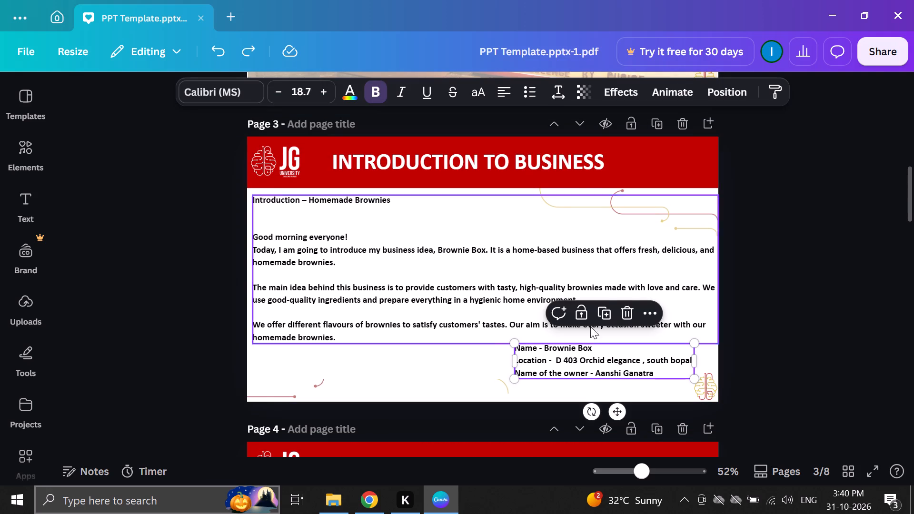
click(627, 306)
click(547, 307)
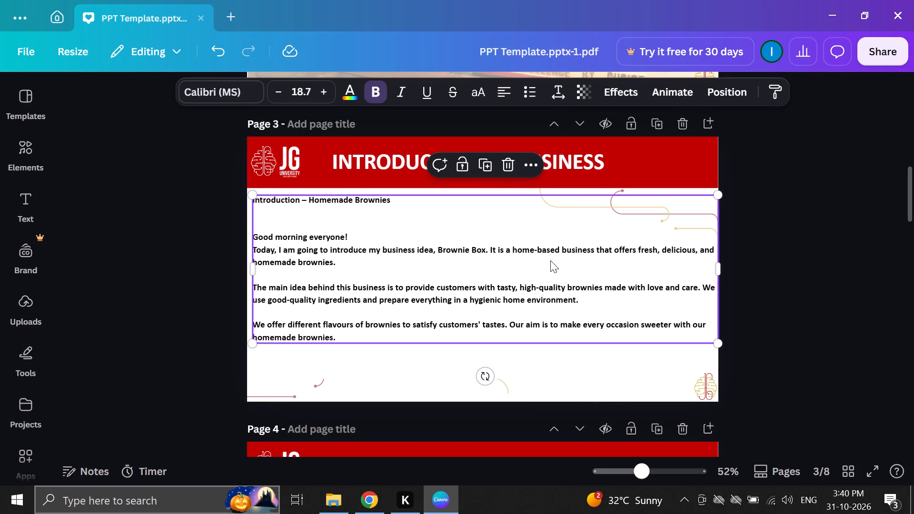
click(505, 165)
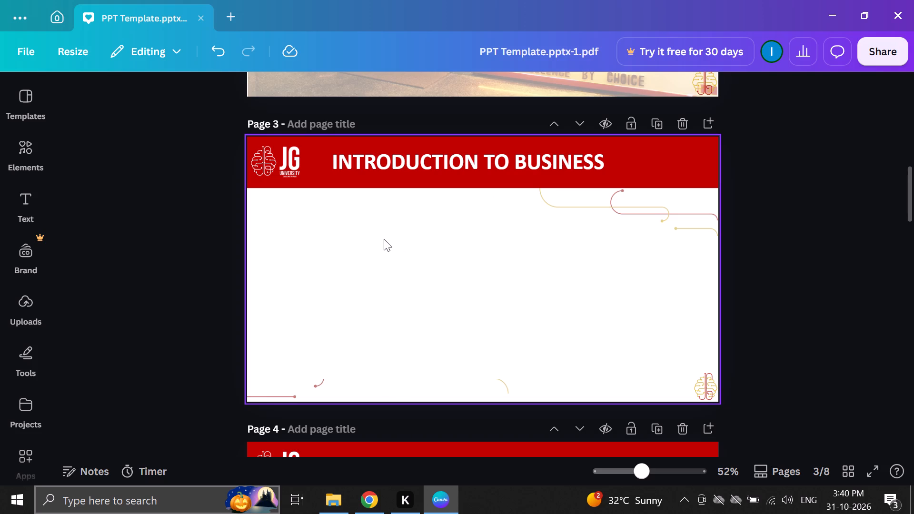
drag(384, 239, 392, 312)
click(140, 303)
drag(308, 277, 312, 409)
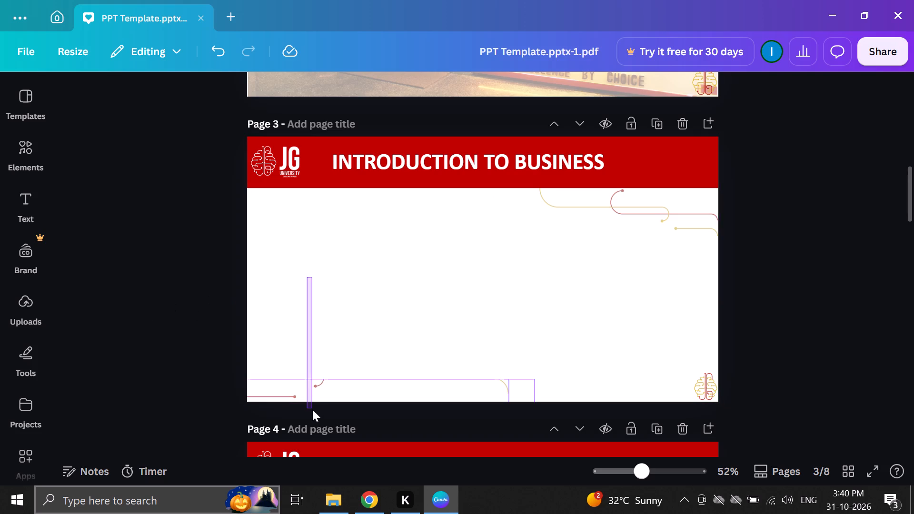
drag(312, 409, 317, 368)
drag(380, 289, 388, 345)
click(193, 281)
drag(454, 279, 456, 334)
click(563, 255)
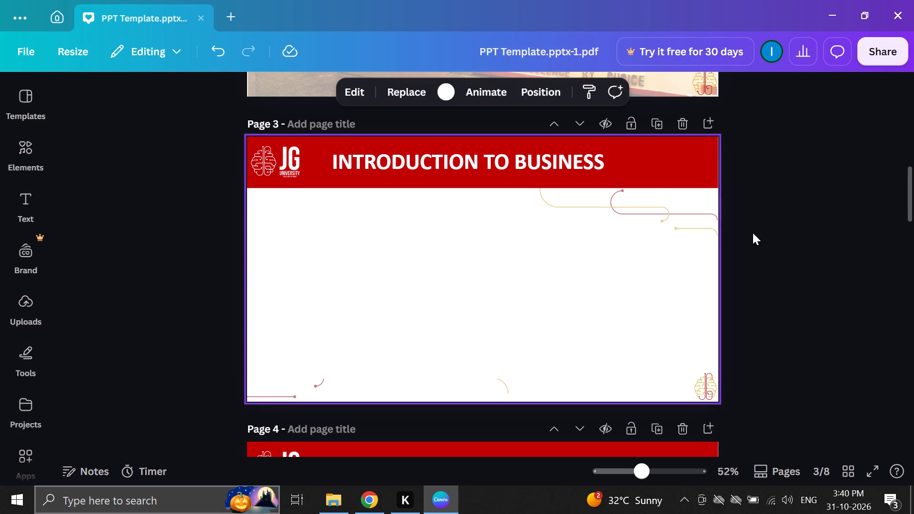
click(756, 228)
Move the emptied Introduction to Business page down the page order to become page 6.
click(560, 120)
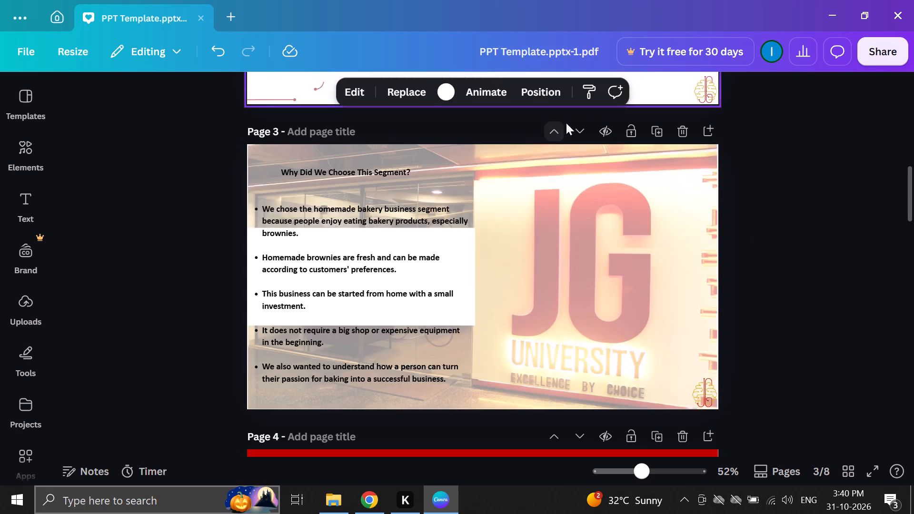
click(577, 121)
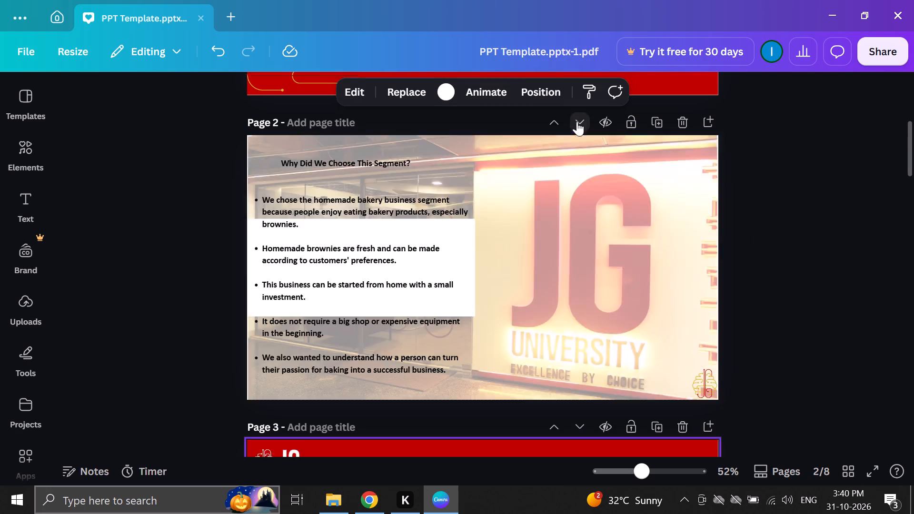
click(578, 124)
click(578, 124)
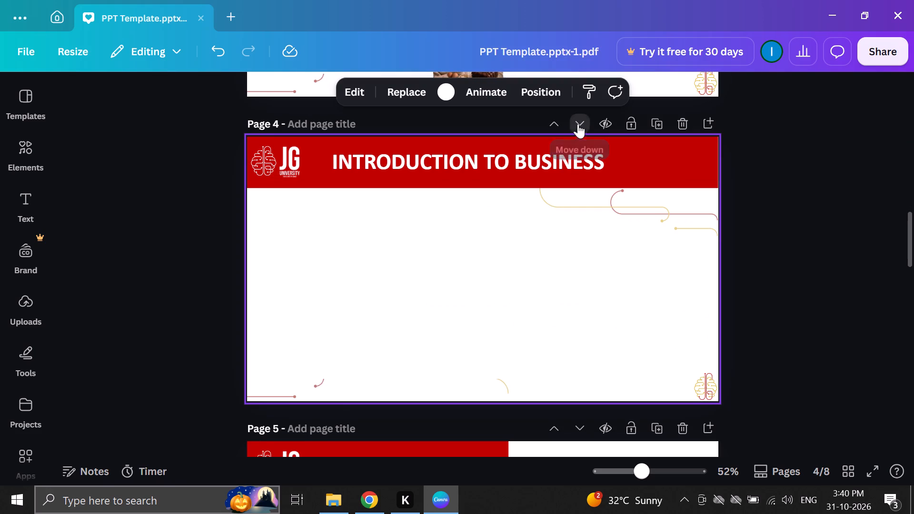
click(578, 124)
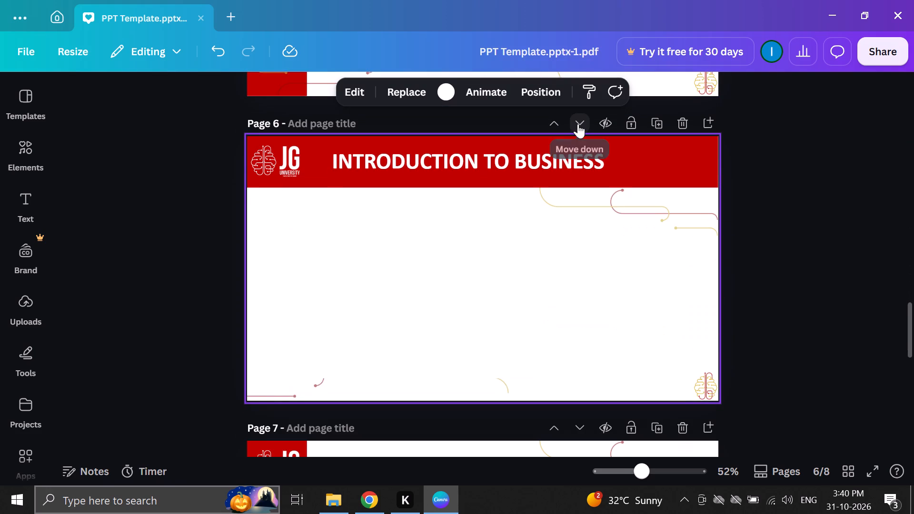
Look through the pages down to the last one and back up to page 2 to check their order and layouts.
scroll(578, 124, up, 2)
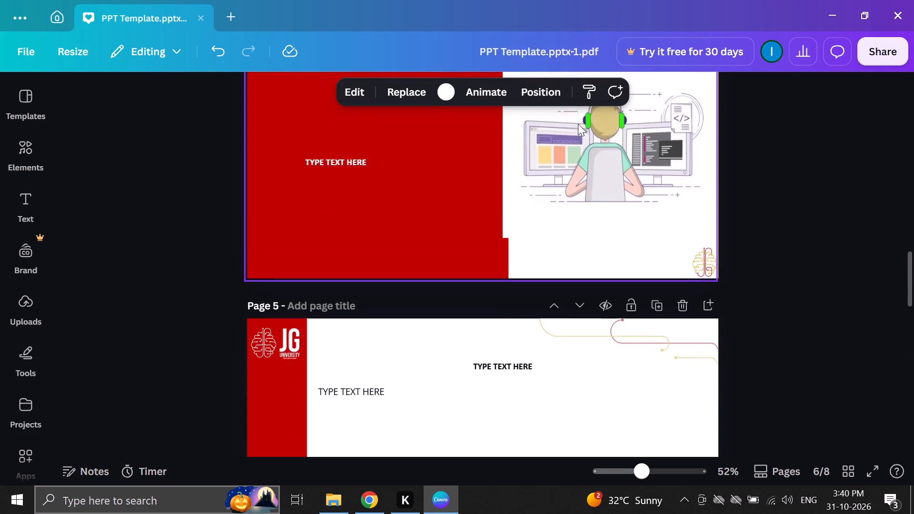
scroll(578, 124, up, 1)
scroll(578, 124, down, 2)
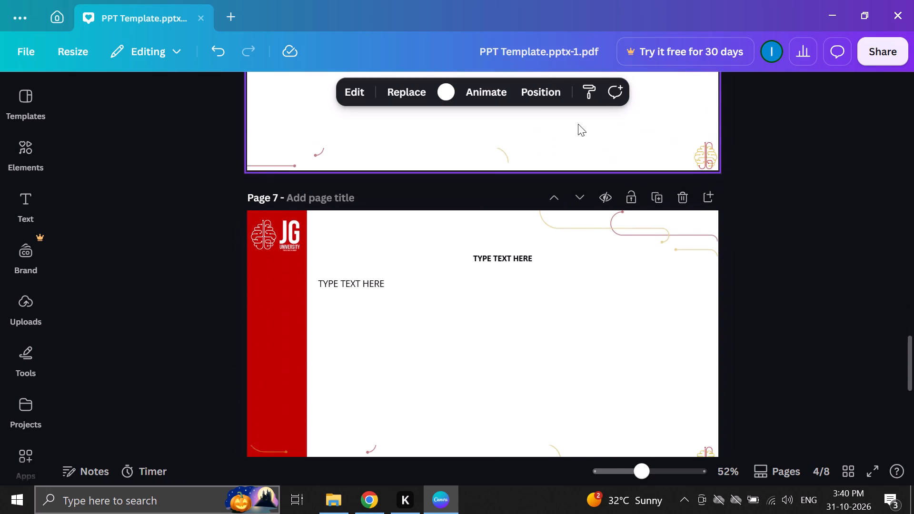
scroll(578, 124, down, 2)
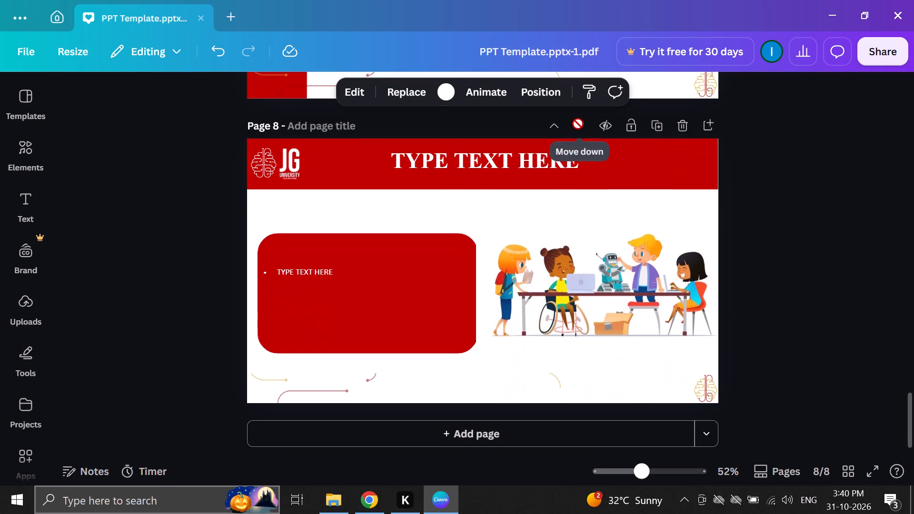
scroll(578, 124, down, 1)
scroll(578, 124, up, 2)
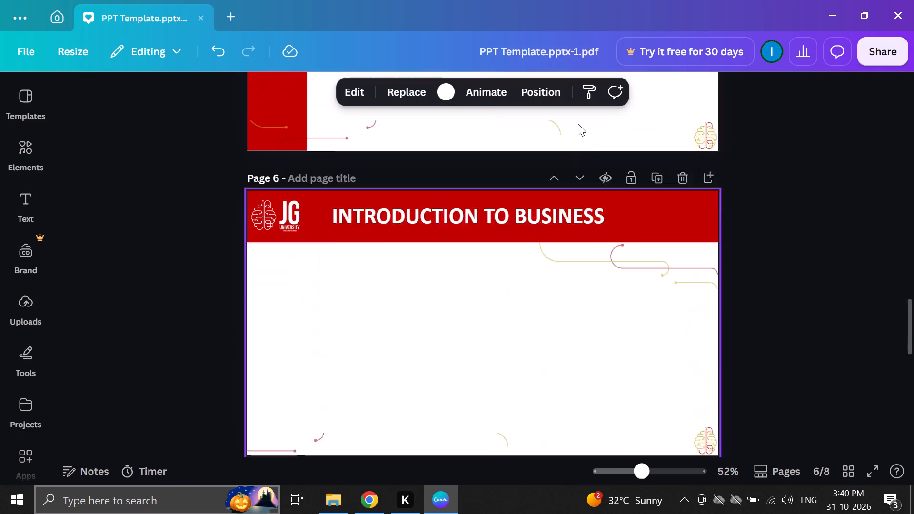
scroll(578, 124, up, 14)
scroll(578, 124, down, 1)
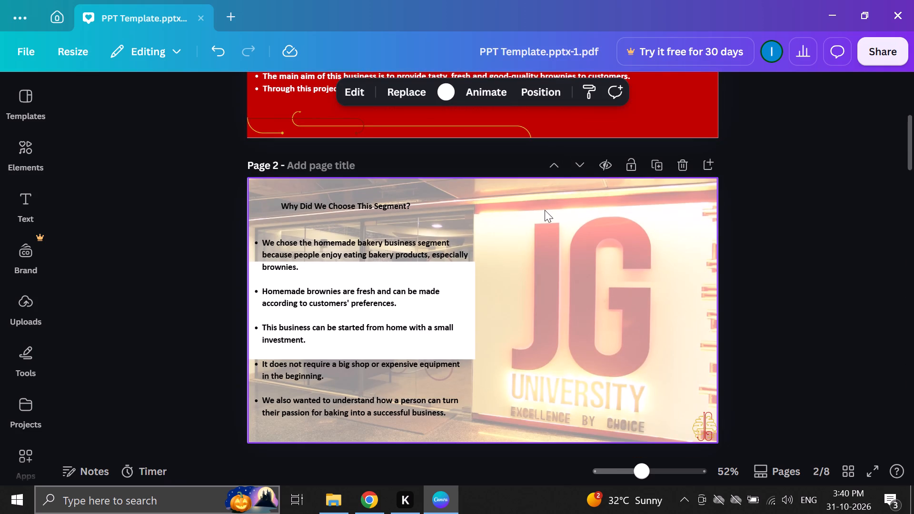
Duplicate the Why Did We Choose This Segment page and move the copy down to become page 7.
click(545, 208)
click(652, 163)
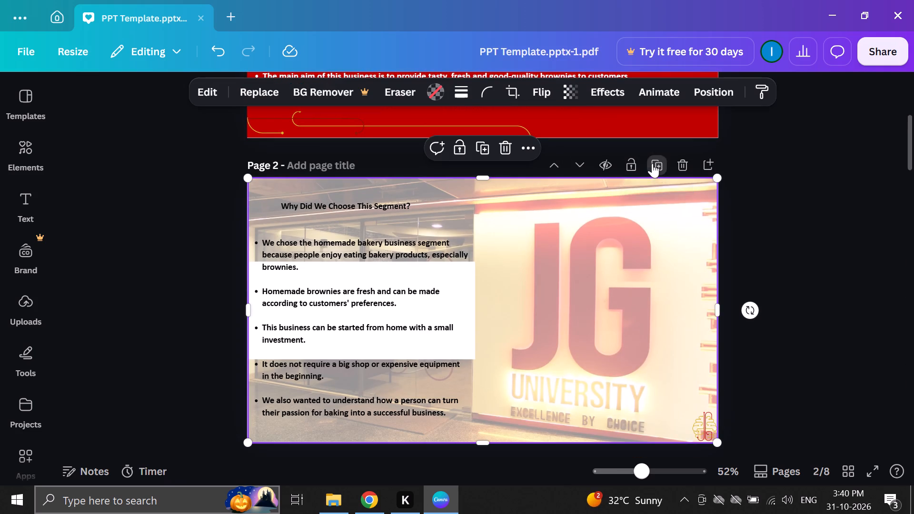
click(575, 162)
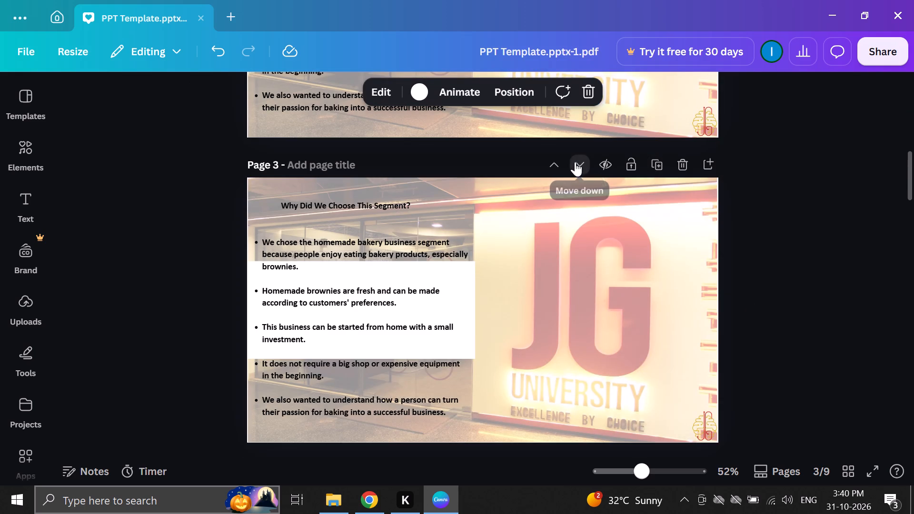
click(575, 162)
click(575, 162)
click(575, 162)
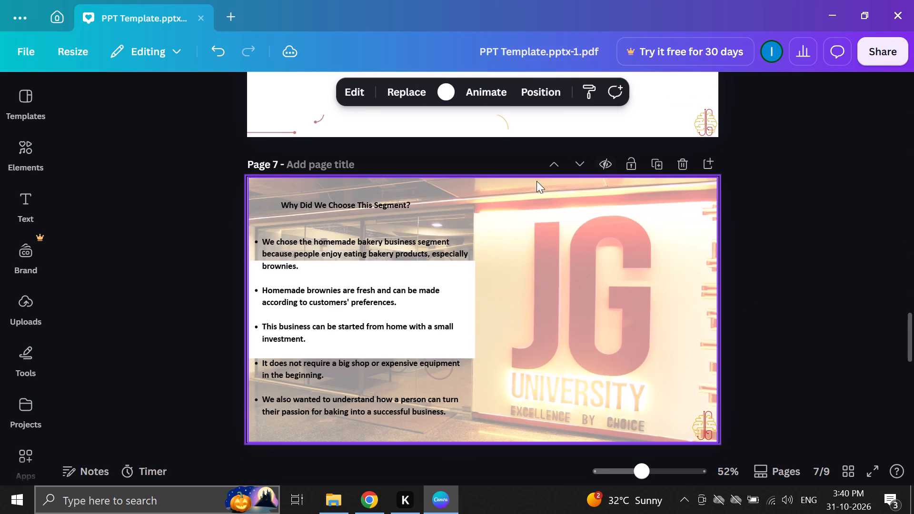
Delete the segment heading and bullet text from the duplicated JG University page at page 7.
click(327, 225)
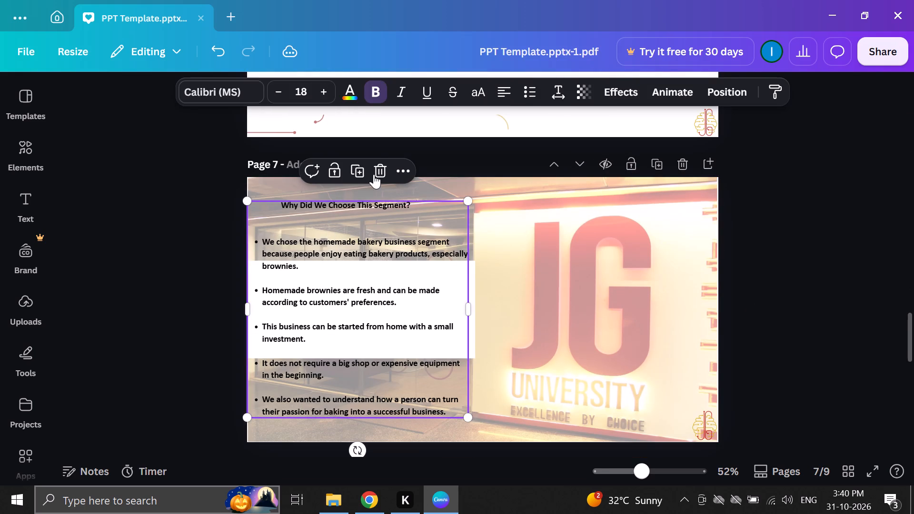
click(375, 173)
scroll(186, 233, down, 1)
scroll(186, 233, up, 3)
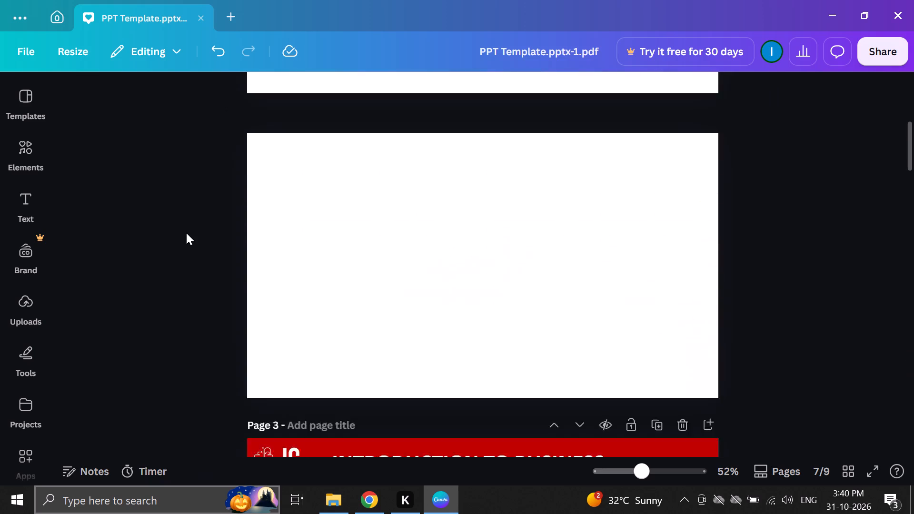
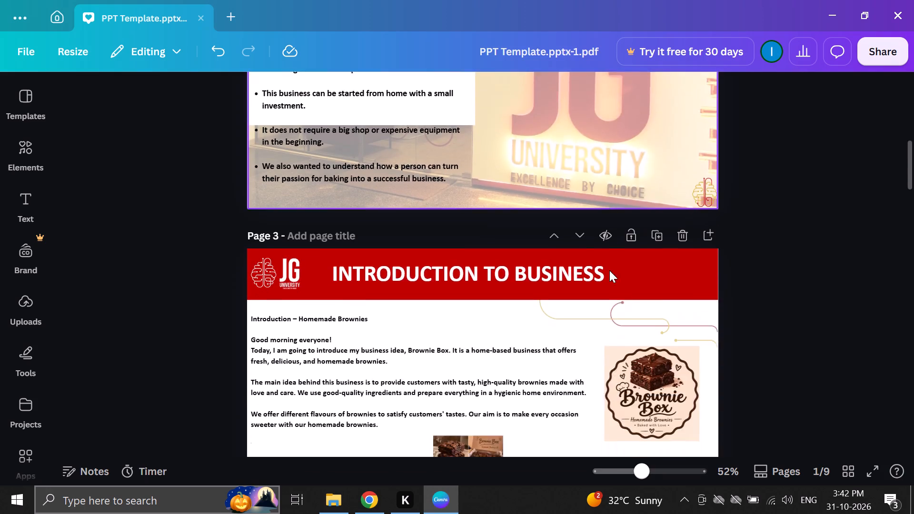
scroll(609, 270, down, 1)
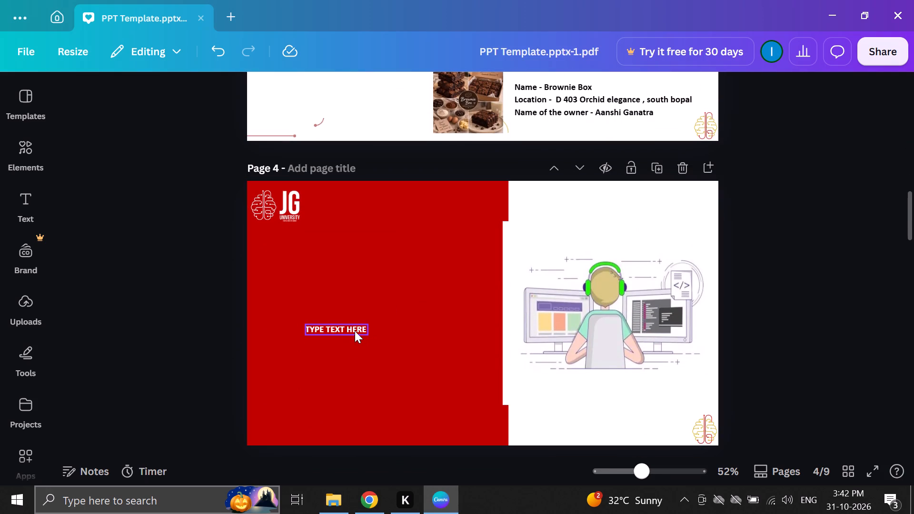
click(355, 328)
click(355, 328)
key(BackSpace)
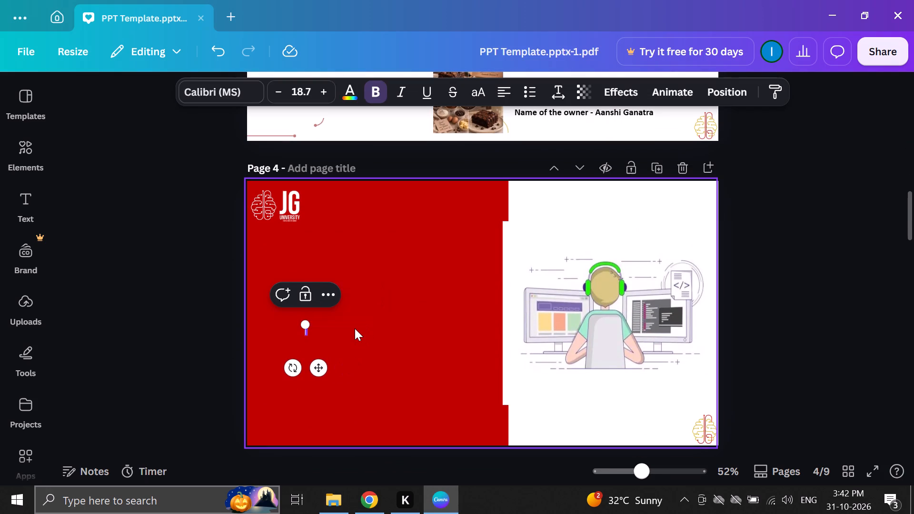
Copy the first Brownie Box interview question with its four answer bullets from ChatGPT into the emptied text box on page 4.
key(ctrl+c)
key(ctrl+v)
click(371, 498)
right_click(433, 185)
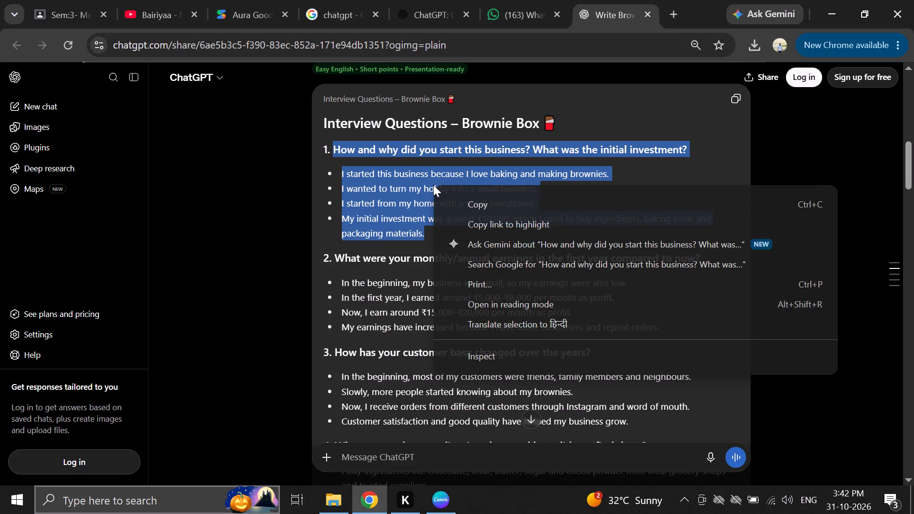
click(459, 197)
click(441, 513)
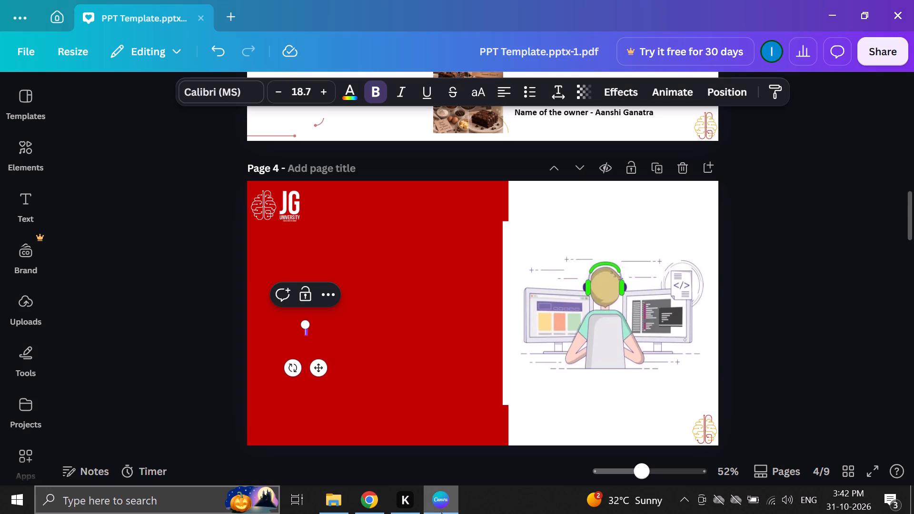
key(ctrl+space)
key(ctrl+v)
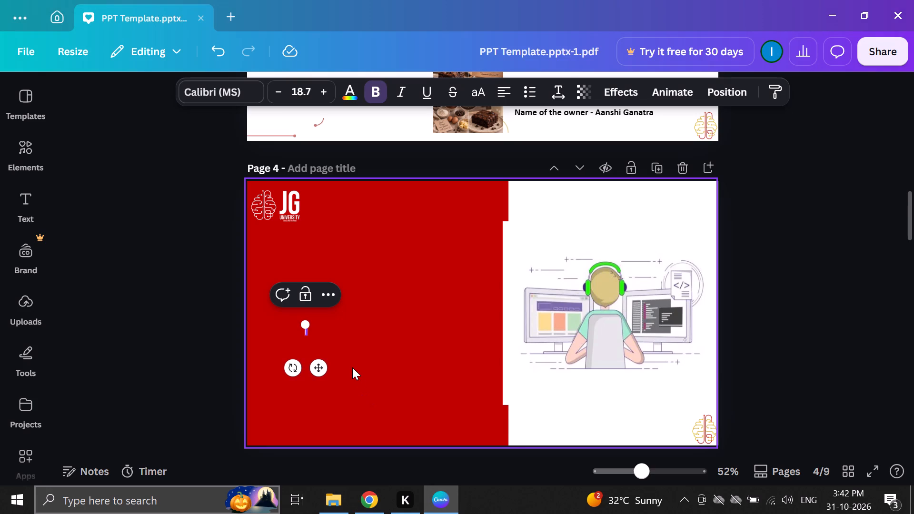
click(782, 249)
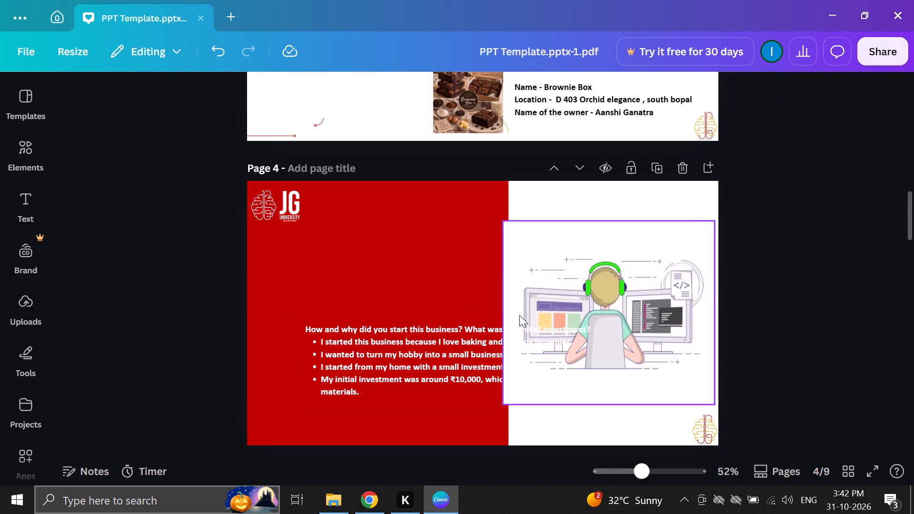
Move the pasted interview text below the JG University logo and narrow its box to fit inside the red area.
drag(421, 360, 359, 266)
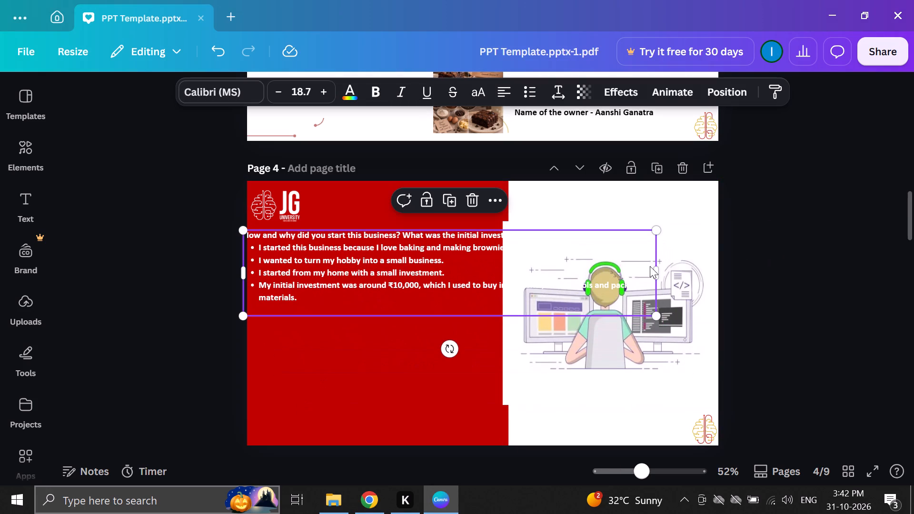
click(654, 269)
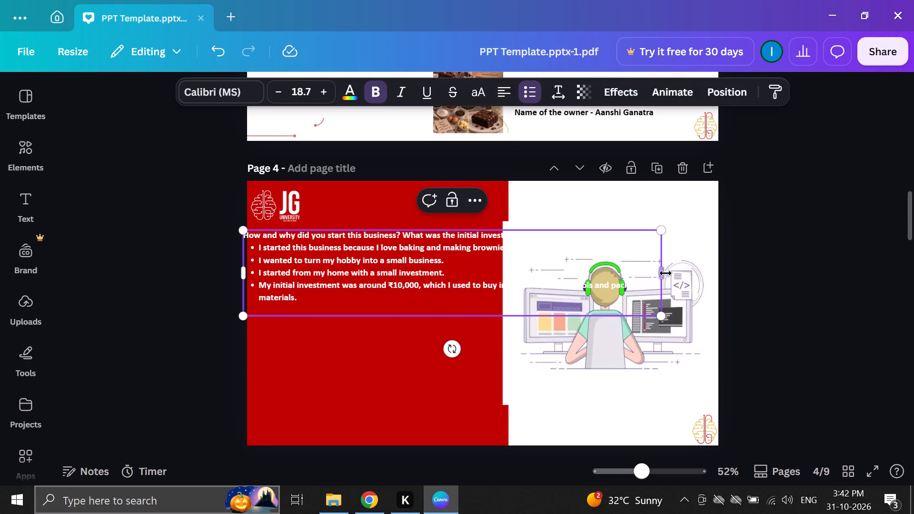
drag(664, 273, 494, 287)
click(140, 314)
drag(321, 236, 326, 236)
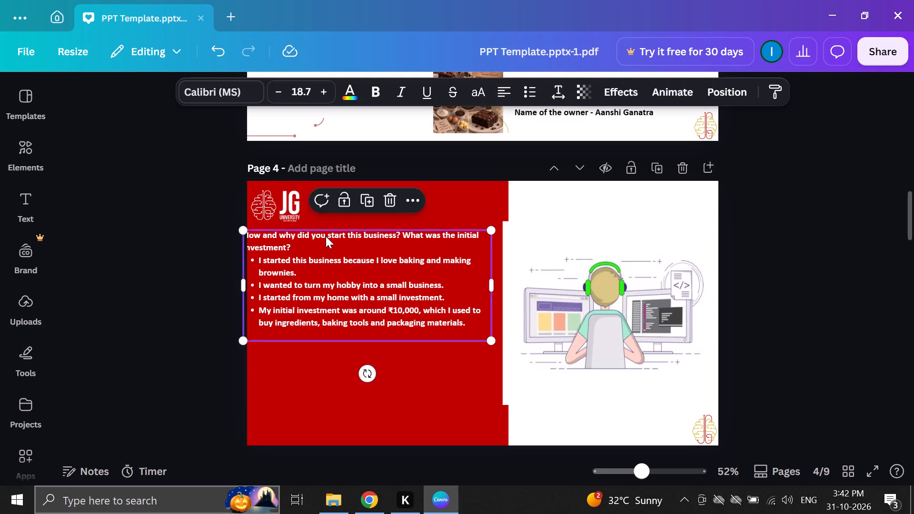
drag(326, 236, 334, 237)
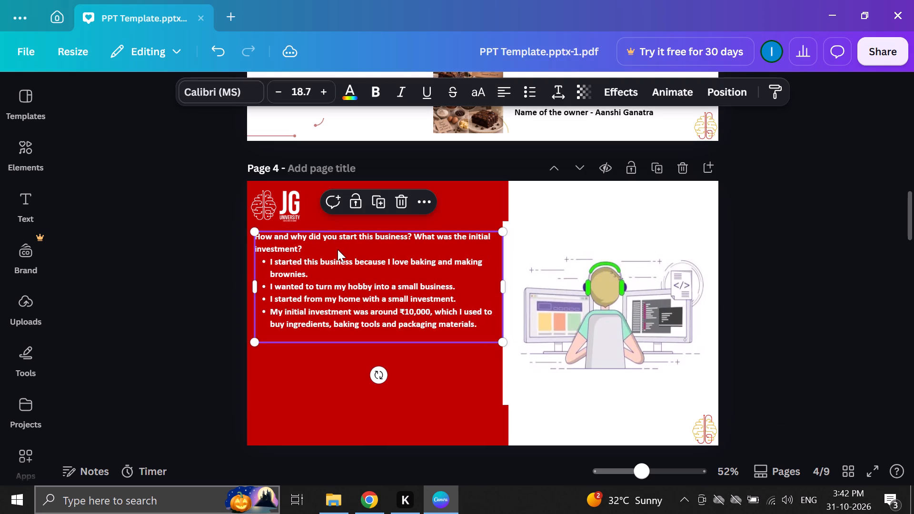
Insert a blank, unbulleted line after the first bullet and after the second bullet of the page 4 answer.
click(338, 249)
click(402, 270)
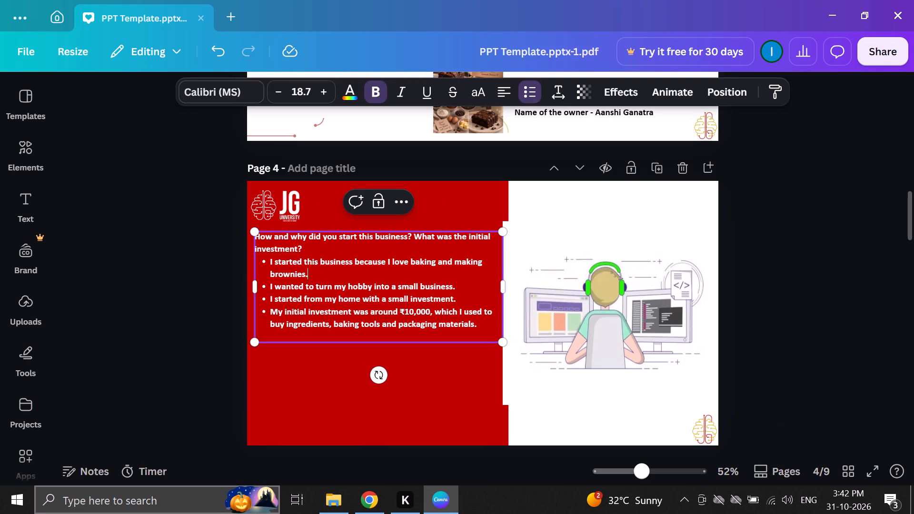
key(Return)
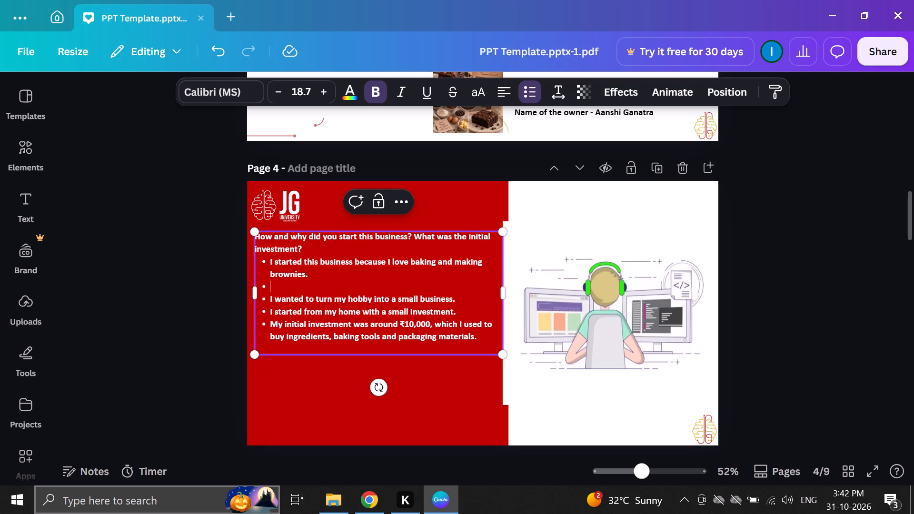
key(BackSpace)
key(Down)
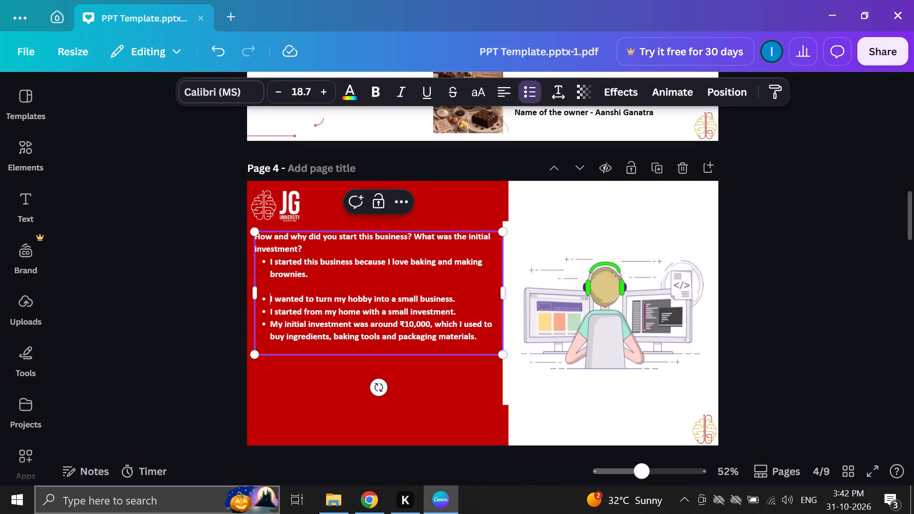
key(Down)
key(Left)
key(Left)
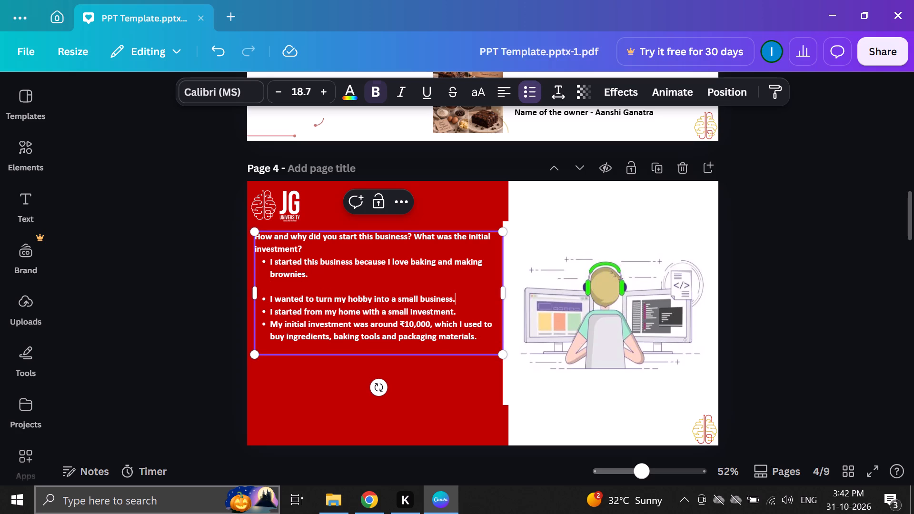
key(Return)
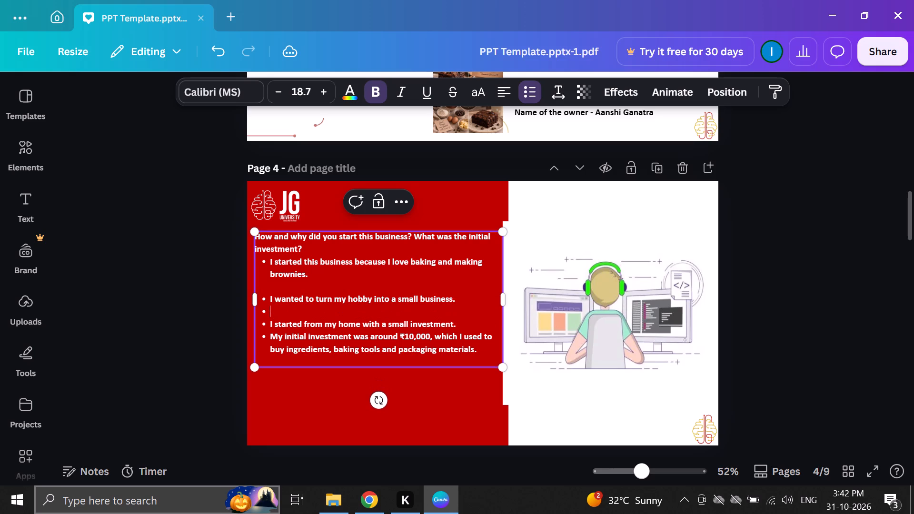
key(Return)
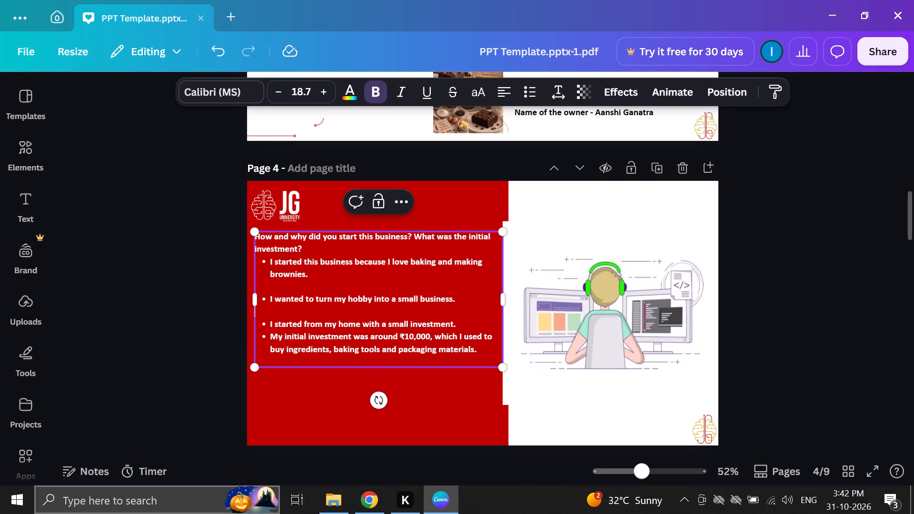
Insert a blank line after the third answer bullet and another between the question and the first bullet.
key(Down)
key(Down)
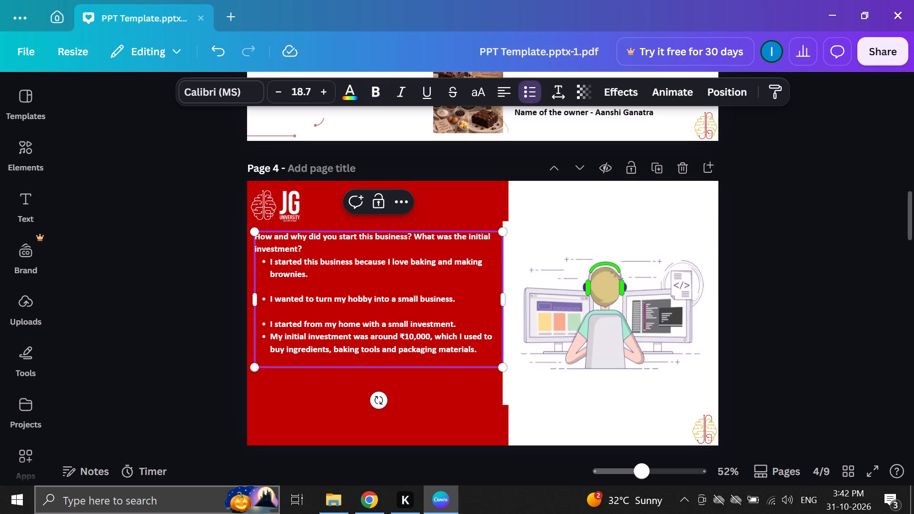
key(Left)
key(Left)
key(Left)
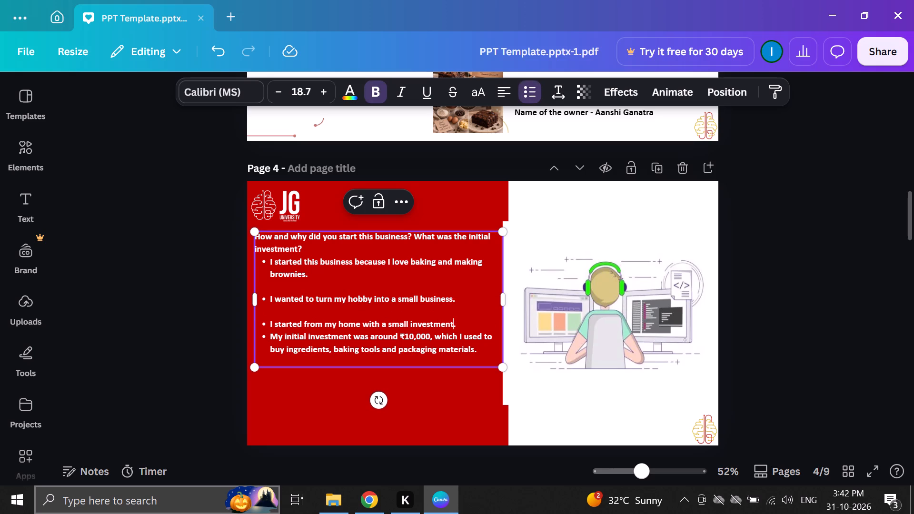
key(Right)
key(Return)
key(BackSpace)
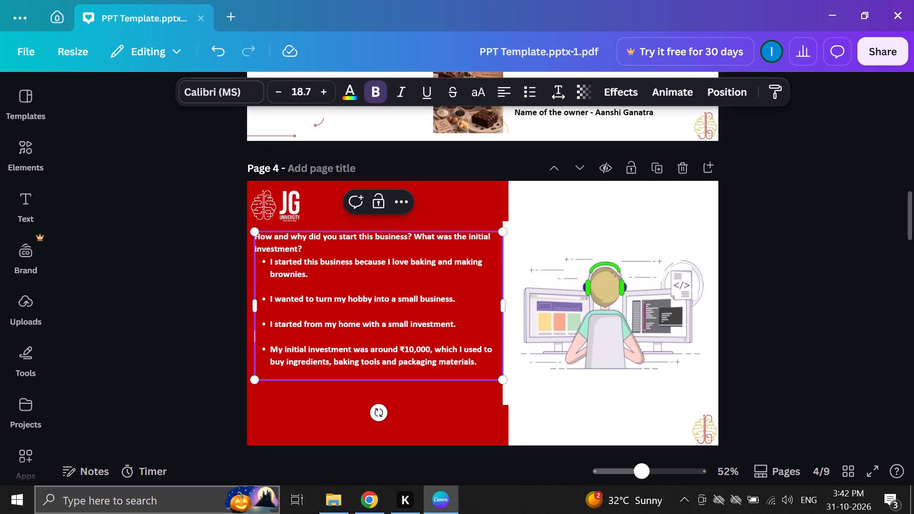
click(155, 351)
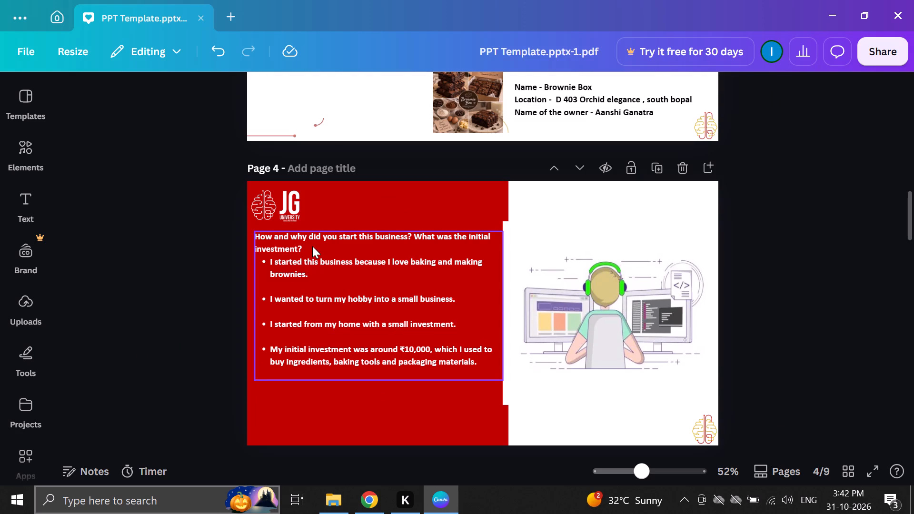
double_click(312, 246)
key(Return)
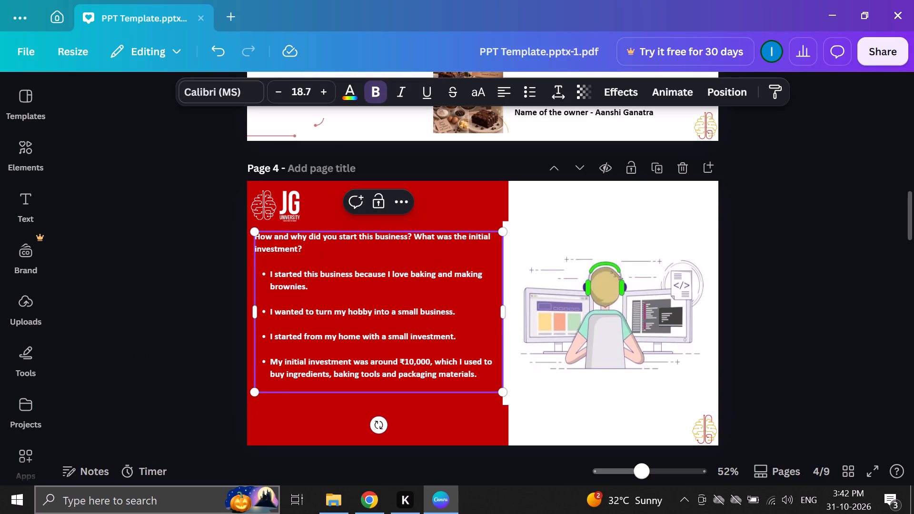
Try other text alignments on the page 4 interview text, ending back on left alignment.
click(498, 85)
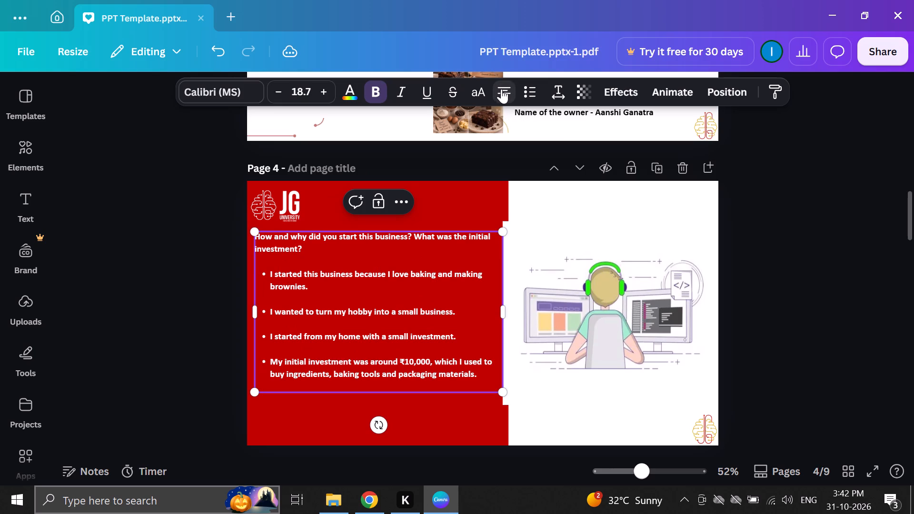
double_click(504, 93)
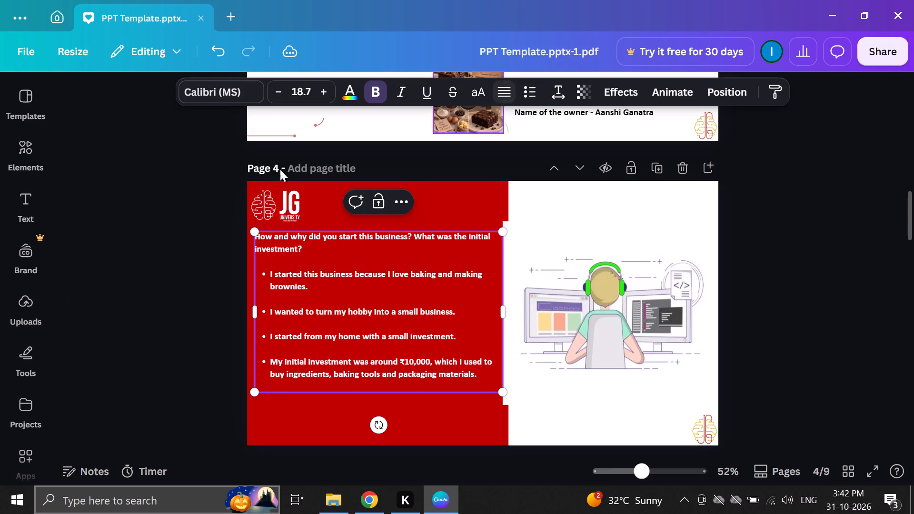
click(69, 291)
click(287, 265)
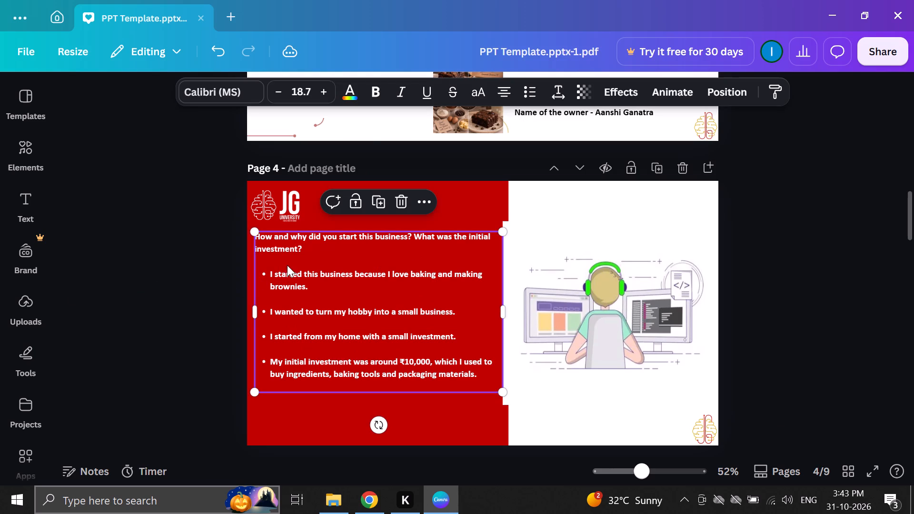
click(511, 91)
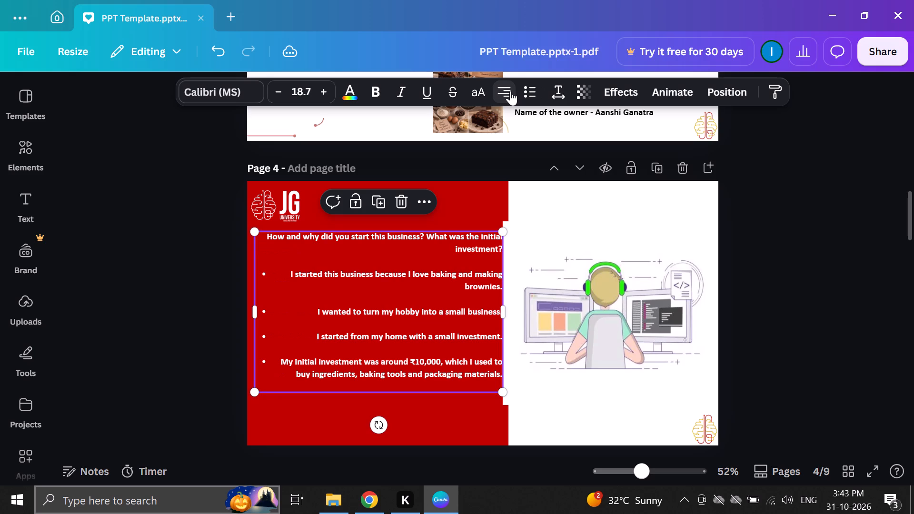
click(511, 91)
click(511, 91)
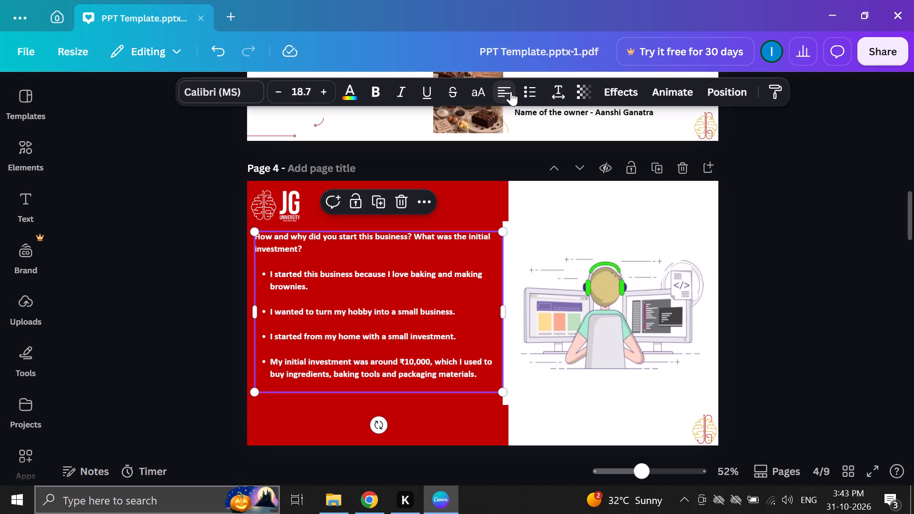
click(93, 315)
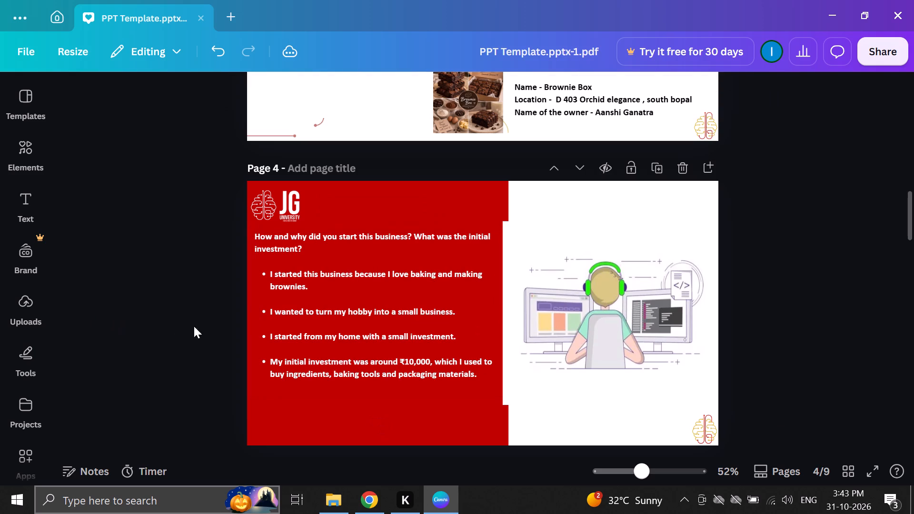
Shift the interview text box slightly down and toward the left edge of page 4's red area.
drag(307, 322, 300, 332)
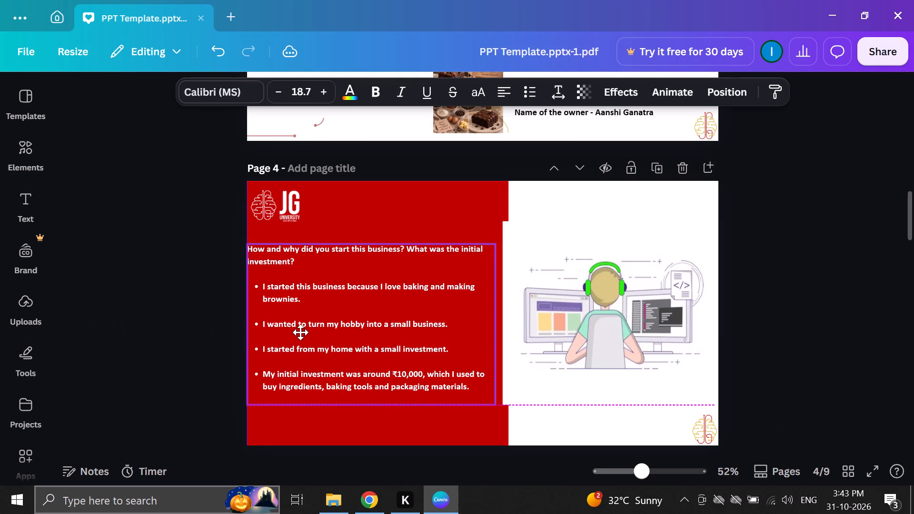
drag(300, 332, 305, 327)
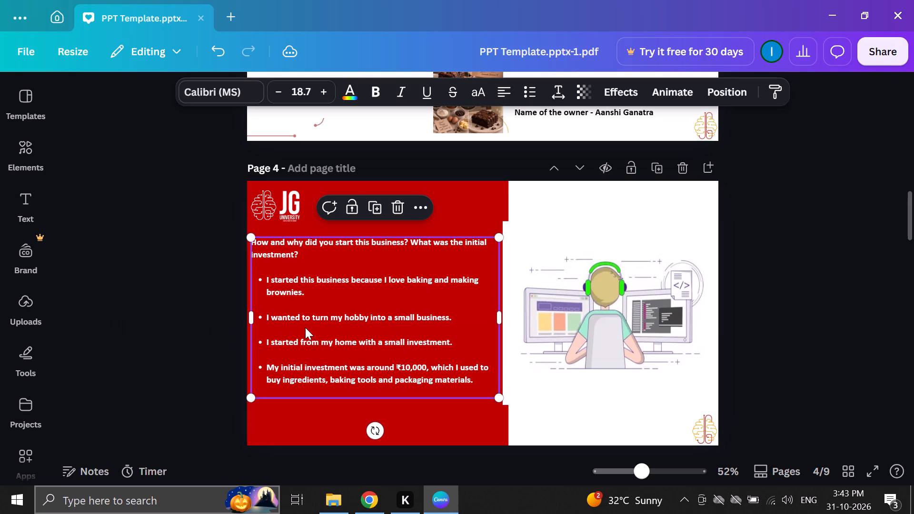
Insert a second blank line between the page 4 question and its first answer bullet.
double_click(314, 251)
click(314, 251)
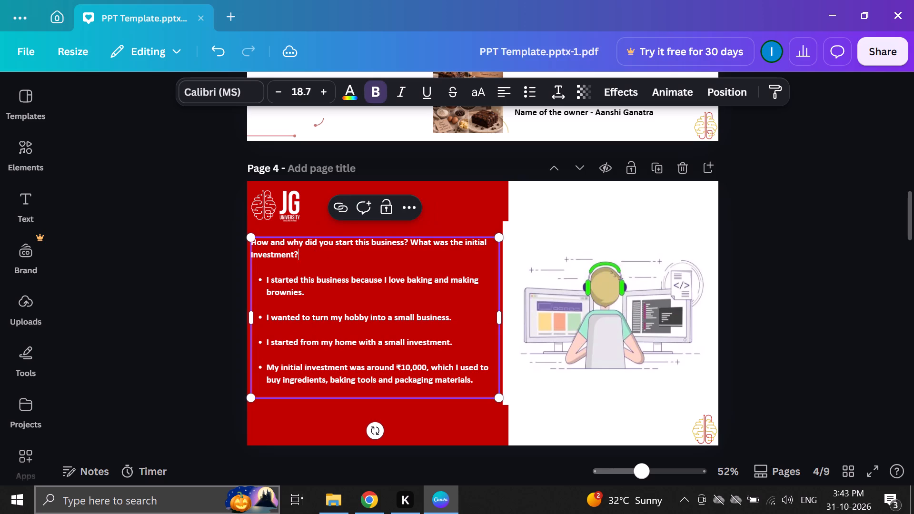
key(Return)
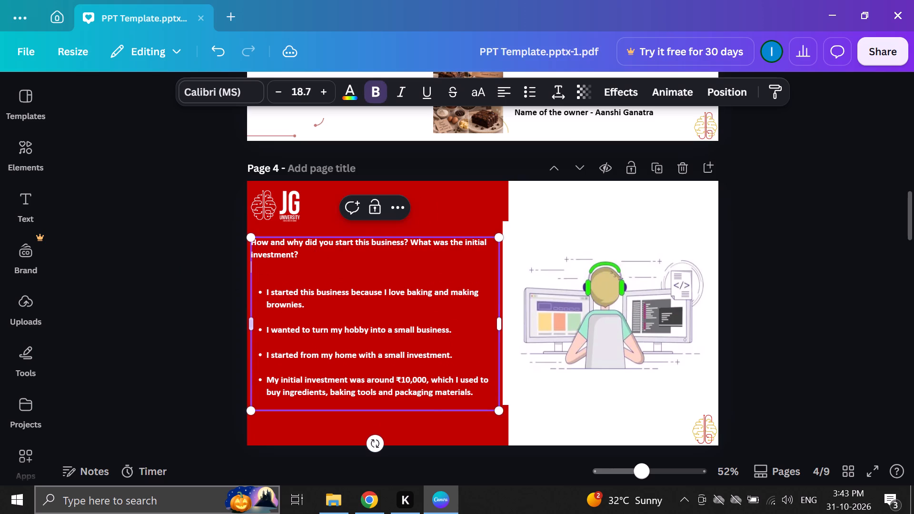
Remove the extra blank line between the page 4 question and its first answer bullet.
key(BackSpace)
click(187, 283)
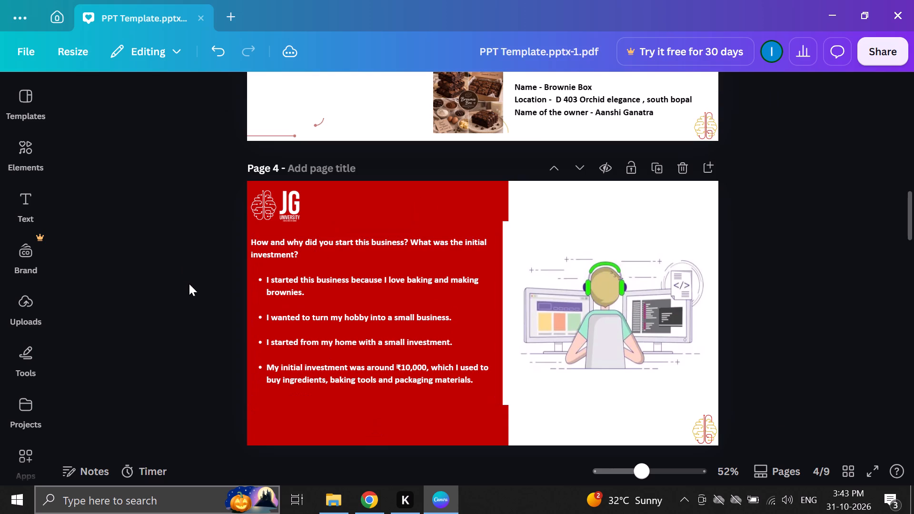
Narrow the page 4 interview text box slightly, scale its text to about size 19.3, and position it slightly lower in the red area.
click(308, 318)
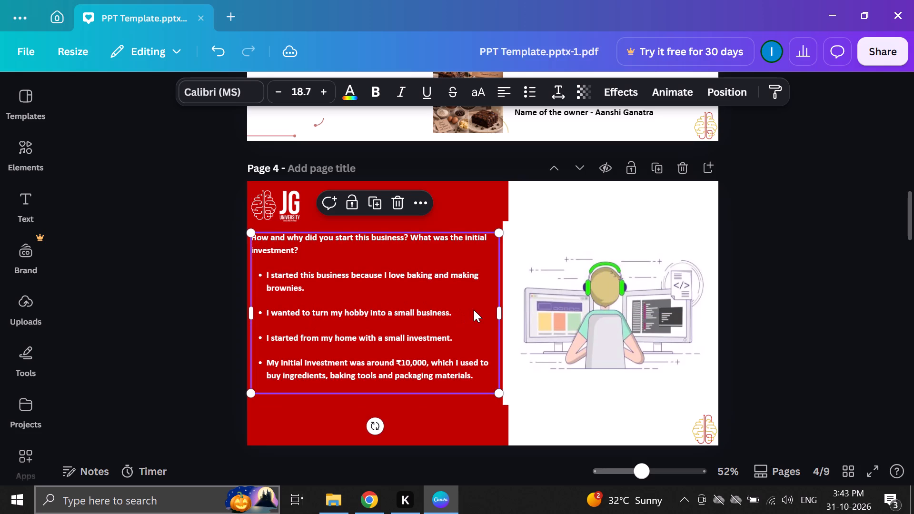
drag(501, 310, 492, 310)
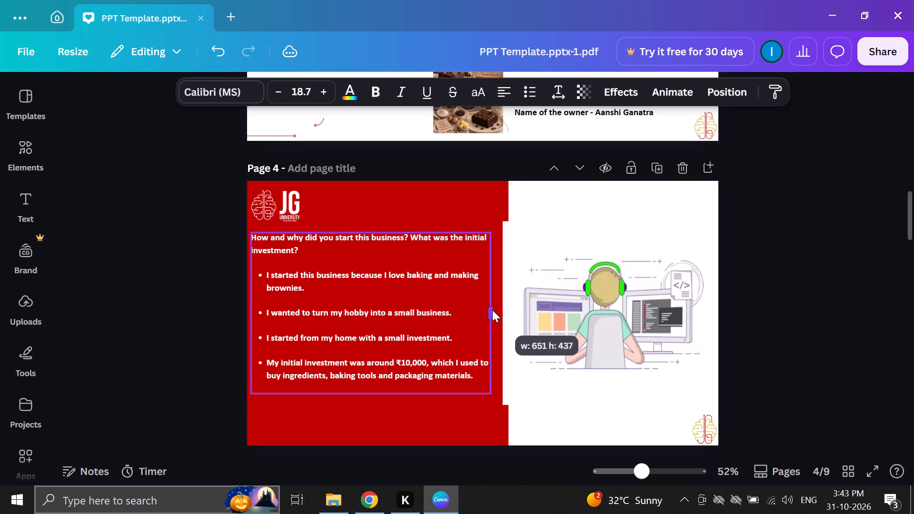
drag(492, 310, 496, 310)
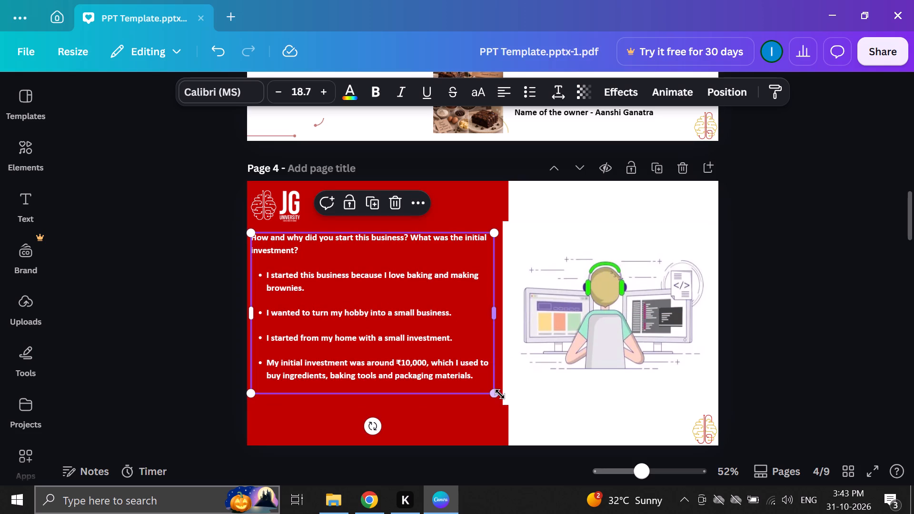
drag(499, 395, 511, 401)
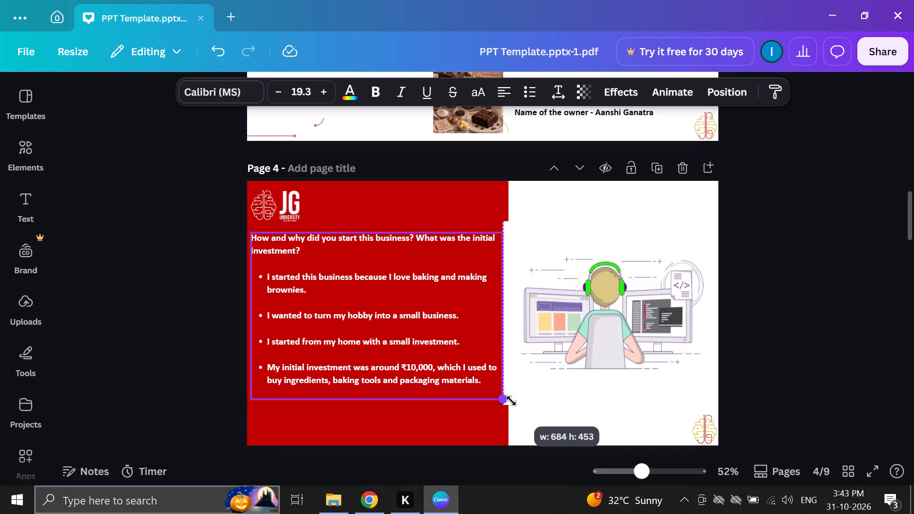
drag(511, 401, 510, 401)
click(470, 329)
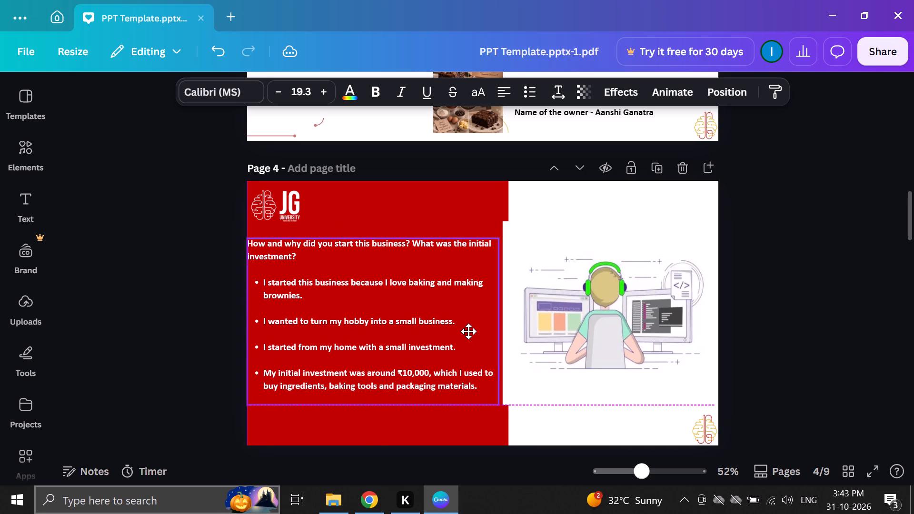
click(179, 348)
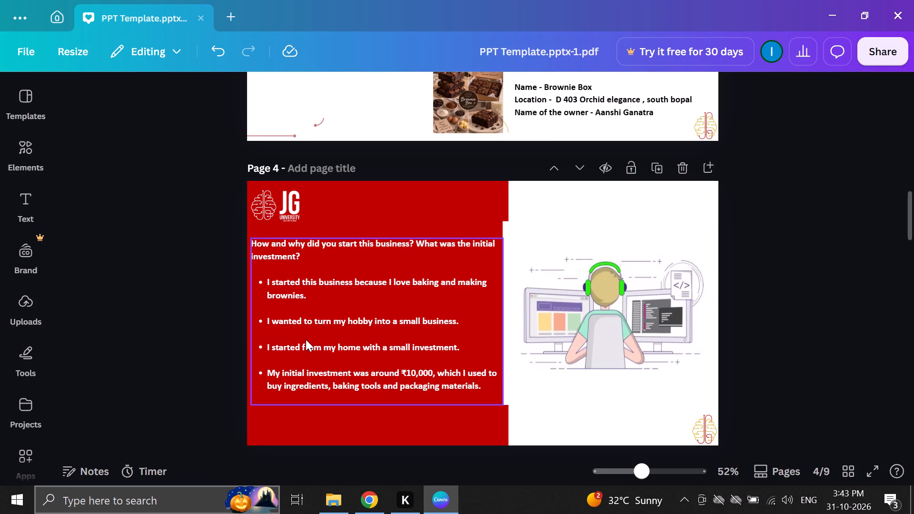
scroll(192, 353, down, 1)
scroll(192, 353, up, 1)
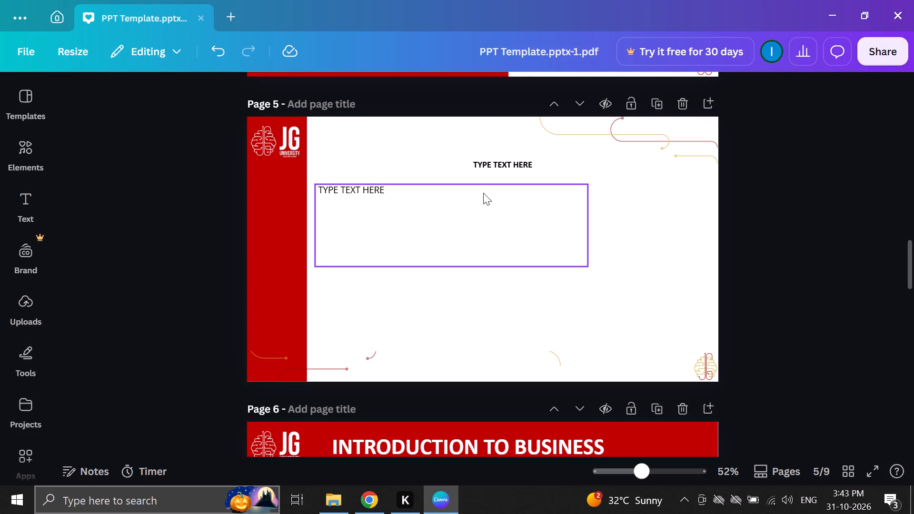
click(483, 193)
key(BackSpace)
click(483, 193)
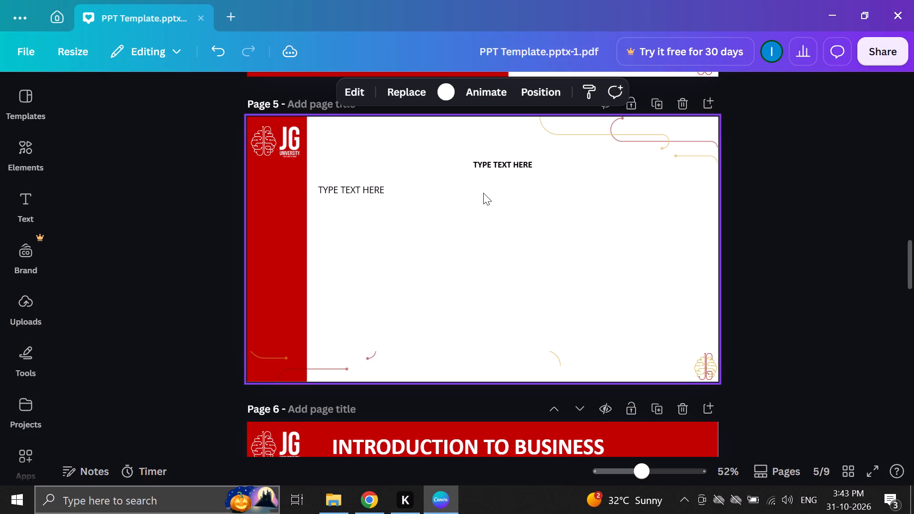
Replace the page 5 body placeholder text with the copied earnings question and its answer bullets.
double_click(382, 193)
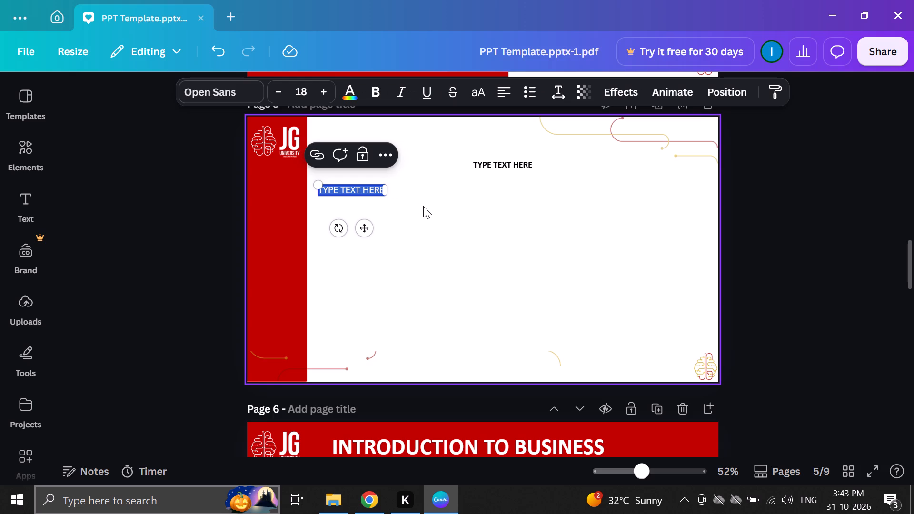
key(BackSpace)
key(ctrl+v)
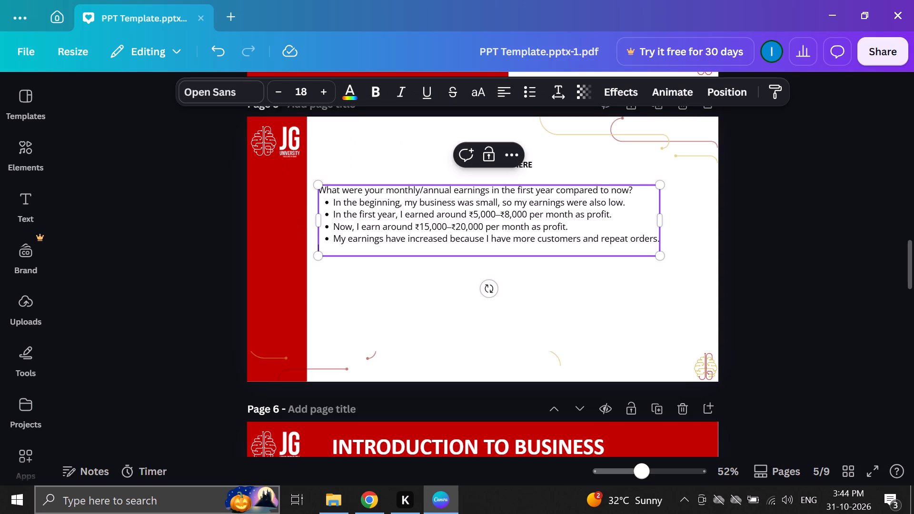
click(544, 168)
click(518, 130)
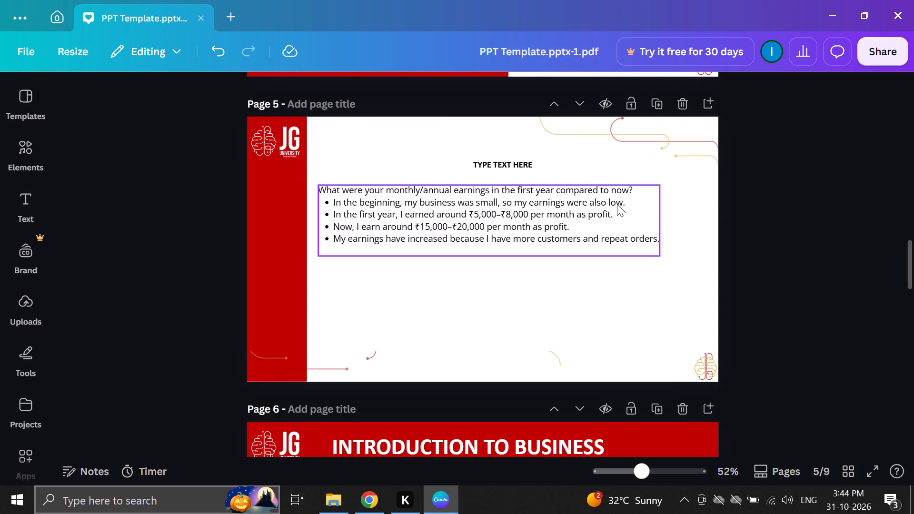
Make the entire earnings question and answer text on page 5 bold.
click(631, 188)
click(637, 189)
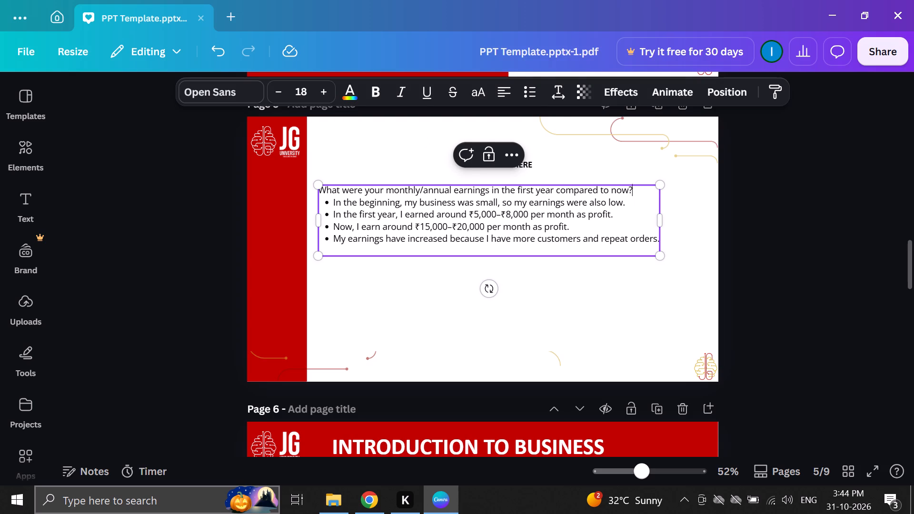
click(381, 91)
click(381, 90)
click(435, 223)
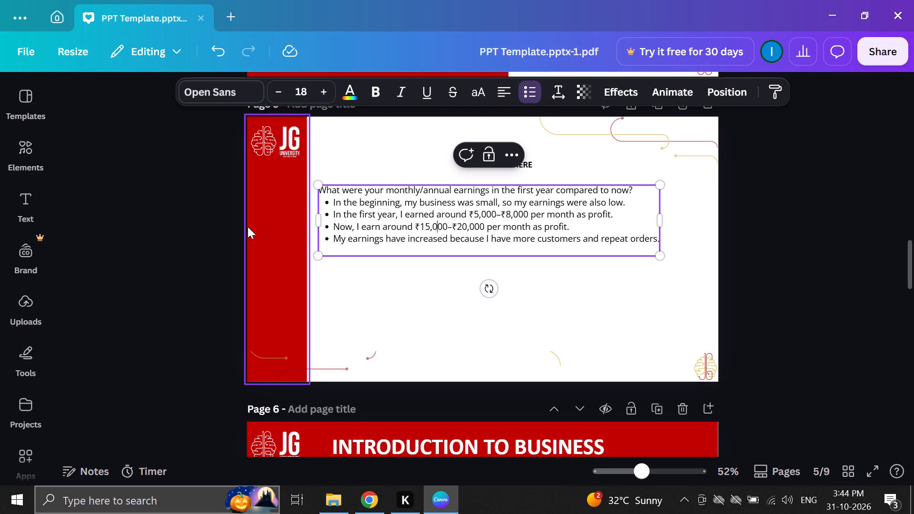
drag(208, 228, 214, 230)
click(394, 213)
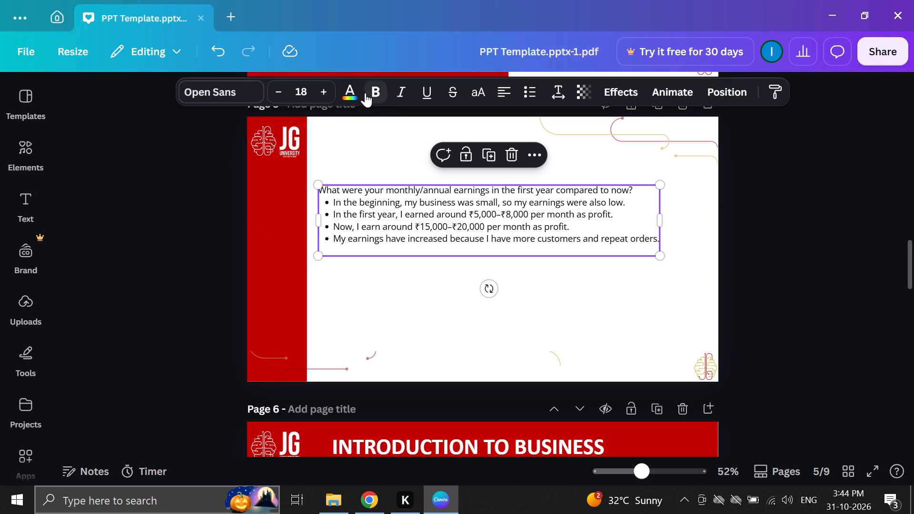
click(365, 92)
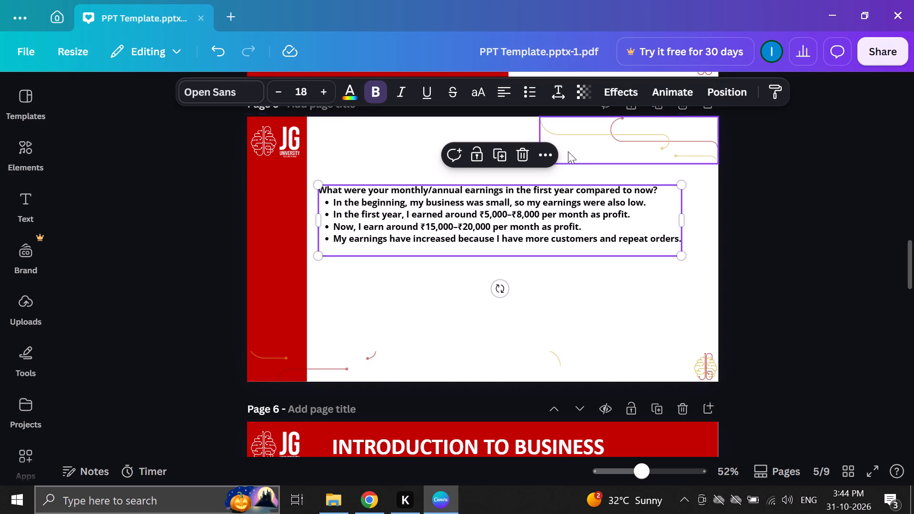
Narrow the page 5 interview text box so its long lines wrap, and scale the text to about size 18.7.
drag(682, 260, 697, 284)
drag(702, 219, 660, 228)
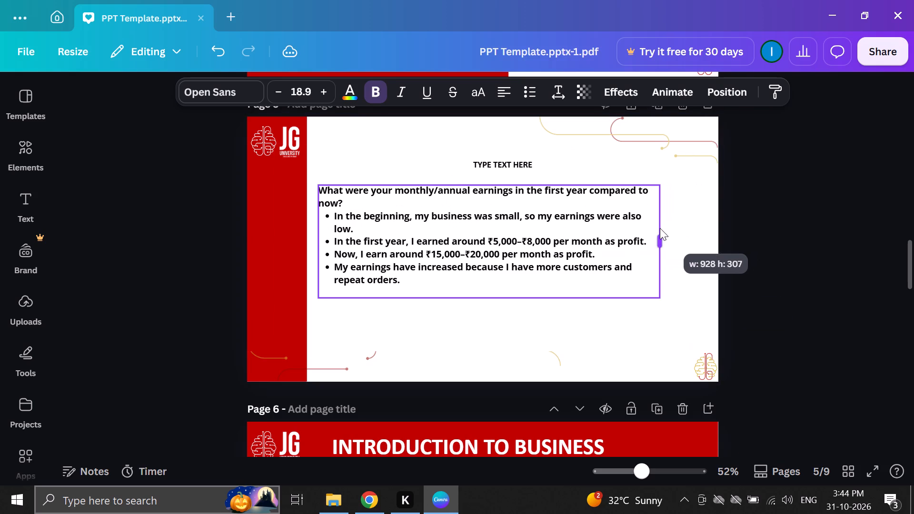
drag(660, 228, 661, 228)
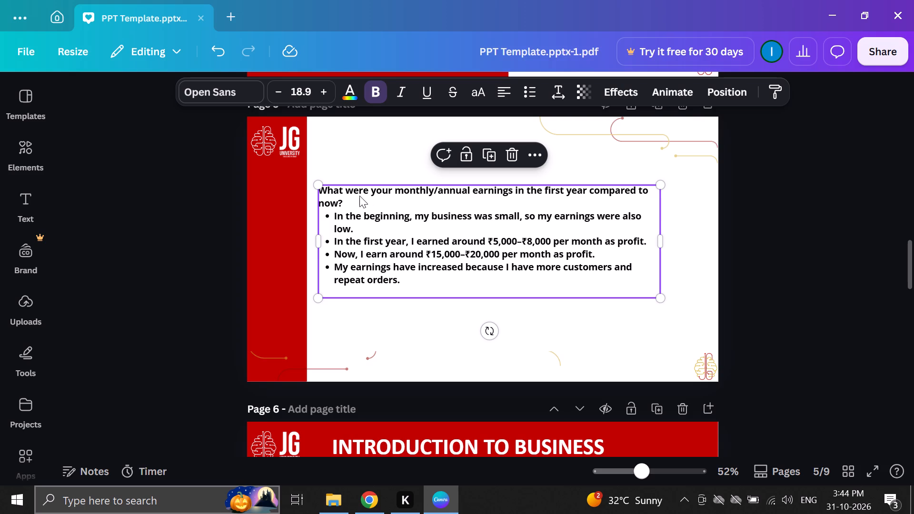
click(332, 187)
drag(322, 188, 325, 147)
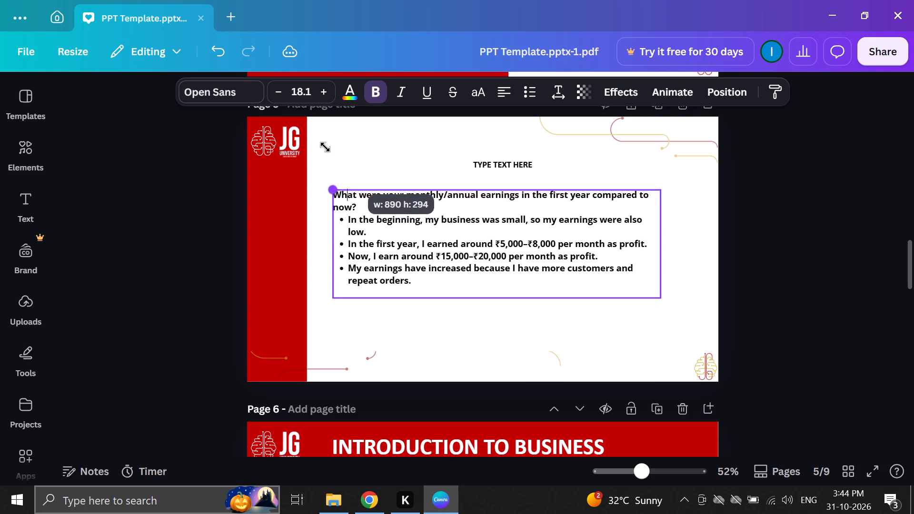
drag(325, 147, 344, 137)
drag(136, 217, 141, 218)
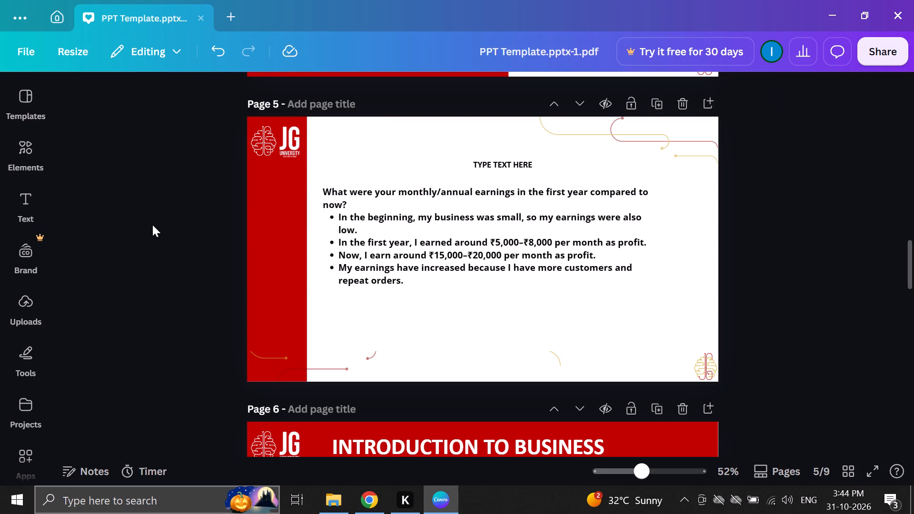
Enlarge the page 5 interview text to about size 20.1 and place its box just below the heading placeholder.
drag(389, 221, 380, 194)
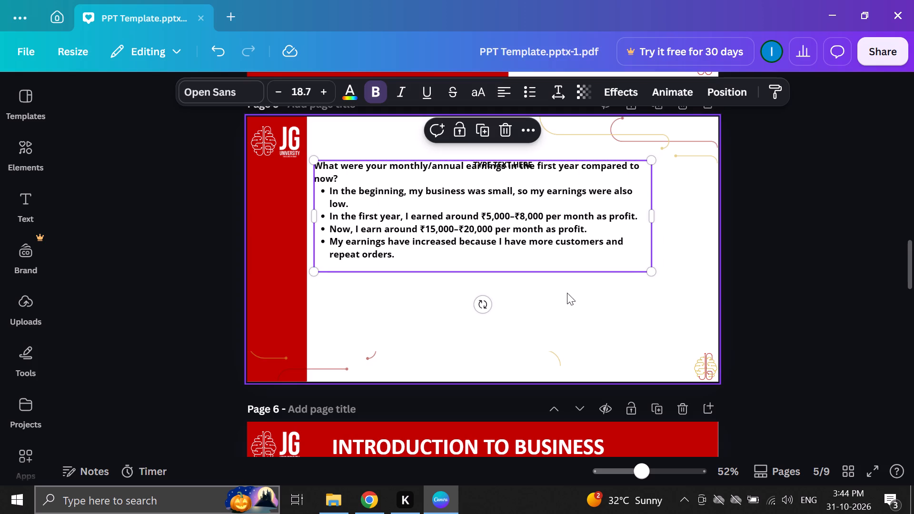
drag(652, 271, 667, 309)
click(542, 177)
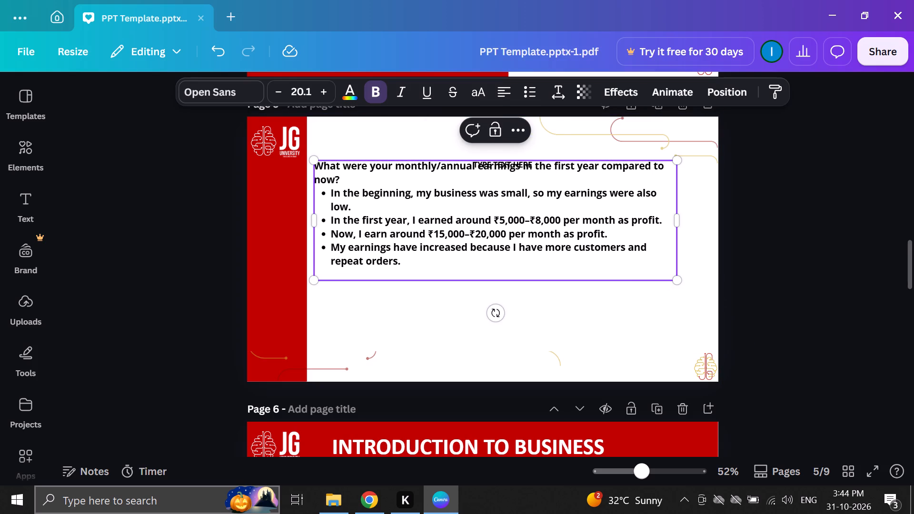
click(798, 160)
drag(635, 167, 636, 185)
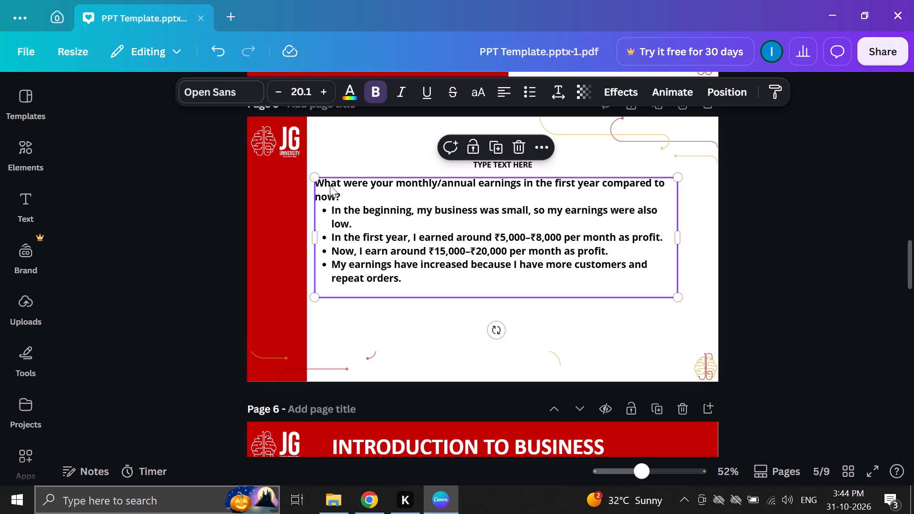
Copy the full question "What were your monthly/annual earnings in the first year compared to now?" from the page 5 text box.
click(327, 184)
drag(321, 183, 373, 182)
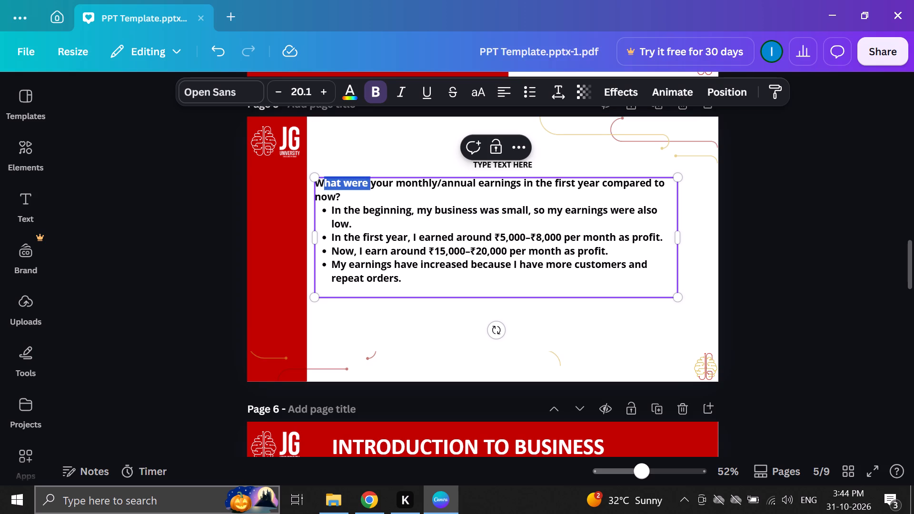
drag(373, 182, 497, 178)
click(353, 204)
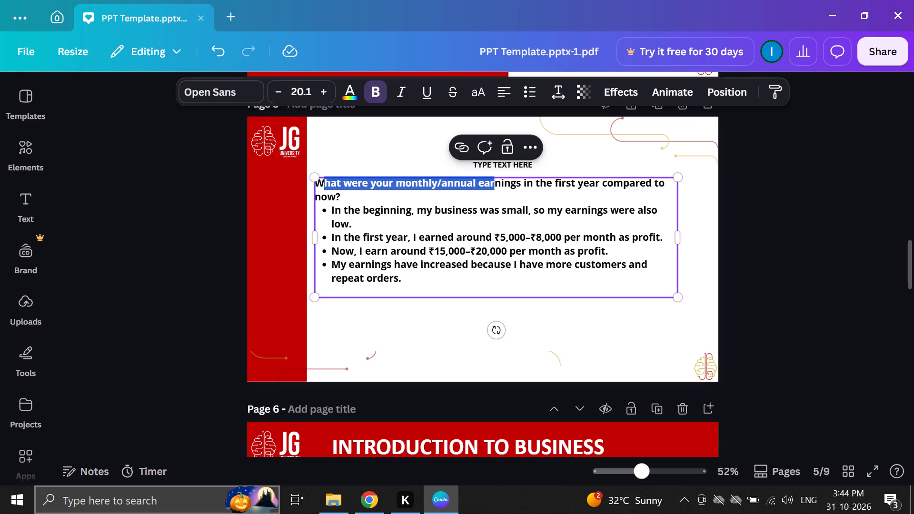
drag(351, 198, 310, 185)
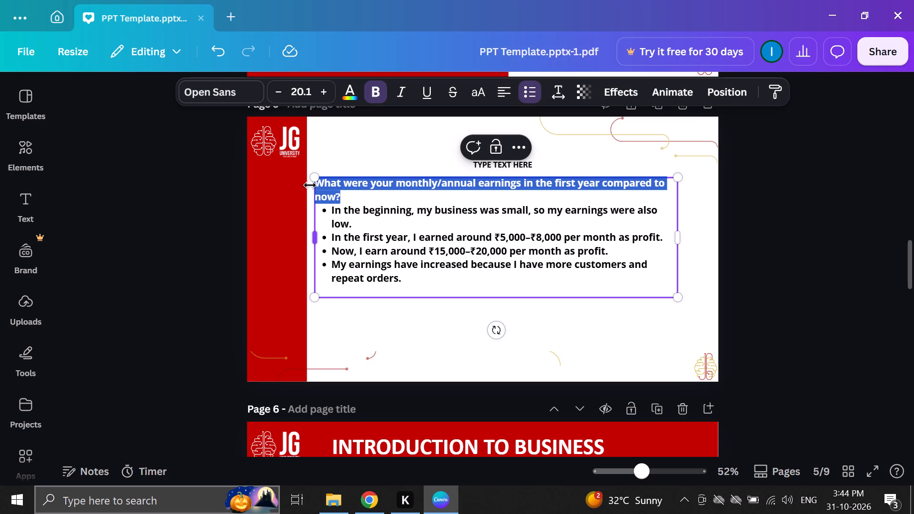
drag(310, 185, 309, 185)
key(ctrl+c)
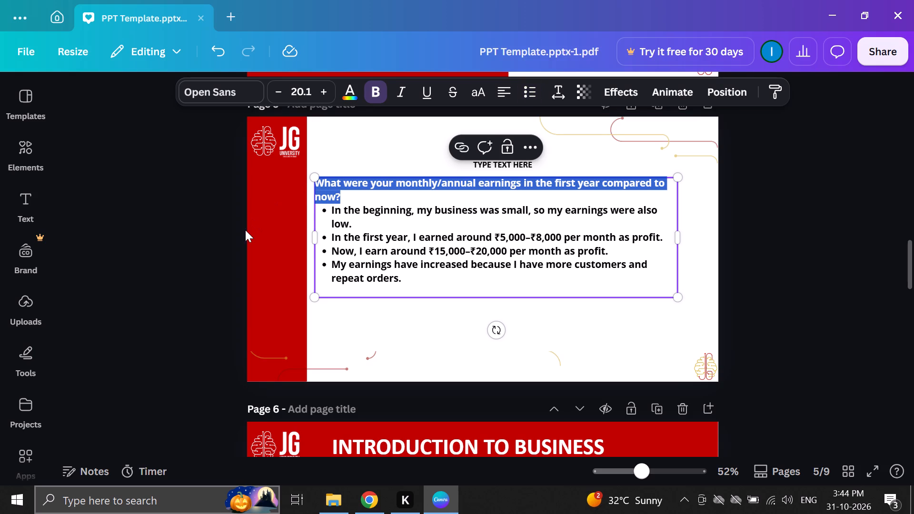
Replace the "TYPE TEXT HERE" heading placeholder on page 5 with the copied earnings question.
click(192, 237)
double_click(517, 159)
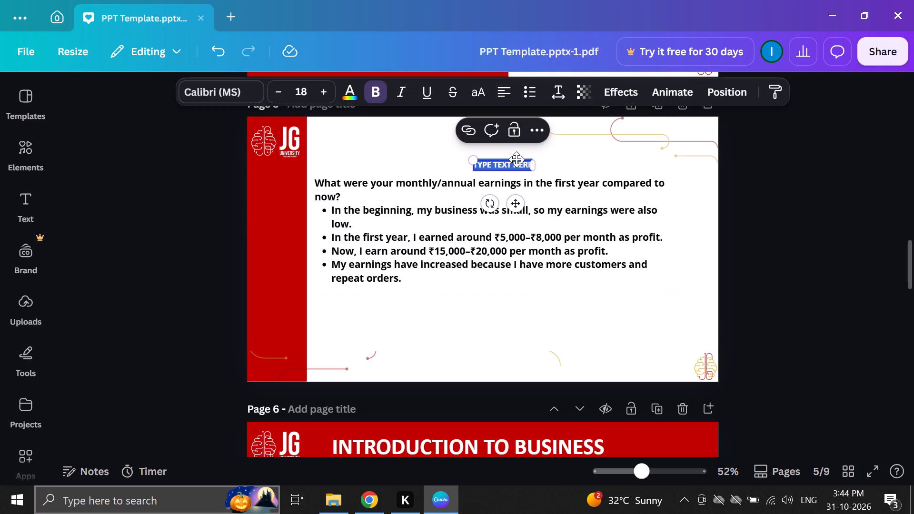
key(BackSpace)
key(ctrl+v)
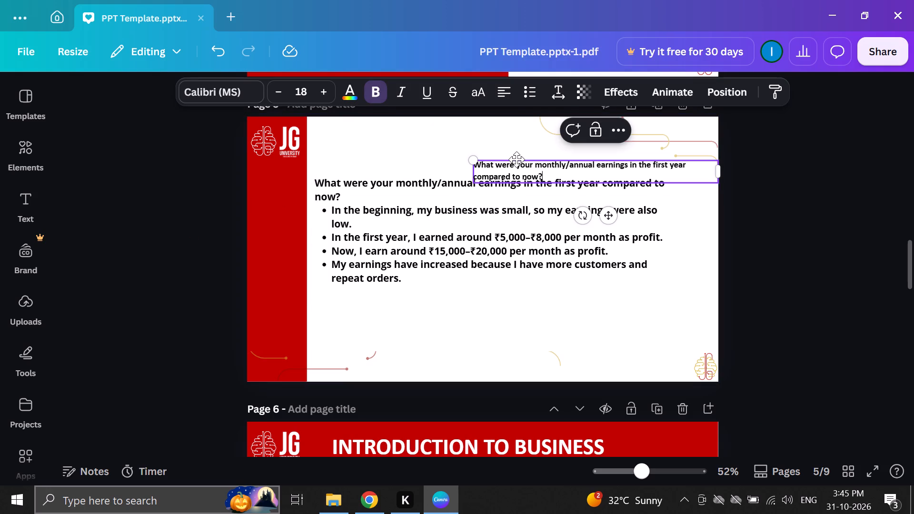
click(768, 164)
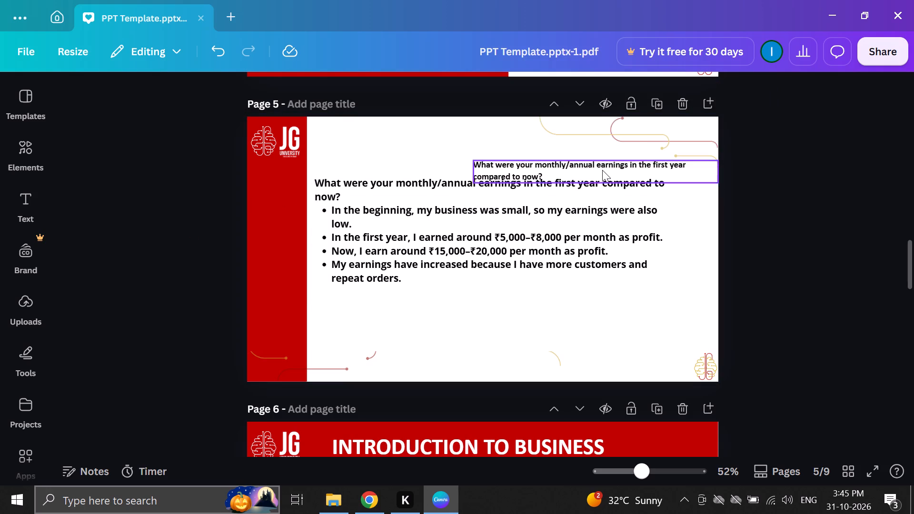
Move the page 5 interview text lower, and shift the question heading left so it fits on one line.
drag(598, 176, 546, 165)
drag(500, 214, 504, 234)
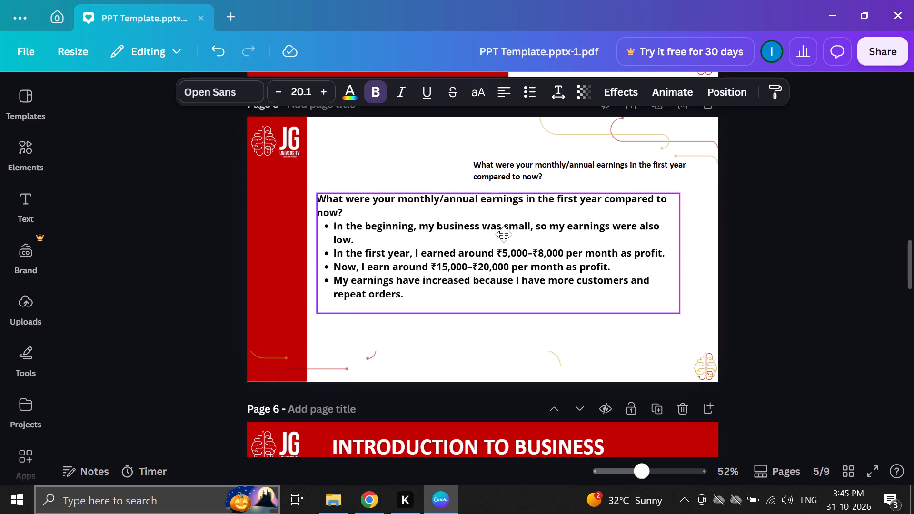
drag(504, 234, 505, 250)
click(586, 161)
drag(577, 164, 536, 167)
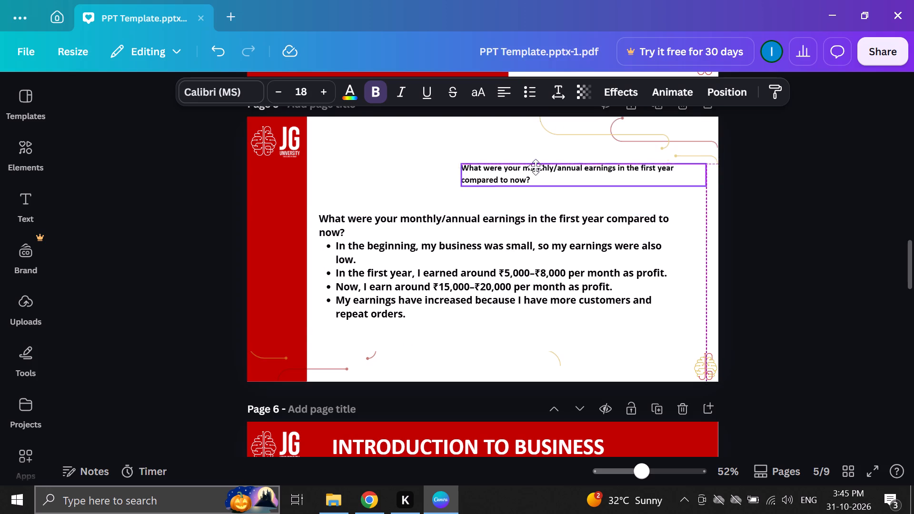
drag(536, 167, 490, 160)
double_click(494, 171)
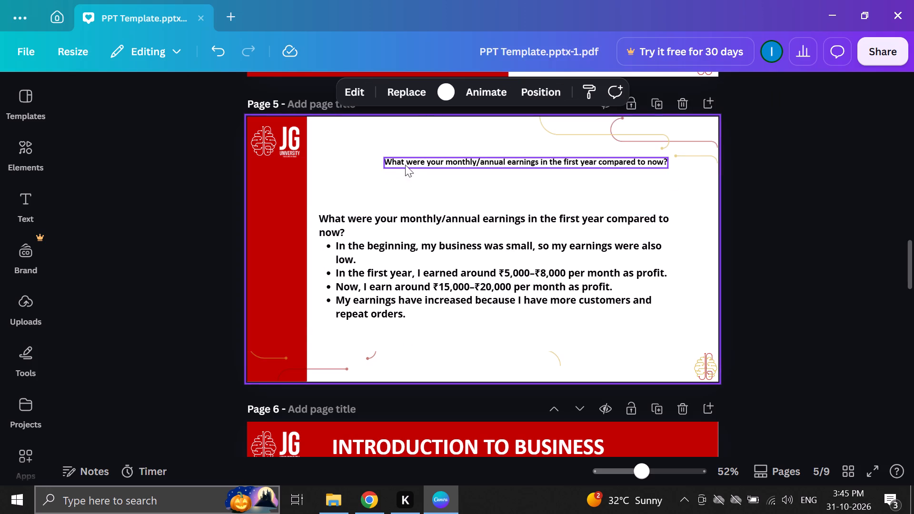
click(802, 178)
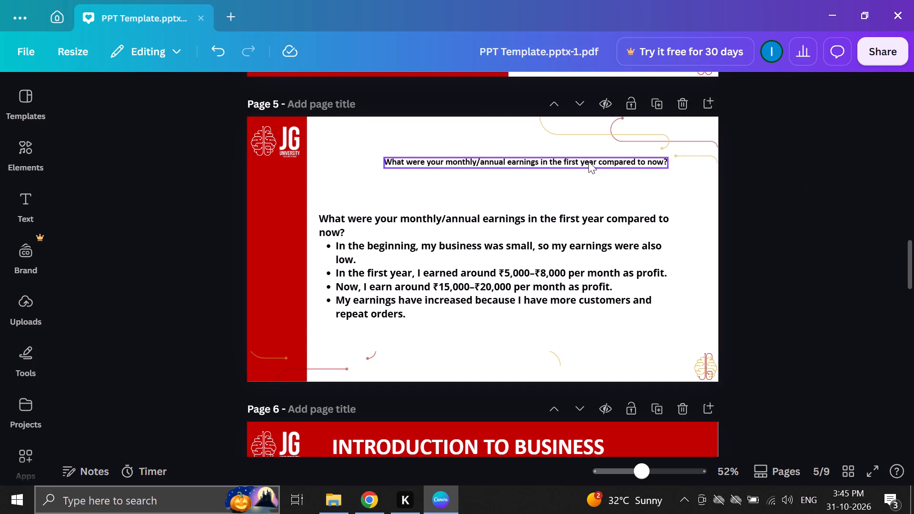
Enlarge the page 5 question heading to about size 21.8, extending it towards the red side band.
click(586, 161)
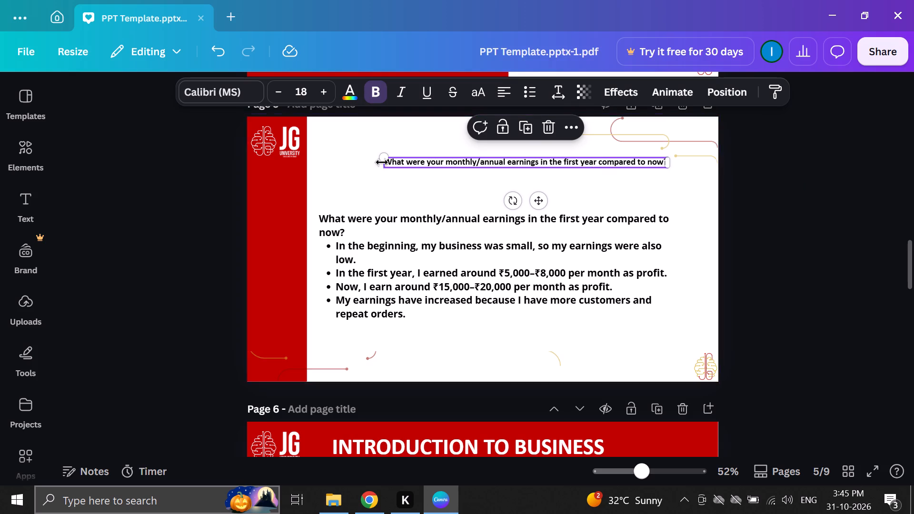
drag(374, 152, 324, 127)
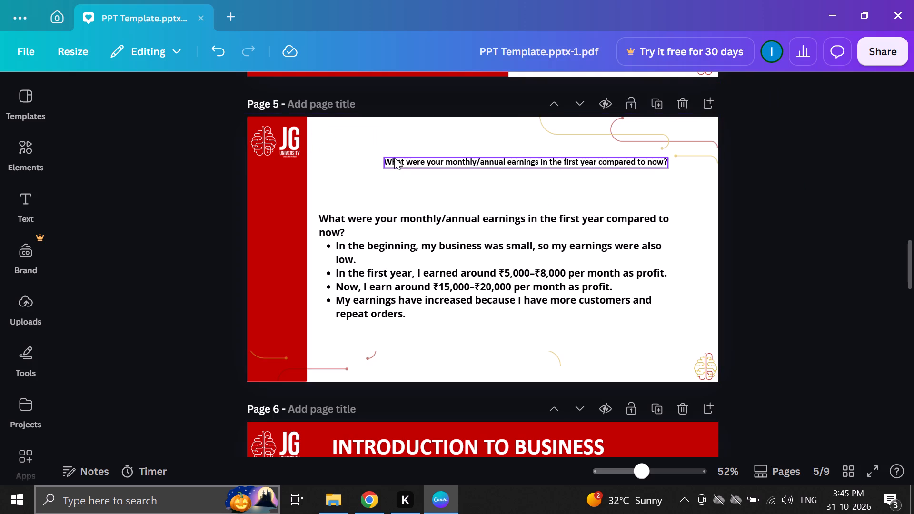
click(396, 158)
drag(383, 156, 321, 118)
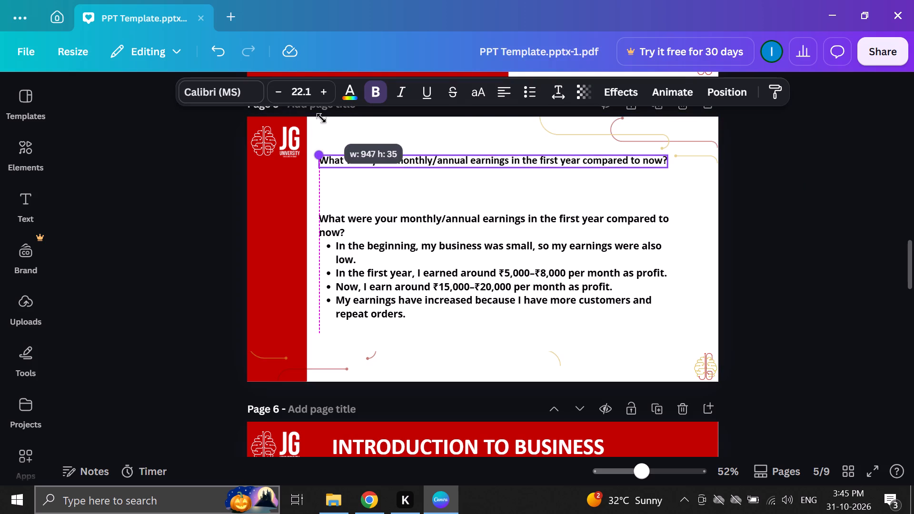
drag(321, 118, 324, 118)
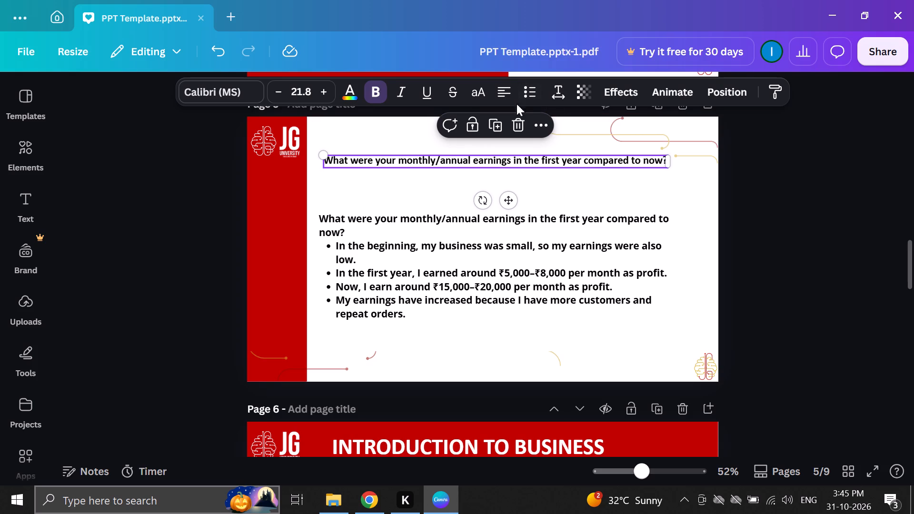
Convert the page 5 question heading to all uppercase.
click(481, 95)
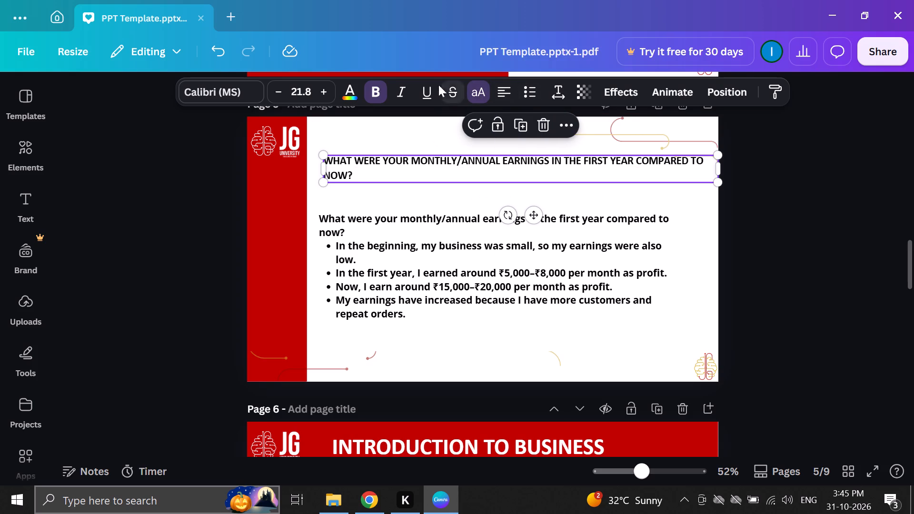
click(801, 195)
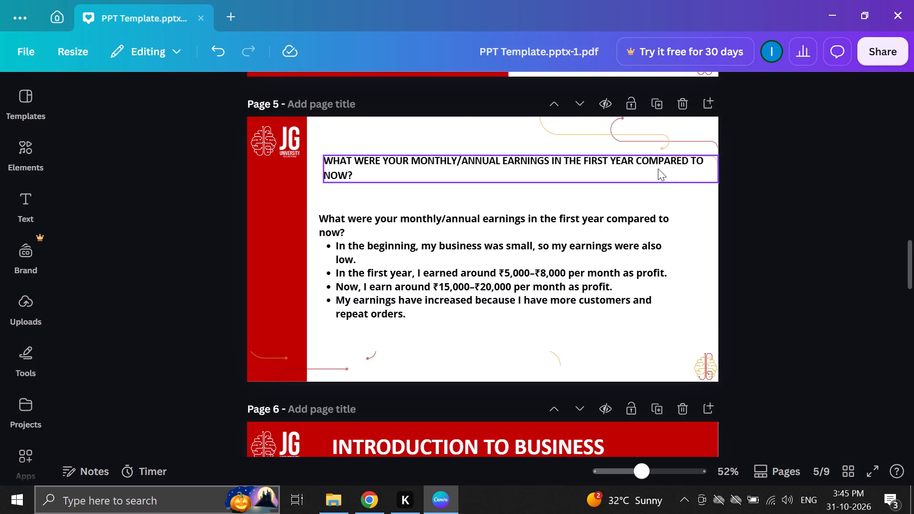
Narrow the page 5 heading box so that "COMPARED TO NOW?" wraps onto the second line.
click(655, 165)
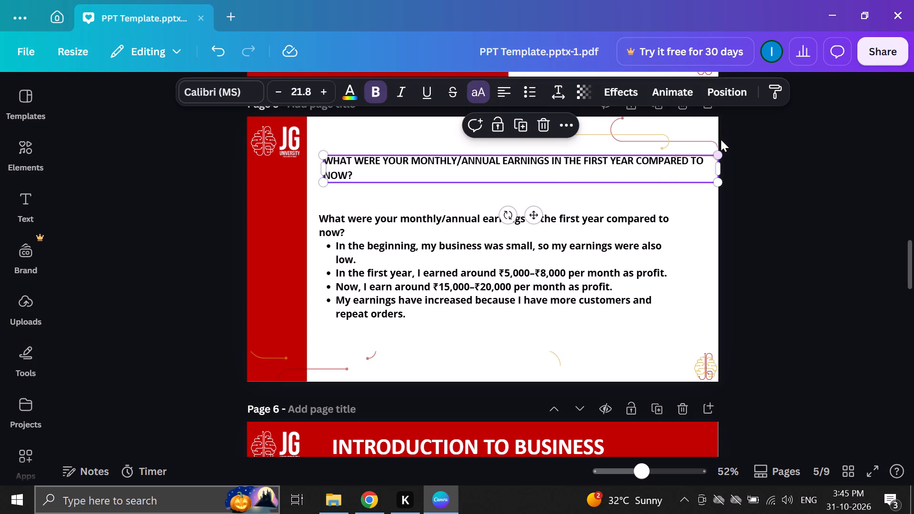
click(721, 139)
click(680, 163)
click(717, 163)
drag(717, 163, 716, 164)
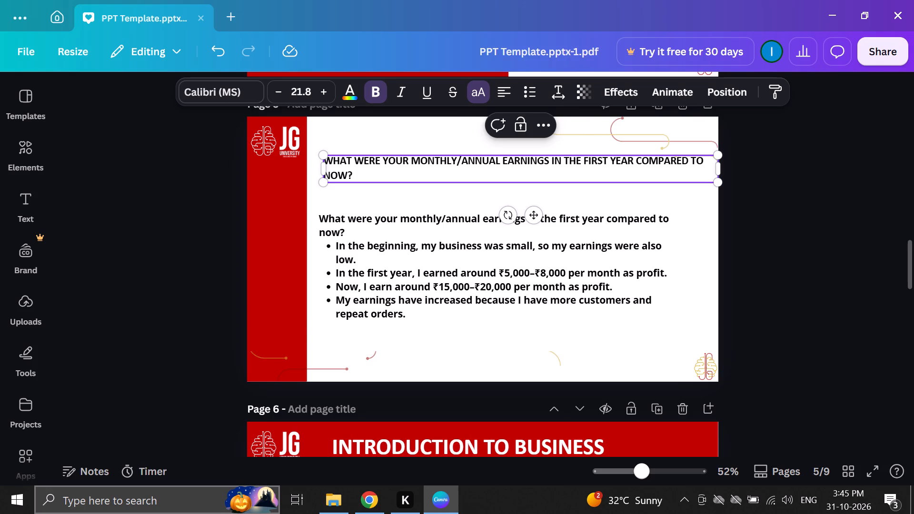
drag(716, 164, 703, 164)
drag(721, 170, 691, 173)
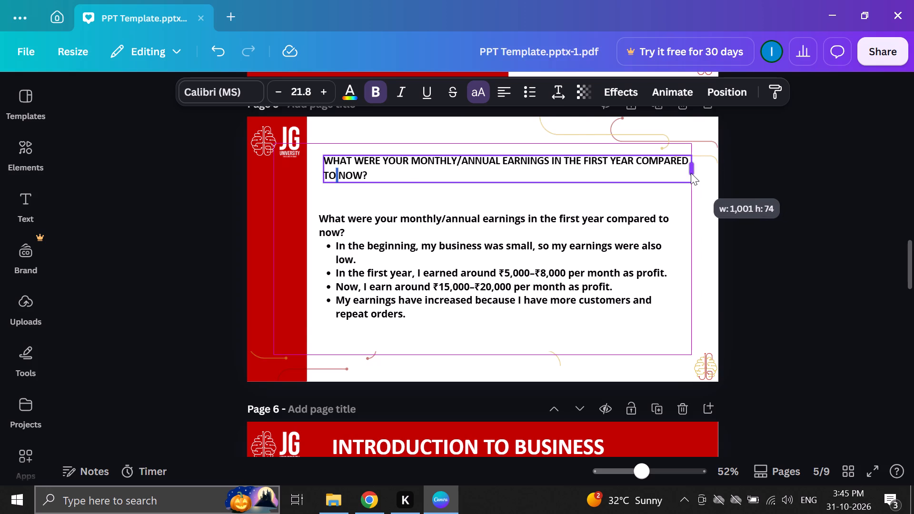
drag(691, 173, 675, 177)
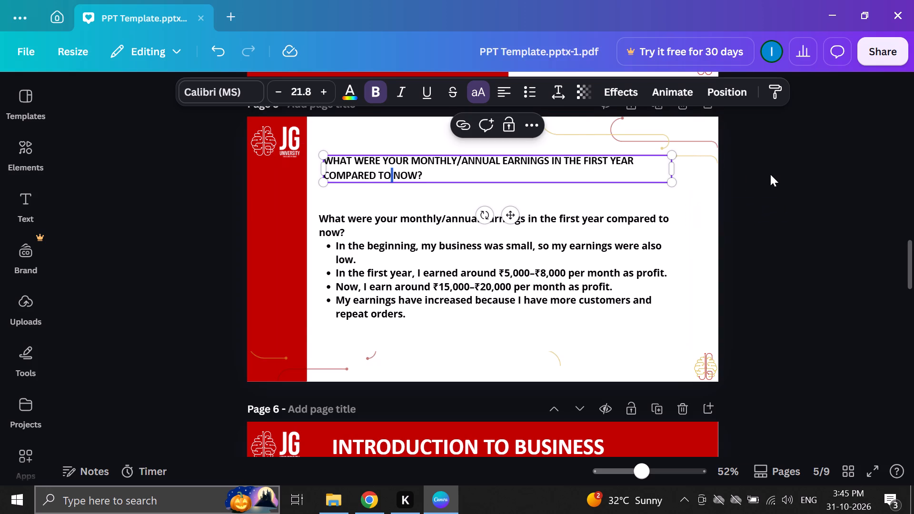
click(775, 174)
Enlarge the page 5 heading to about size 23.3 and align its left edge with the interview text below.
click(431, 173)
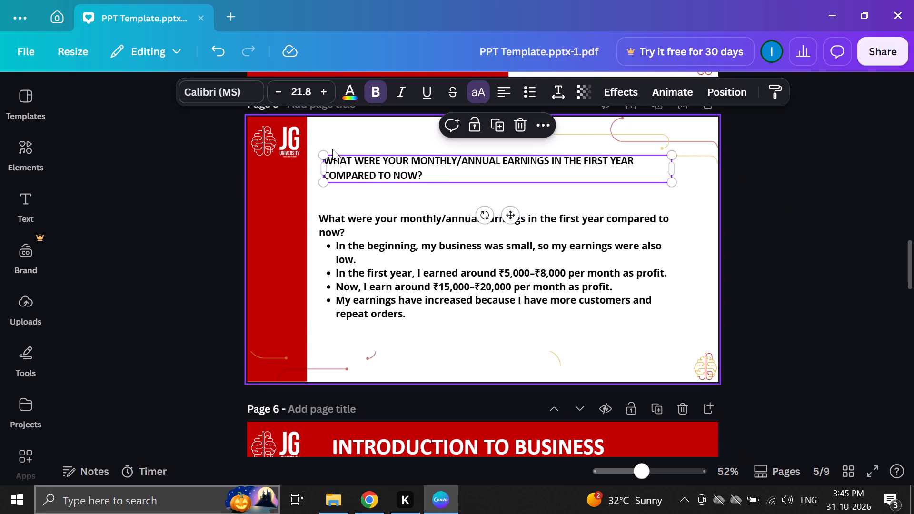
drag(322, 156, 307, 144)
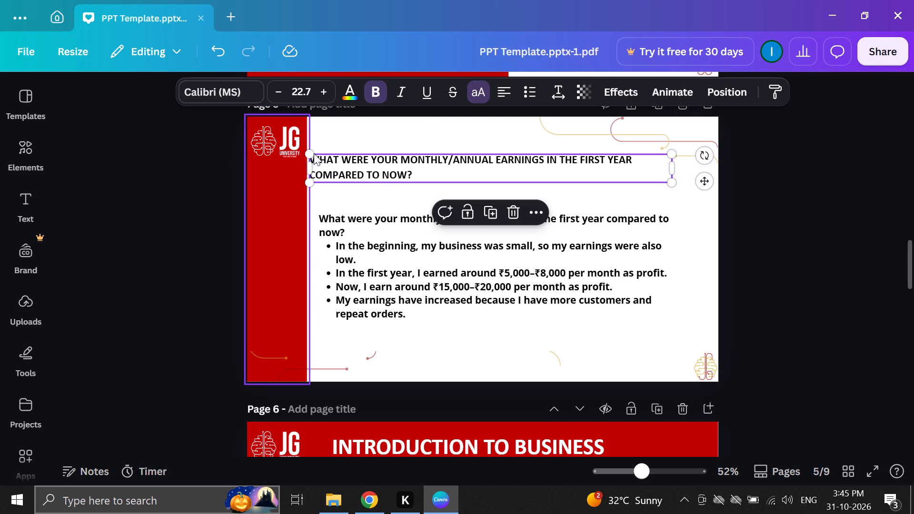
drag(313, 182, 313, 200)
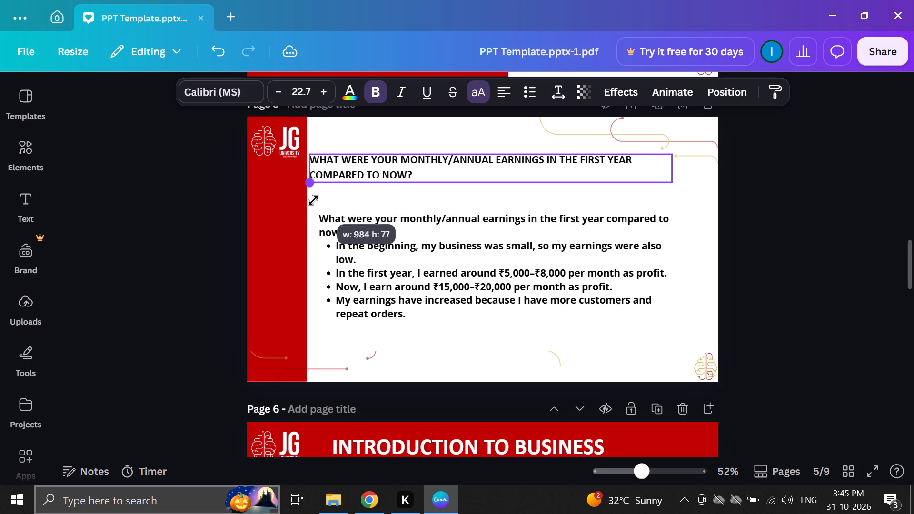
drag(313, 200, 304, 212)
drag(426, 168, 437, 165)
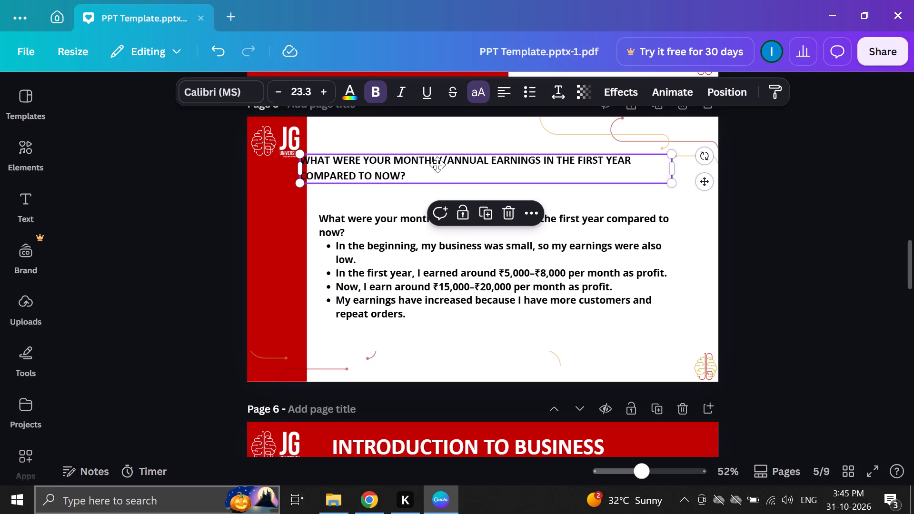
drag(437, 165, 445, 169)
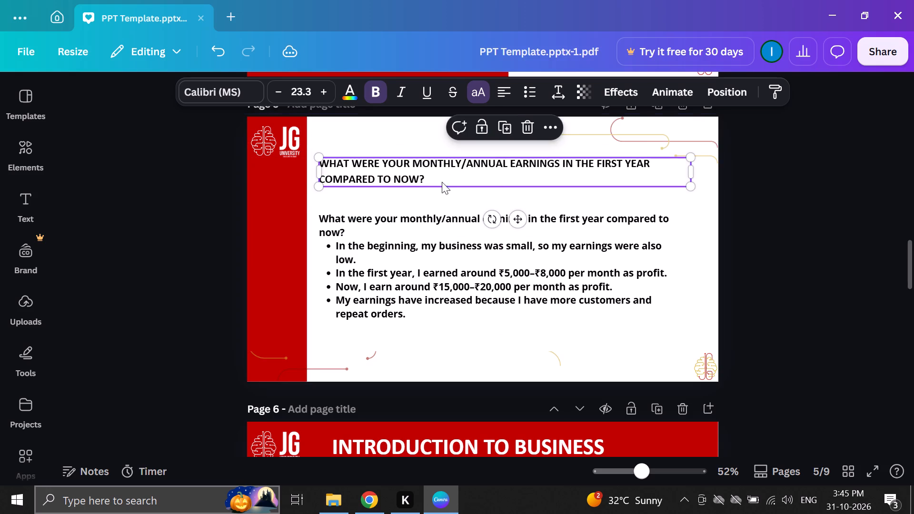
Delete the duplicate earnings question above the bullet points in the page 5 interview text box.
click(417, 237)
click(417, 234)
key(BackSpace)
key(BackSpace)
key(BackSpace)
key(BackSpace)
key(BackSpace)
key(BackSpace)
key(BackSpace)
key(BackSpace)
key(BackSpace)
key(BackSpace)
key(BackSpace)
key(BackSpace)
key(BackSpace)
key(BackSpace)
key(BackSpace)
key(BackSpace)
key(BackSpace)
key(BackSpace)
key(BackSpace)
key(BackSpace)
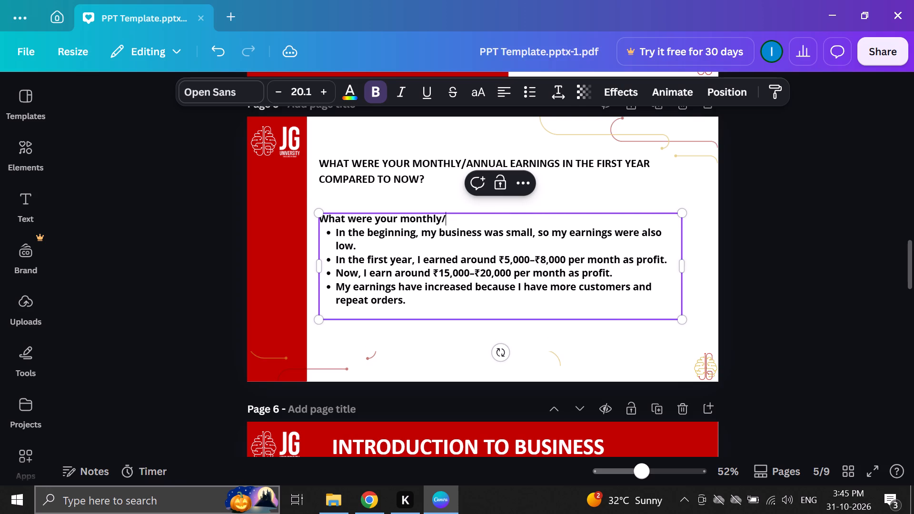
Insert a blank, unbulleted line between each of the four earnings bullet points on page 5.
key(Down)
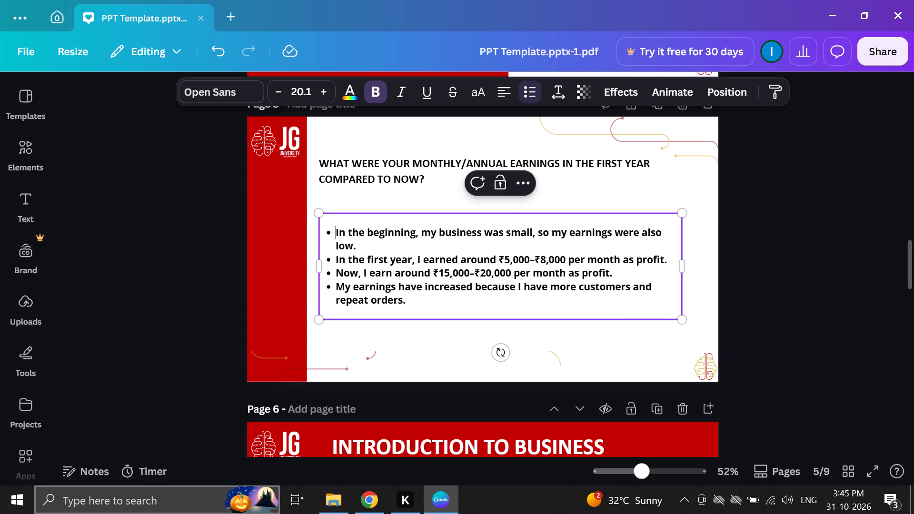
key(Down)
key(Right)
key(Right)
key(Right)
key(Right)
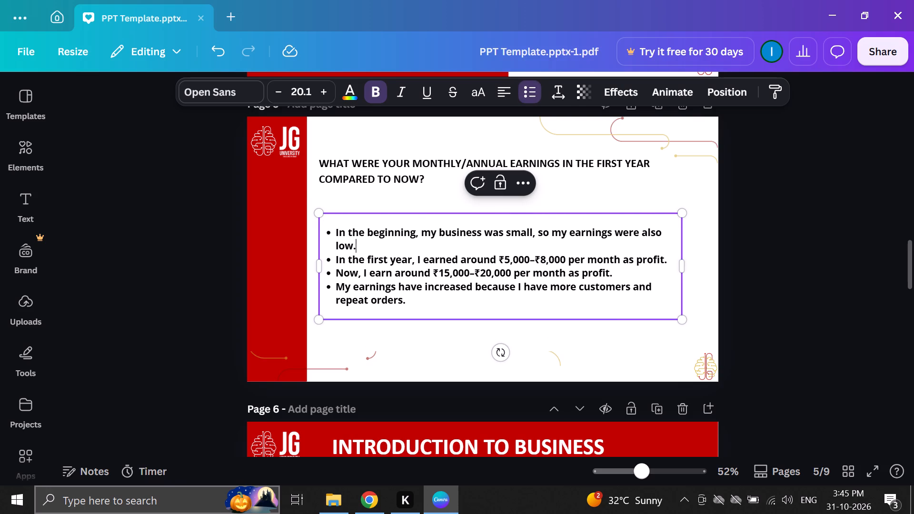
key(Return)
key(BackSpace)
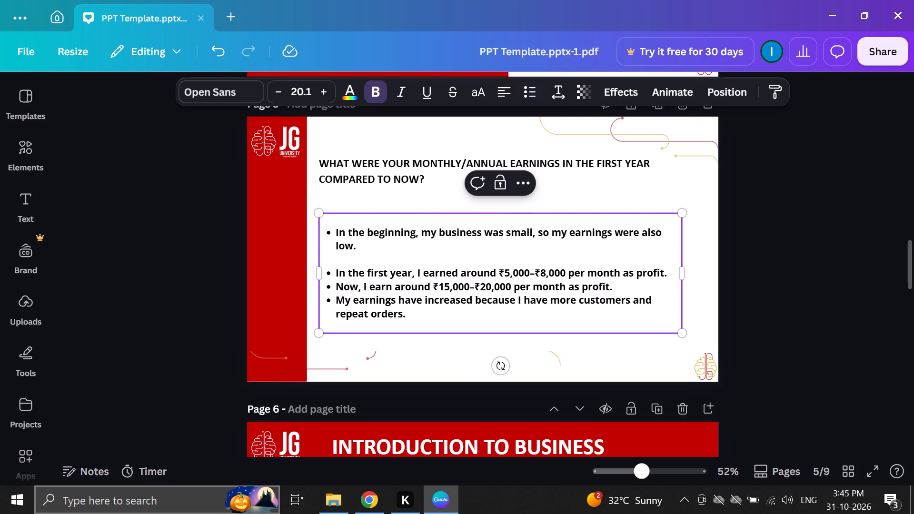
key(Down)
key(Left)
key(Down)
key(Down)
key(Left)
key(Left)
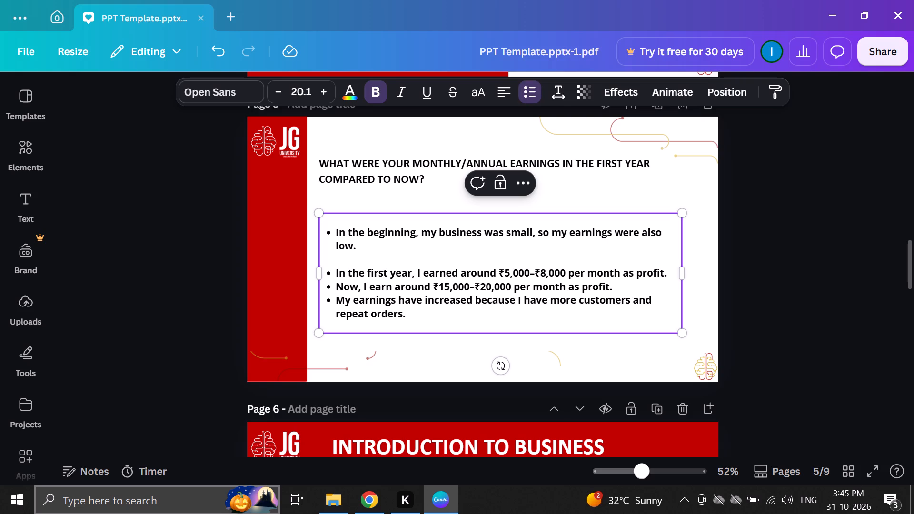
key(Right)
key(Return)
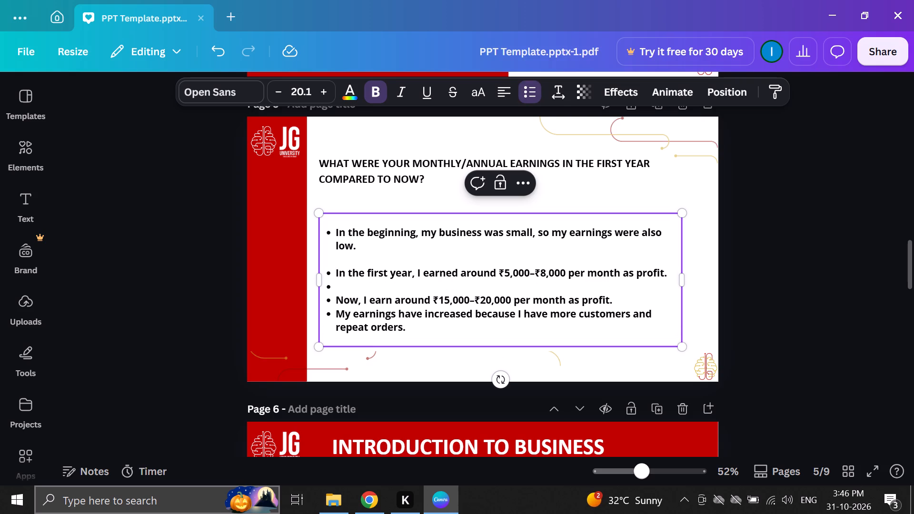
key(BackSpace)
key(Down)
key(Down)
key(Left)
key(Left)
key(Right)
key(Return)
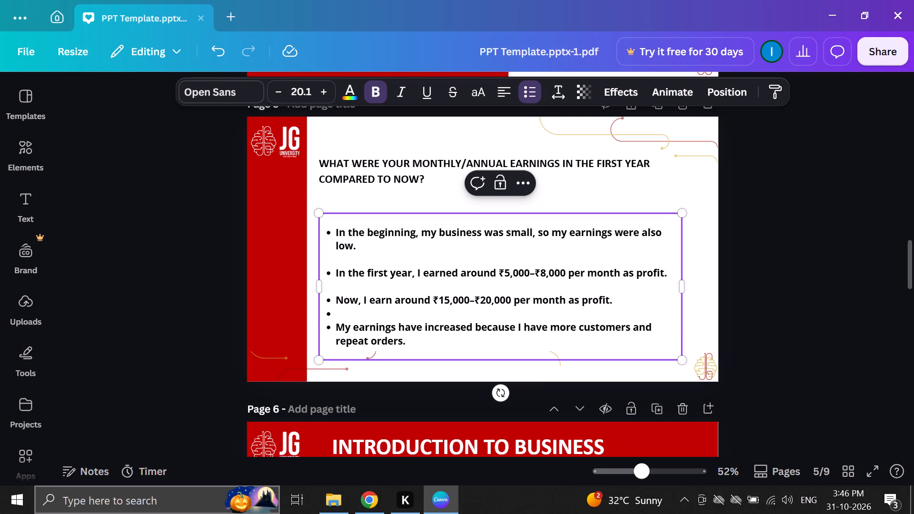
key(BackSpace)
click(804, 202)
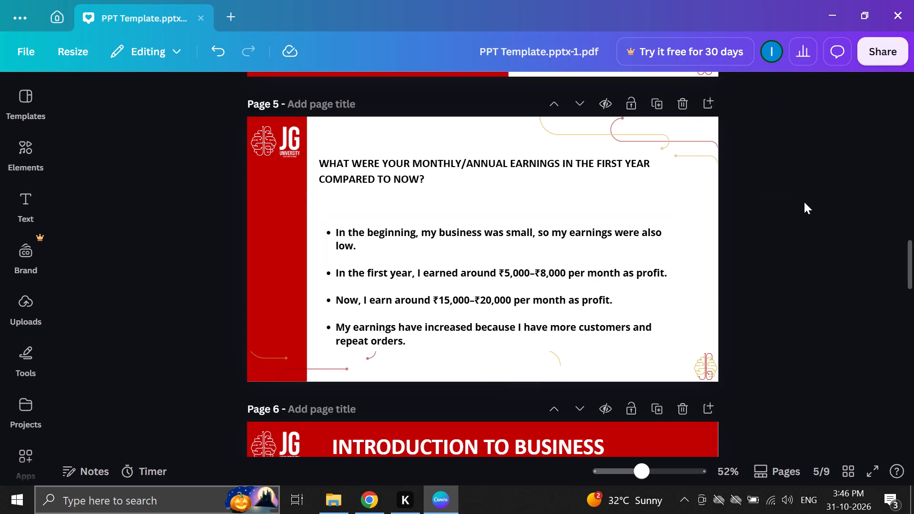
Move the bulleted answer box on page 5 slightly up towards the heading, keeping their left edges aligned.
drag(566, 244, 566, 231)
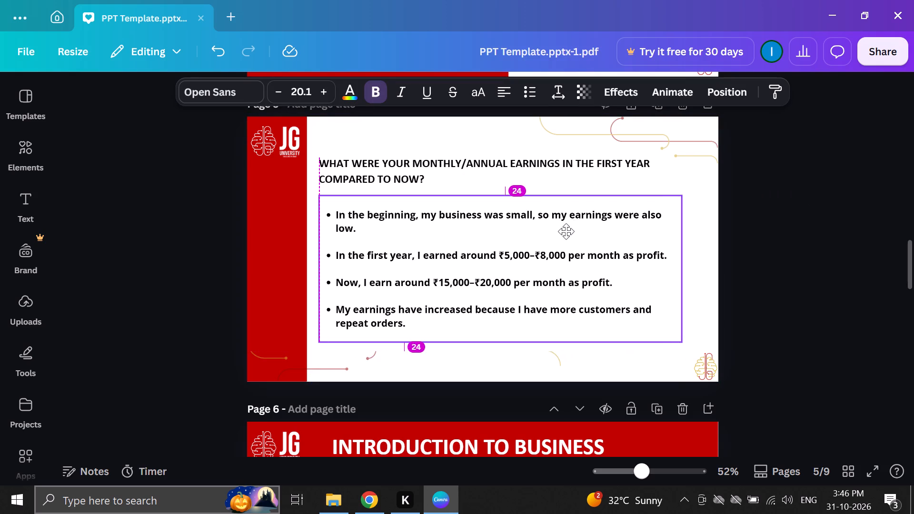
drag(566, 231, 565, 233)
click(834, 227)
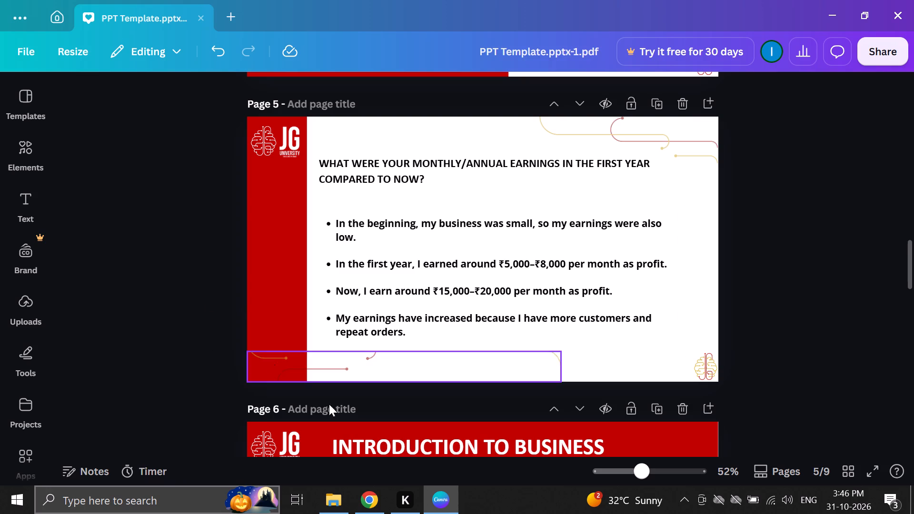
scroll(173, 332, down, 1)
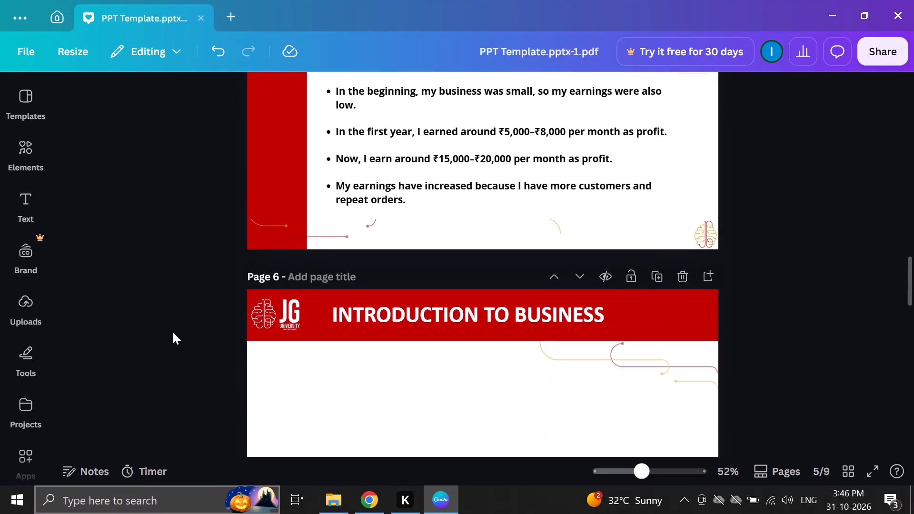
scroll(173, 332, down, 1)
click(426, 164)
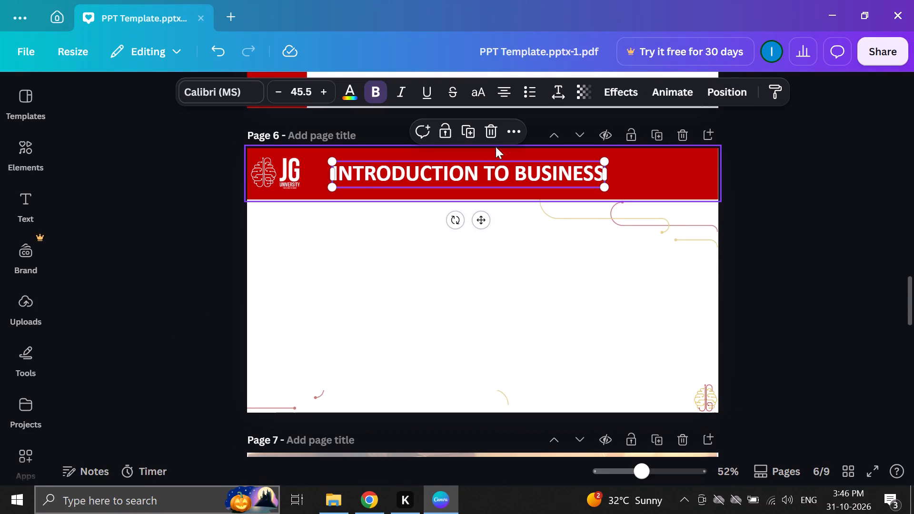
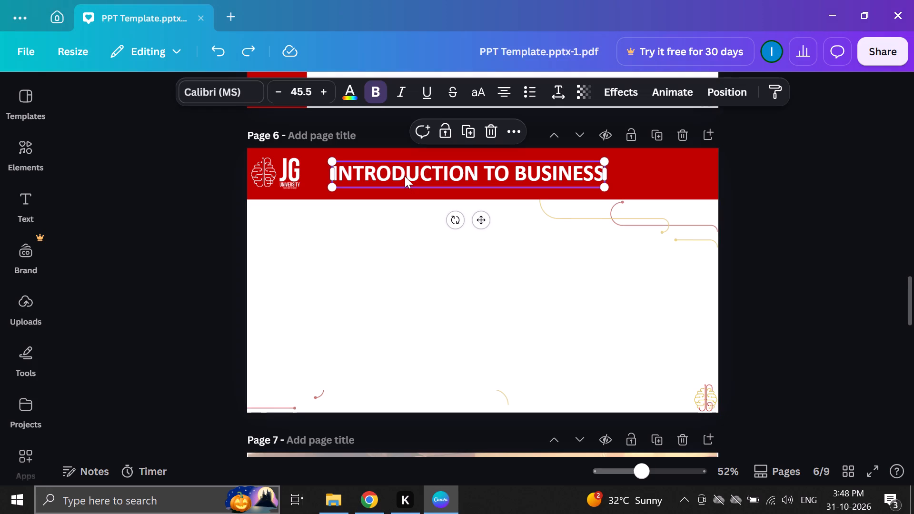
click(492, 128)
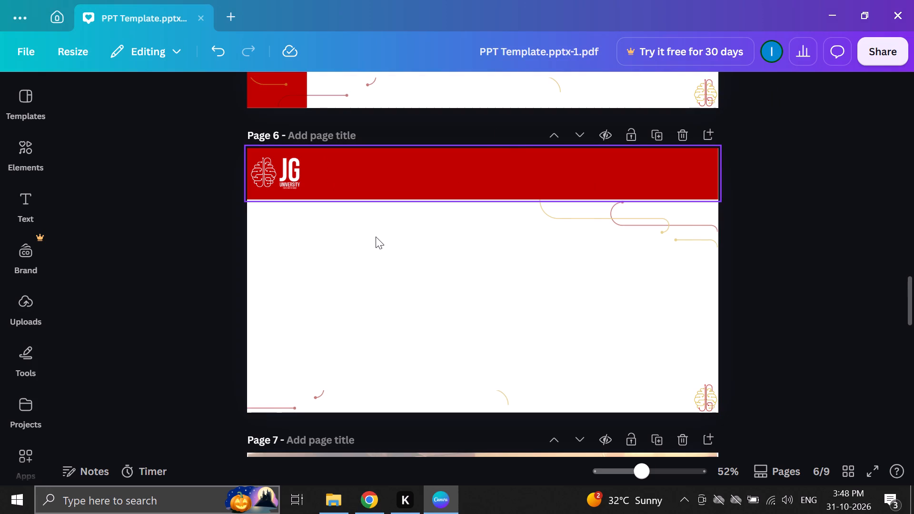
Paste the copied earnings question and answers onto page 6, widening the text box and scaling its text down to about size 21.
key(ctrl+v)
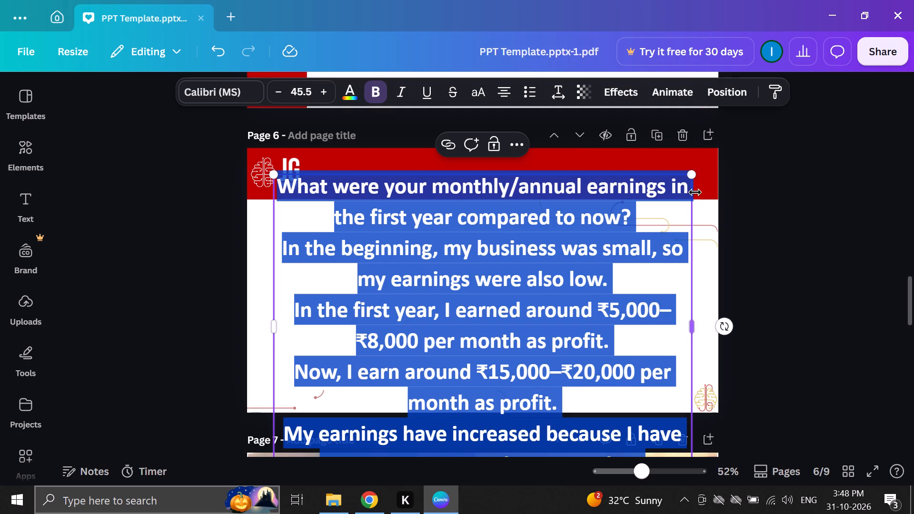
drag(693, 173, 567, 312)
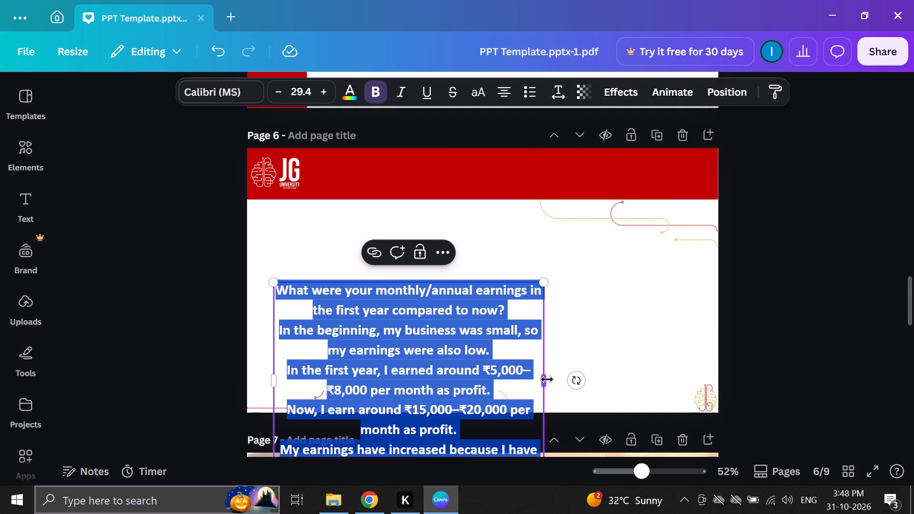
click(539, 391)
drag(547, 376, 633, 354)
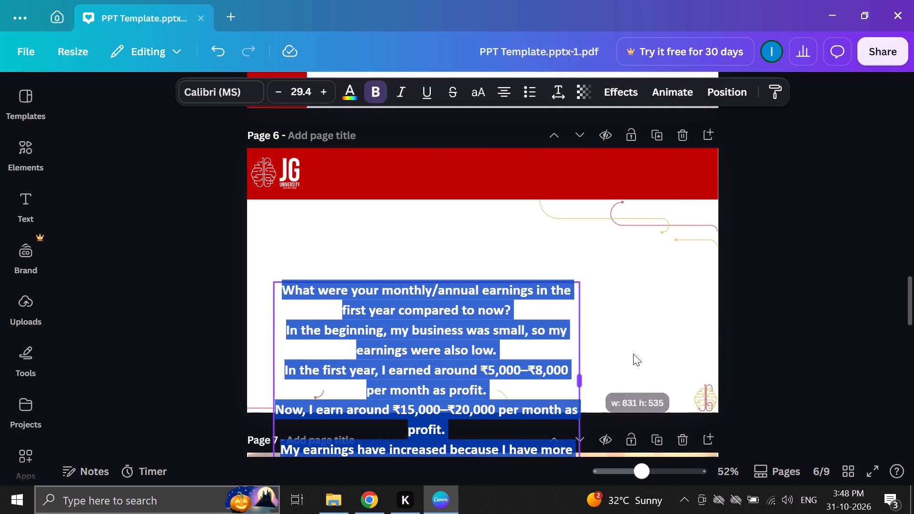
drag(633, 354, 669, 341)
drag(664, 279, 584, 372)
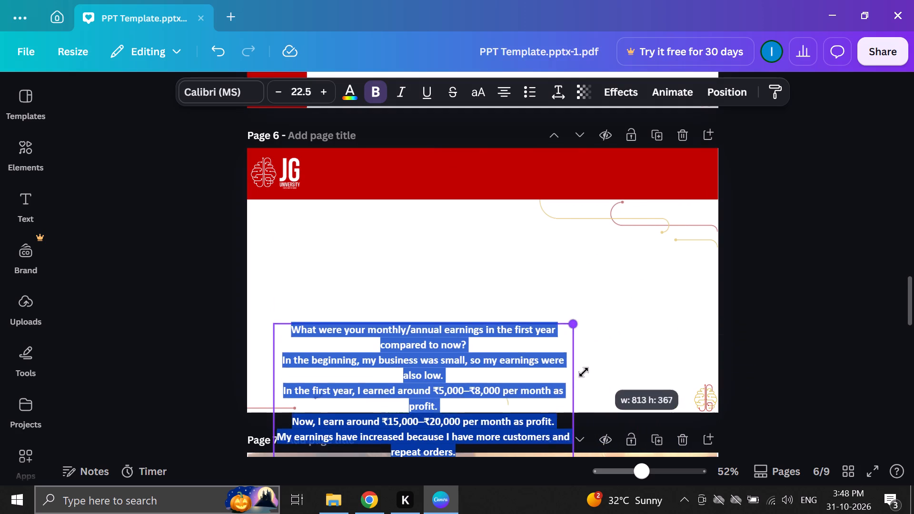
drag(584, 372, 576, 376)
click(520, 353)
click(867, 240)
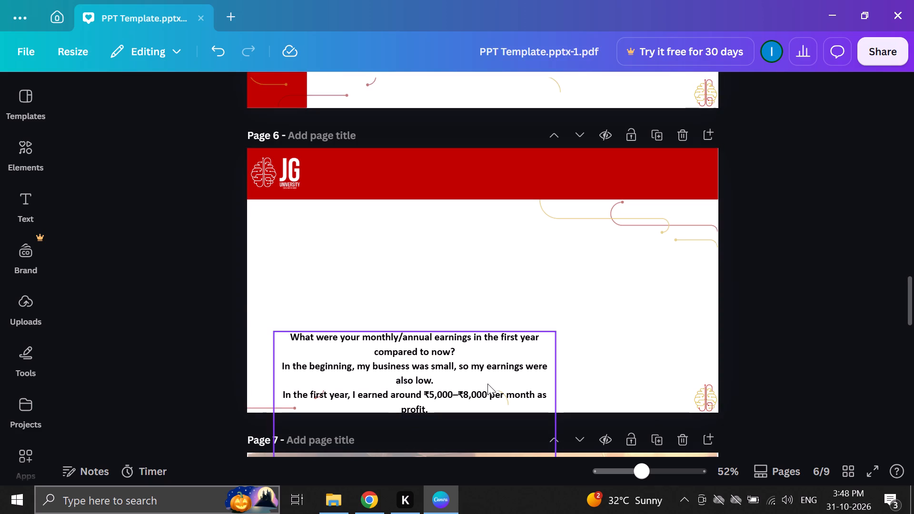
Move the earnings text box up beneath page 6's red banner, near the page's left edge, and scale its text to size 14.1.
drag(487, 384, 468, 259)
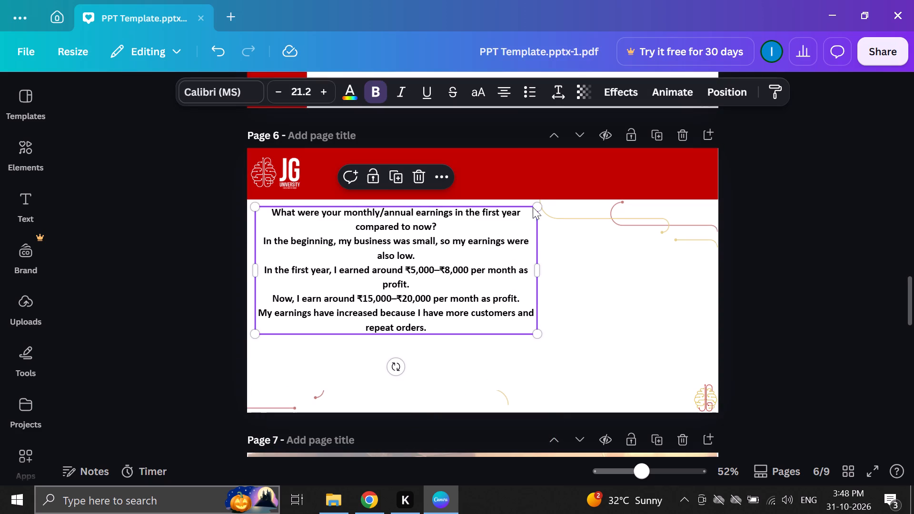
drag(537, 207, 451, 269)
drag(379, 279, 376, 251)
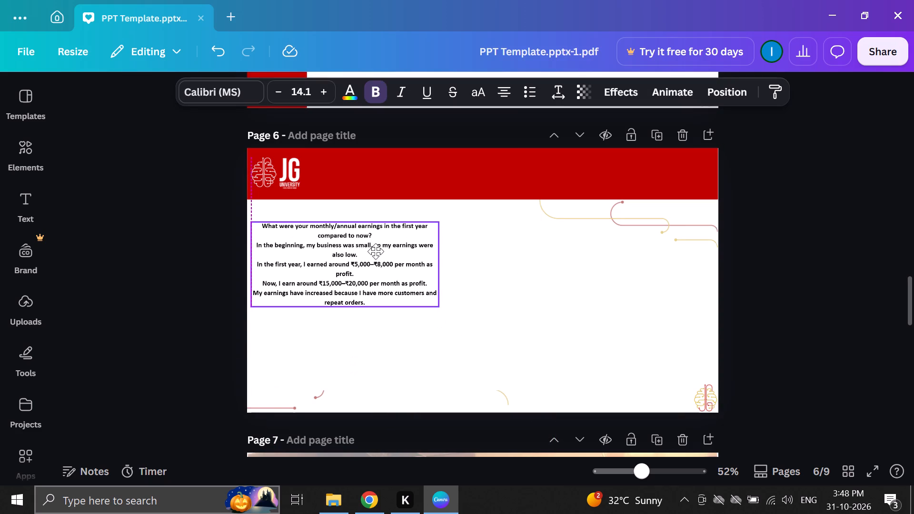
drag(376, 251, 376, 247)
Widen the earnings text box on page 6 until the question and each answer fit on a single line.
click(427, 249)
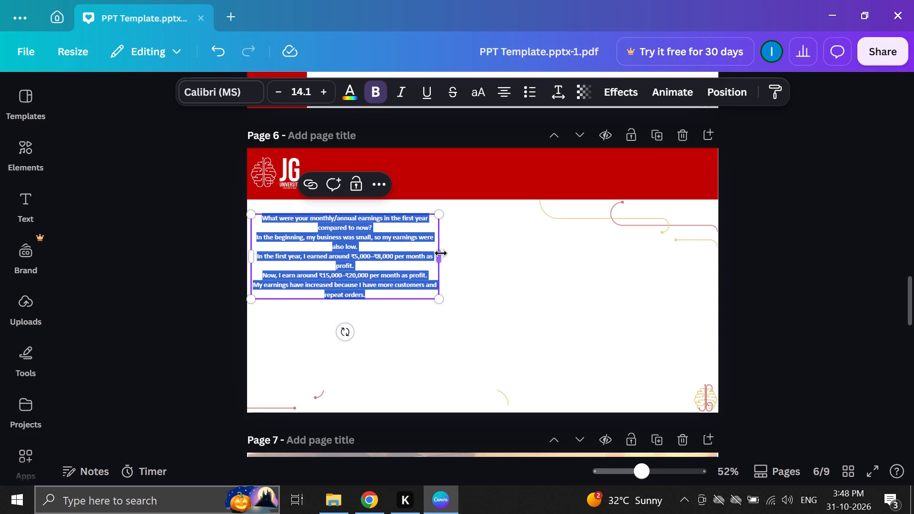
drag(445, 255, 612, 252)
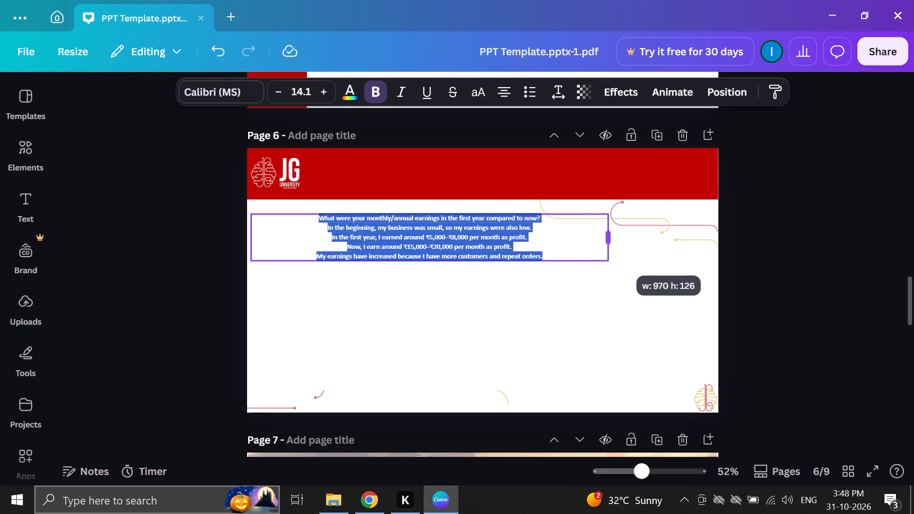
drag(612, 252, 609, 254)
click(795, 202)
Left-align the earnings text on page 6 and shift its box slightly down and away from the page's left edge.
click(415, 232)
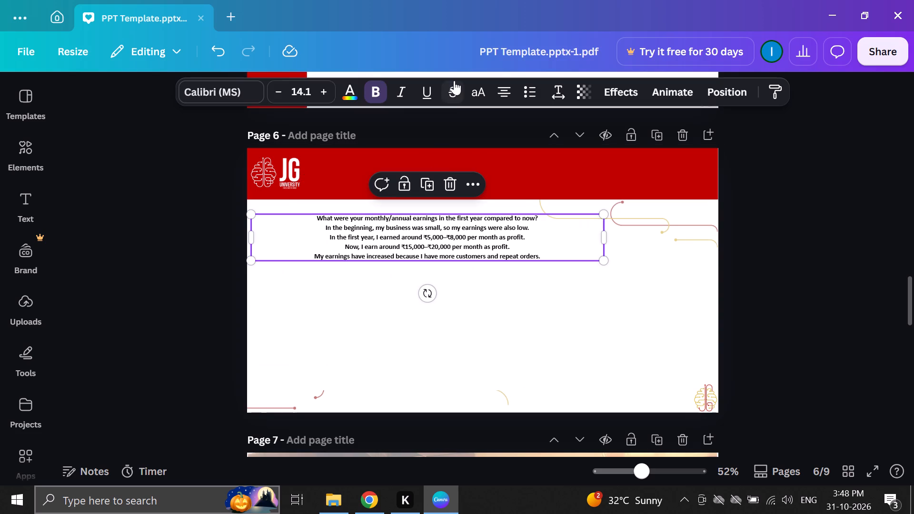
click(505, 86)
click(138, 288)
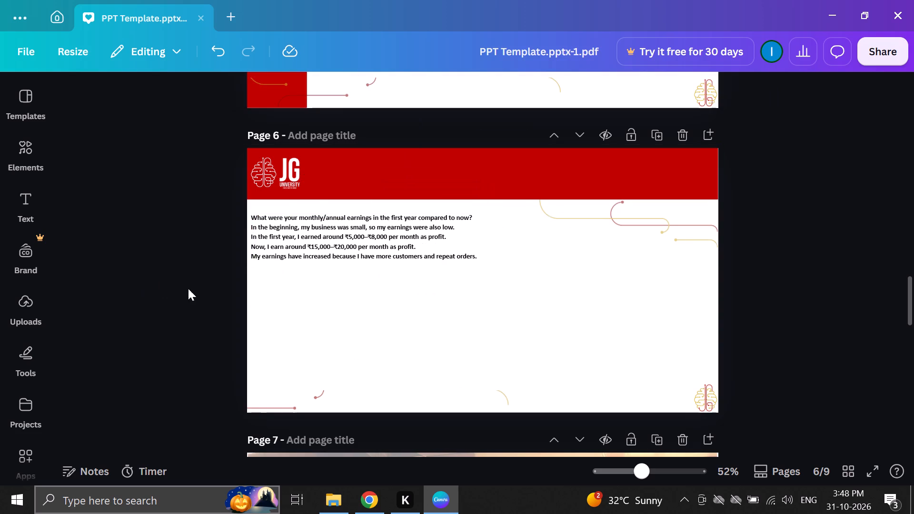
drag(389, 232, 397, 241)
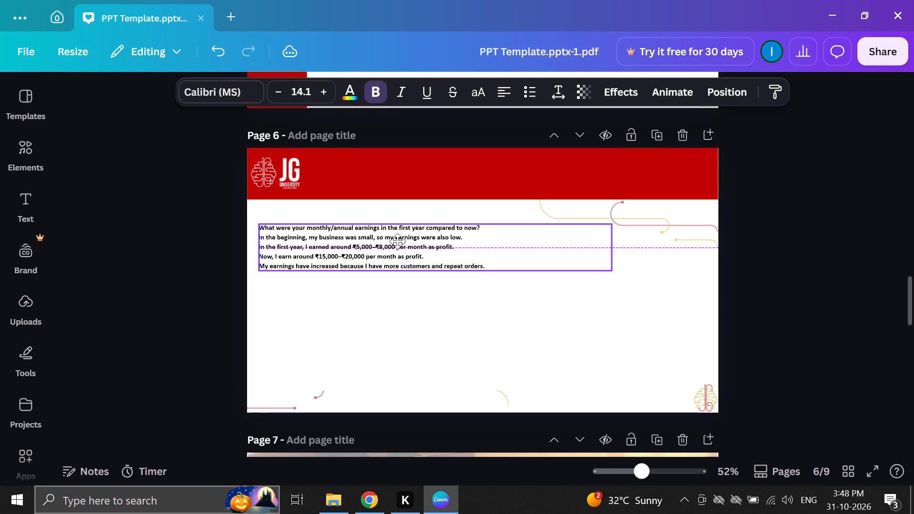
drag(397, 241, 396, 243)
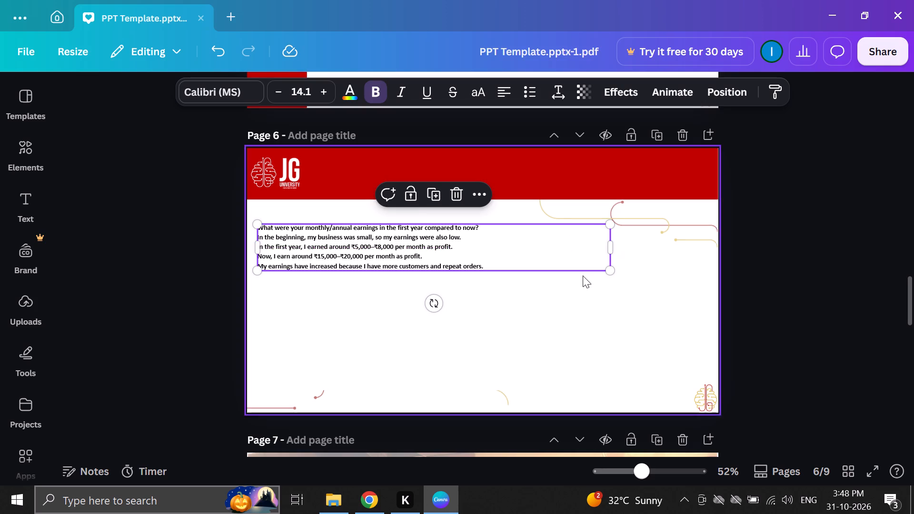
Insert a blank line between the earnings question and its first answer on page 6.
click(490, 227)
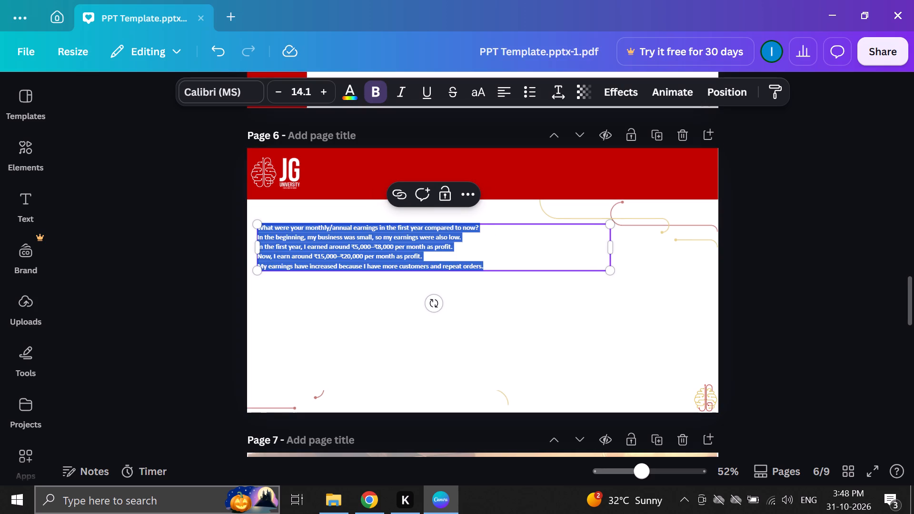
click(491, 234)
click(492, 229)
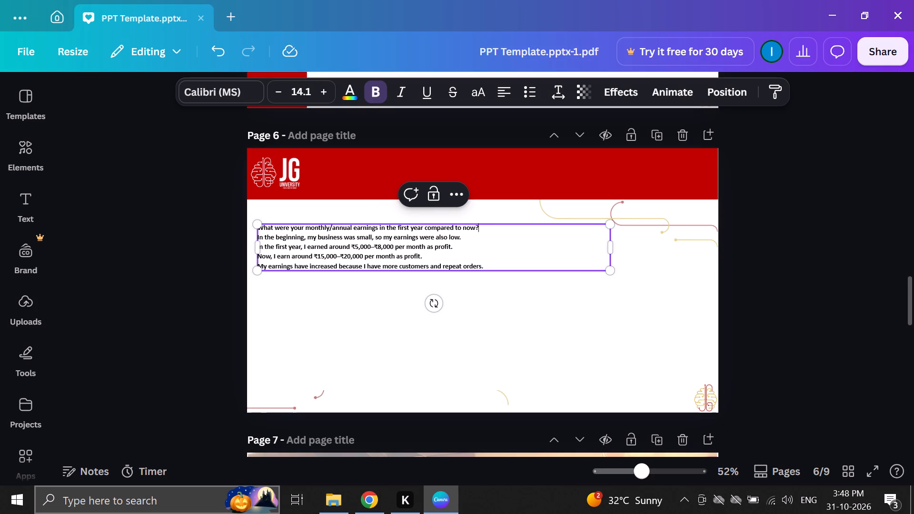
key(Return)
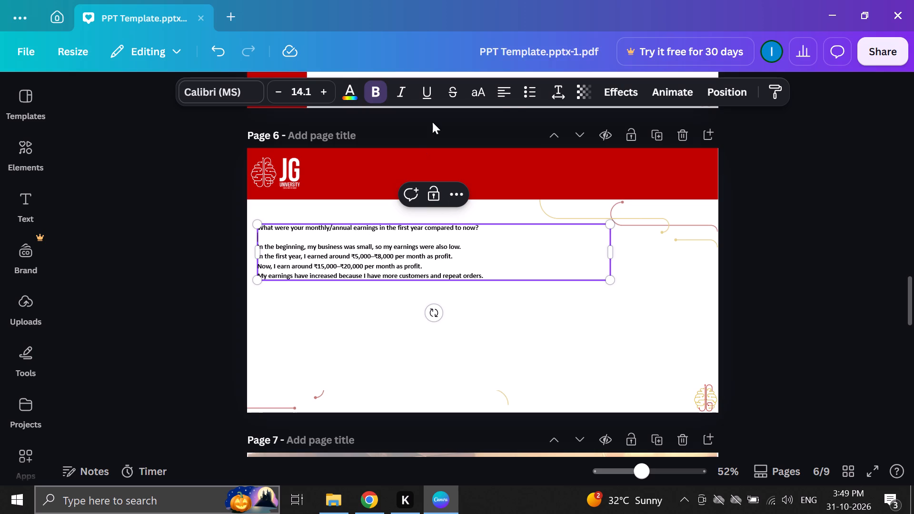
Format the four earnings answers on page 6 as a bulleted list, leaving the question and the blank line unbulleted.
click(526, 90)
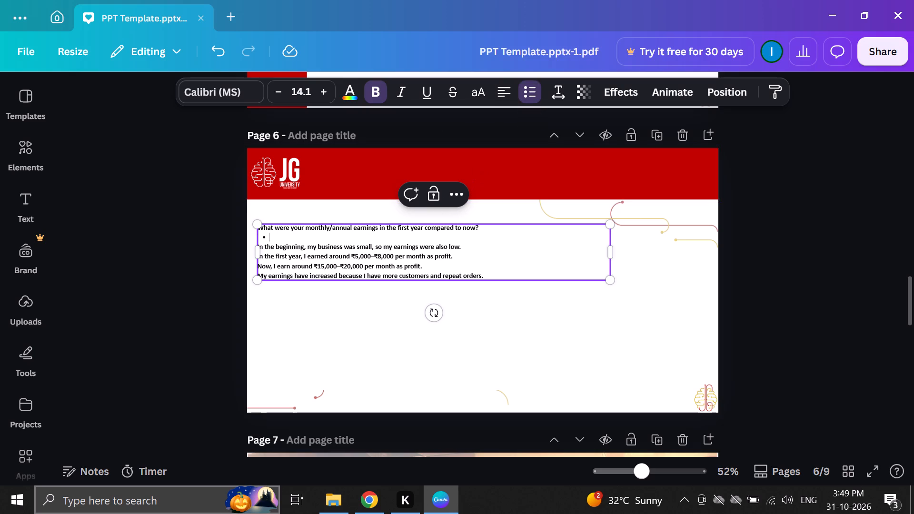
key(BackSpace)
key(ctrl+a)
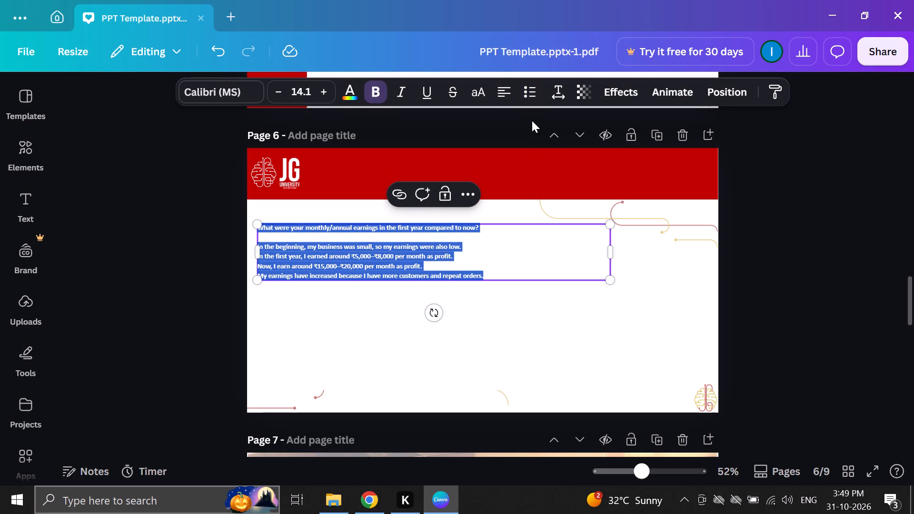
click(530, 84)
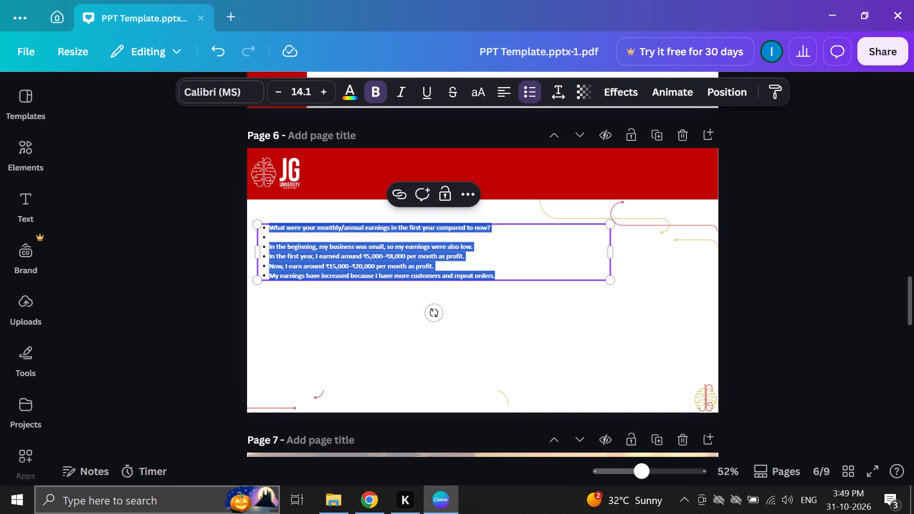
click(278, 246)
click(279, 236)
key(BackSpace)
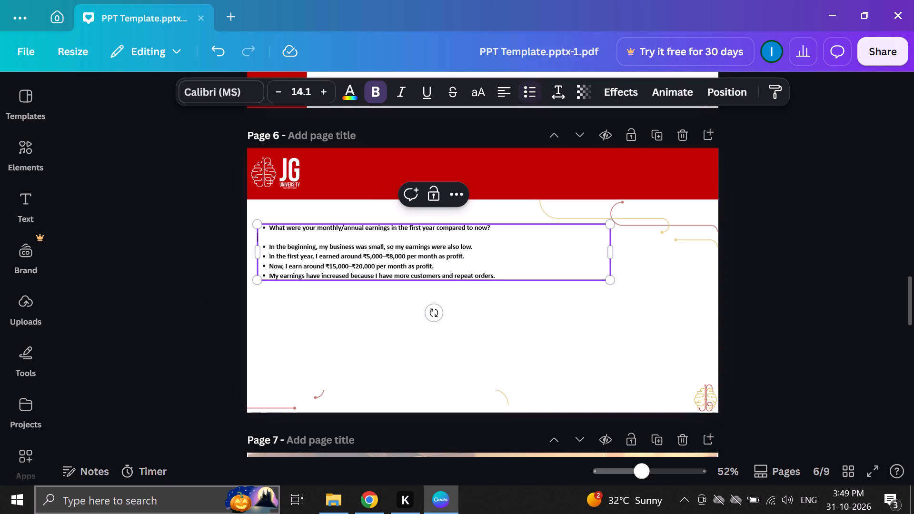
key(Up)
key(BackSpace)
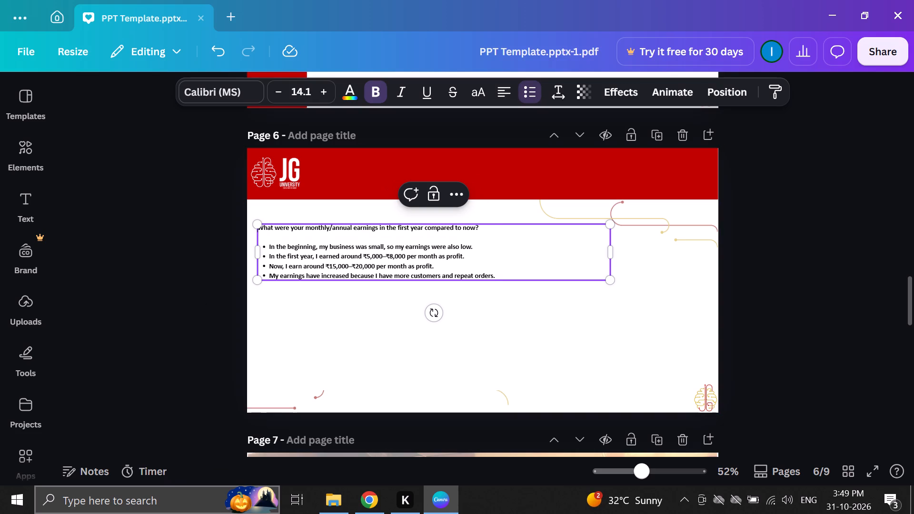
Indent the earnings question on page 6 with leading spaces so it starts further in than the bulleted answers.
key(space)
key(space)
key(space)
key(space)
key(space)
key(space)
key(space)
key(space)
key(space)
key(space)
key(space)
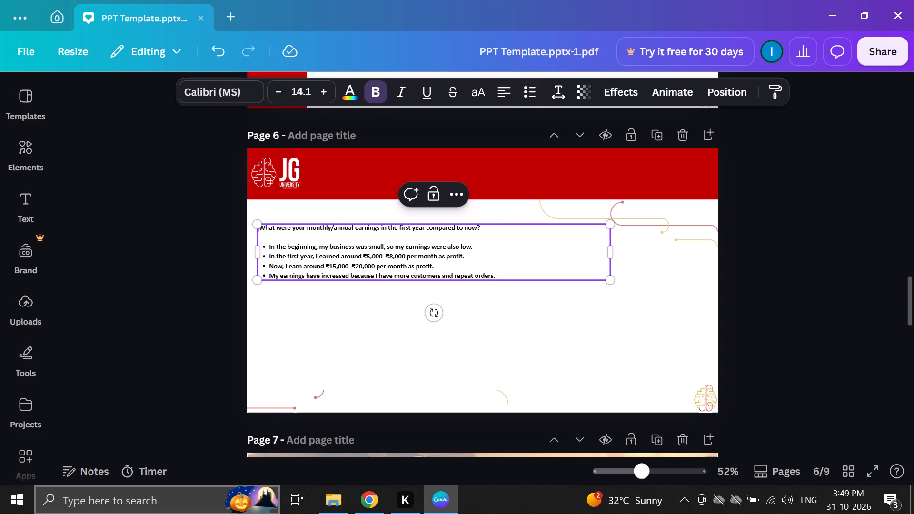
key(space)
key(space)
key(space)
key(space)
key(space)
key(space)
key(space)
key(space)
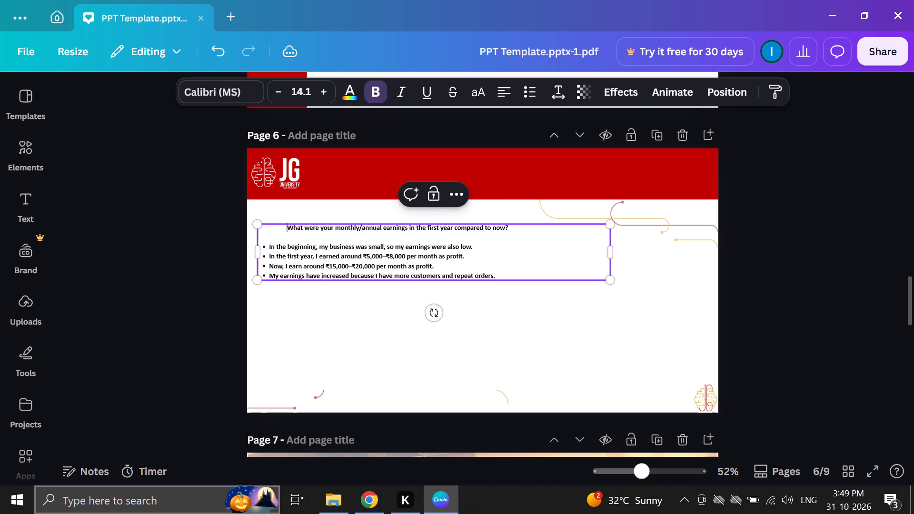
click(70, 240)
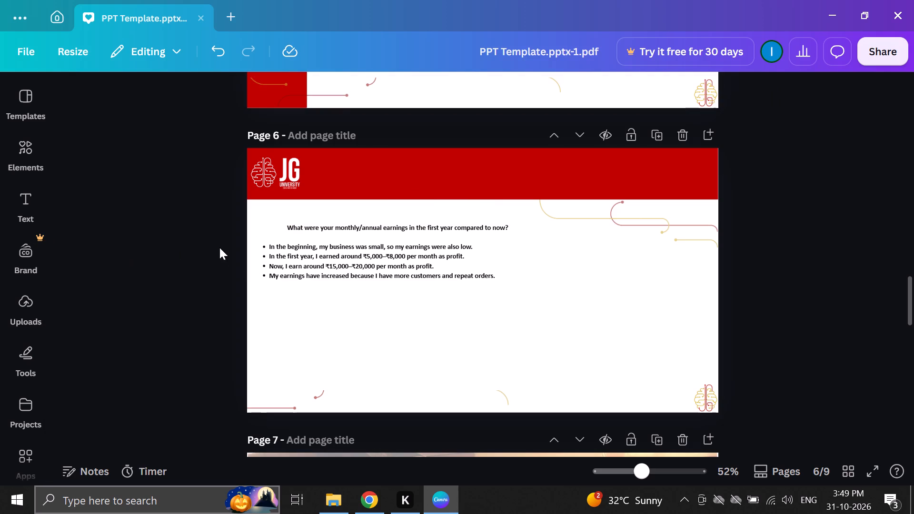
Enlarge the earnings text on page 6 to about size 15.9 and align its box with the page's left edge, just below the red header.
drag(309, 266, 311, 257)
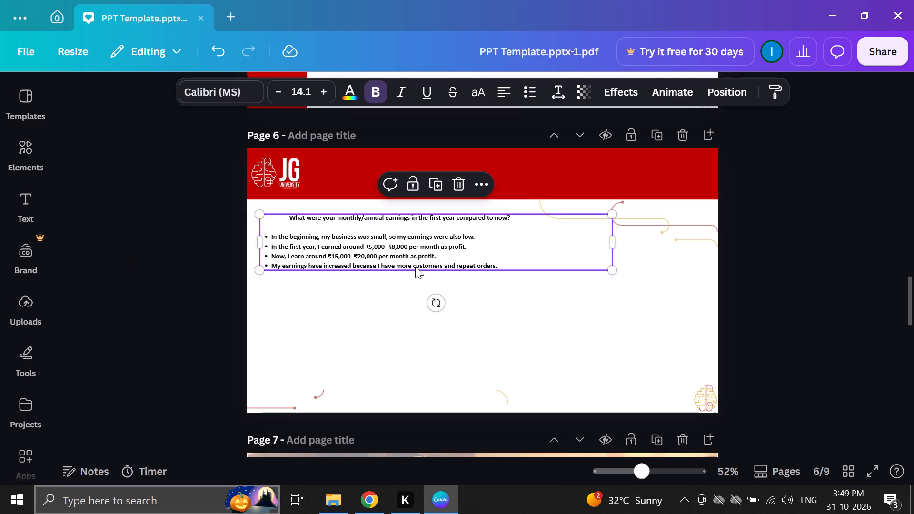
drag(614, 270, 658, 285)
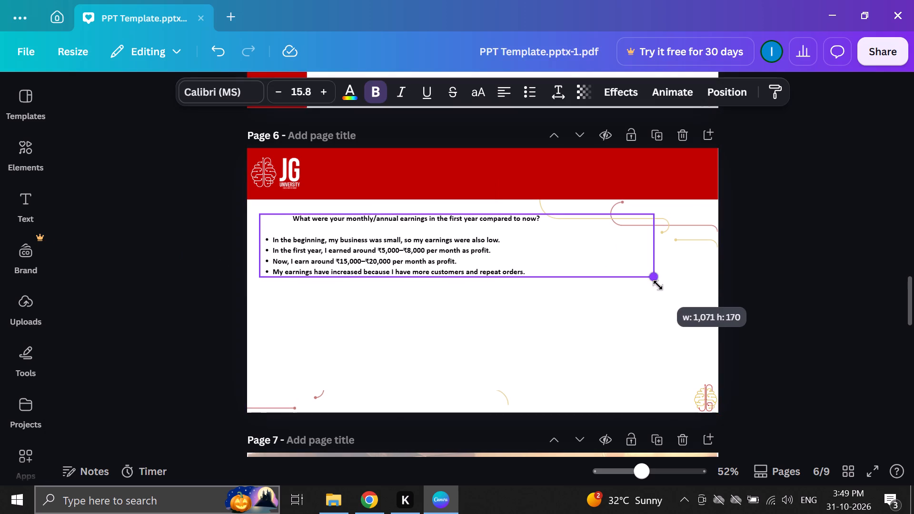
drag(658, 285, 657, 286)
drag(583, 254, 569, 256)
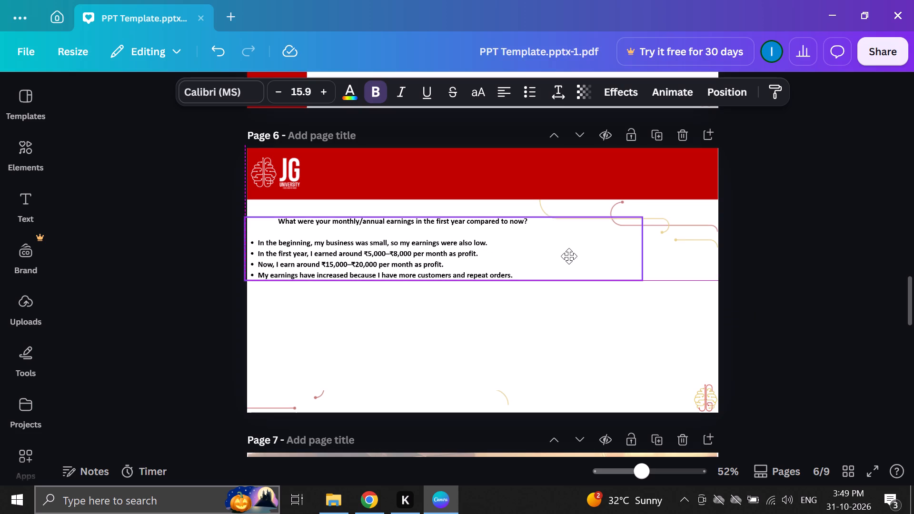
drag(569, 256, 570, 255)
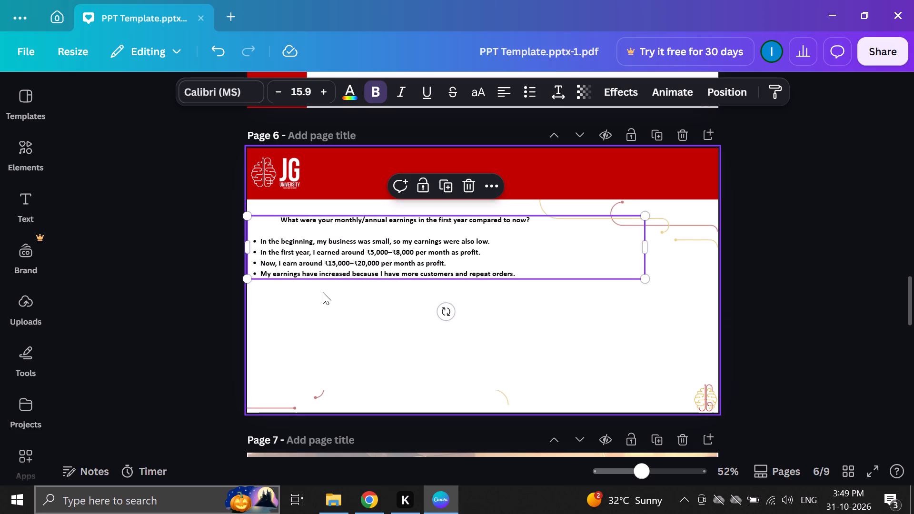
drag(388, 248, 388, 240)
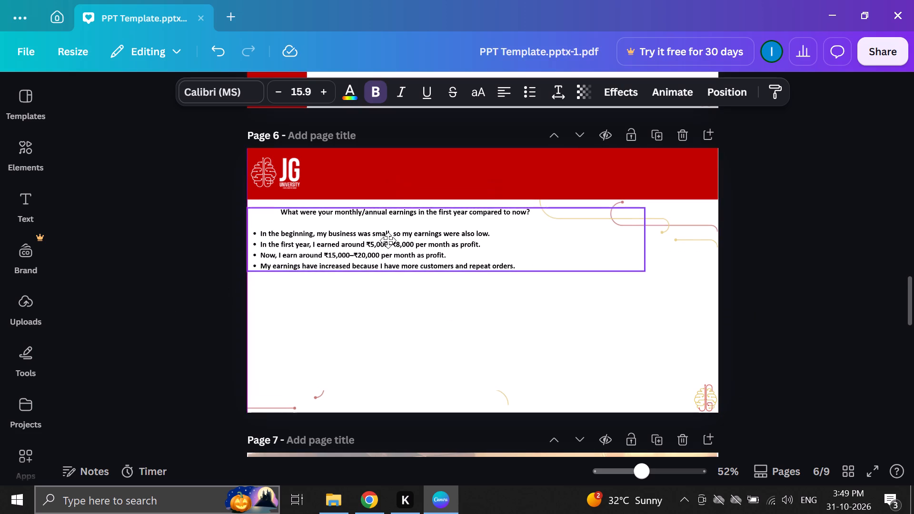
drag(388, 240, 388, 241)
drag(388, 241, 388, 240)
click(140, 270)
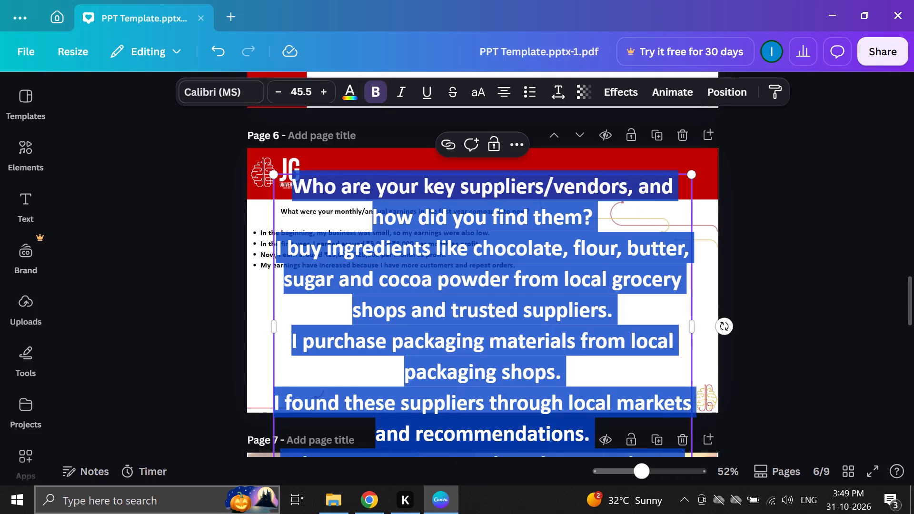
Shrink the pasted suppliers text to about size 15.3, widen its box and place it below the earnings answers, toward the page's right side.
drag(694, 174, 615, 257)
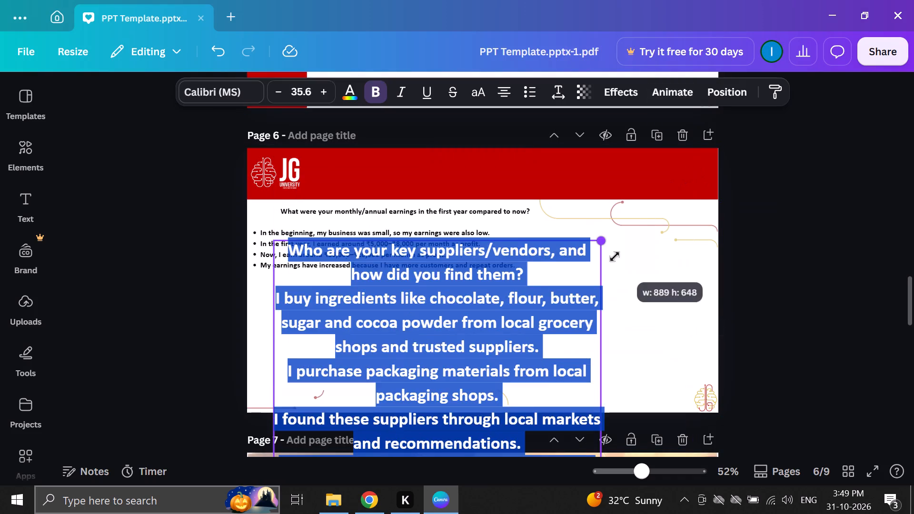
drag(615, 257, 490, 352)
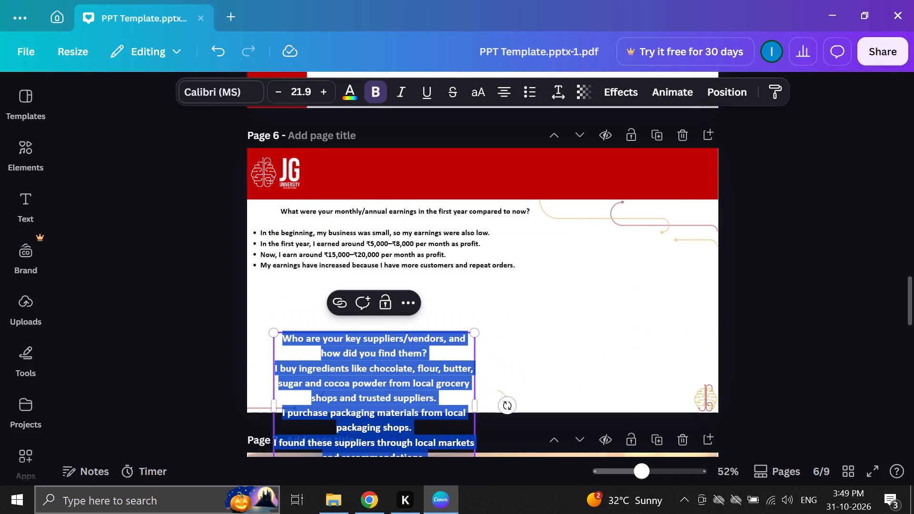
click(259, 339)
double_click(318, 365)
drag(328, 357, 366, 341)
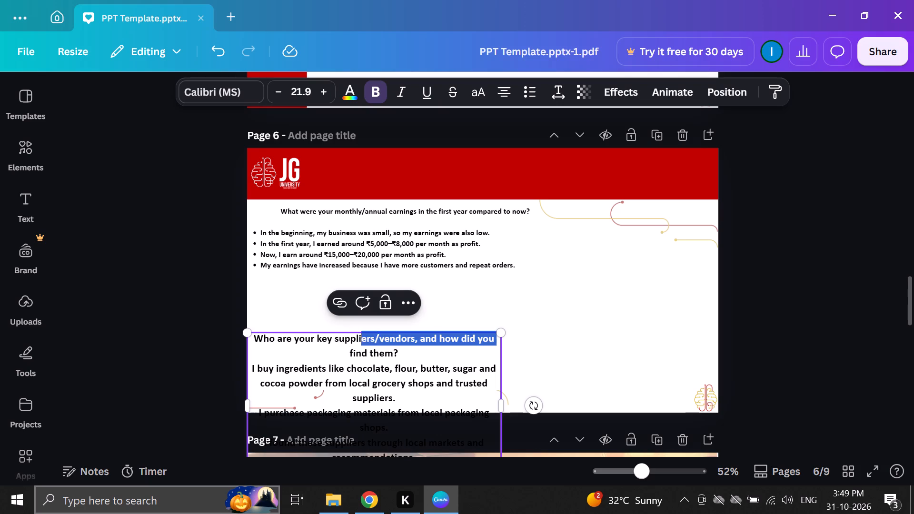
drag(366, 341, 384, 334)
click(164, 353)
drag(301, 363, 418, 303)
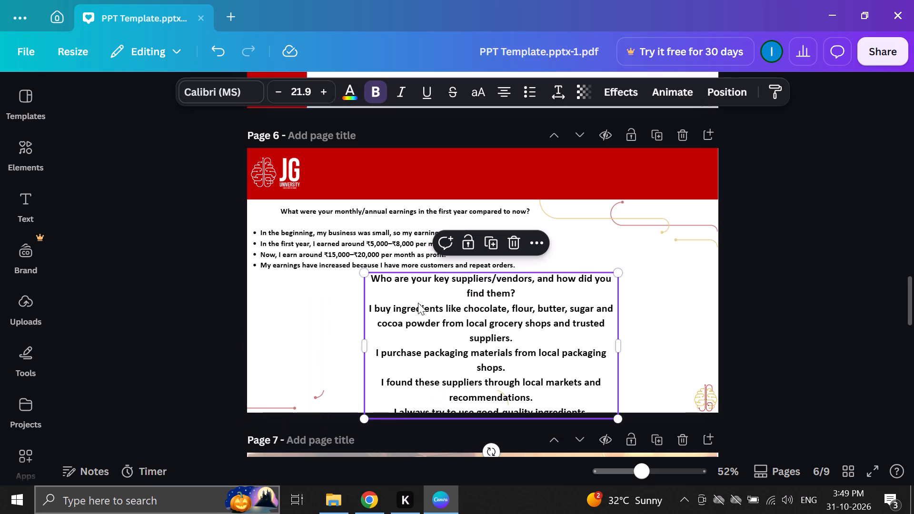
drag(363, 269, 430, 328)
drag(507, 342, 388, 298)
drag(501, 318, 663, 323)
drag(601, 309, 616, 315)
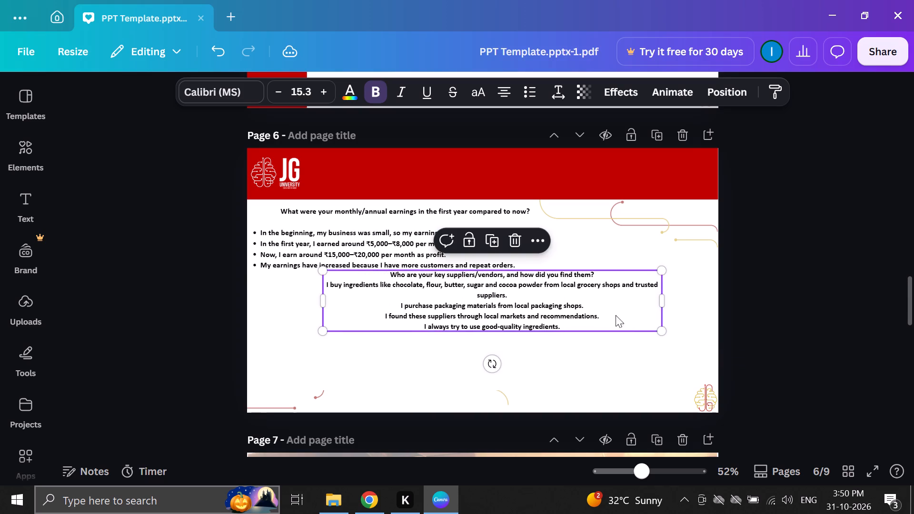
drag(616, 315, 650, 315)
Left-align the suppliers text on page 6 and format it as a bulleted list.
click(505, 94)
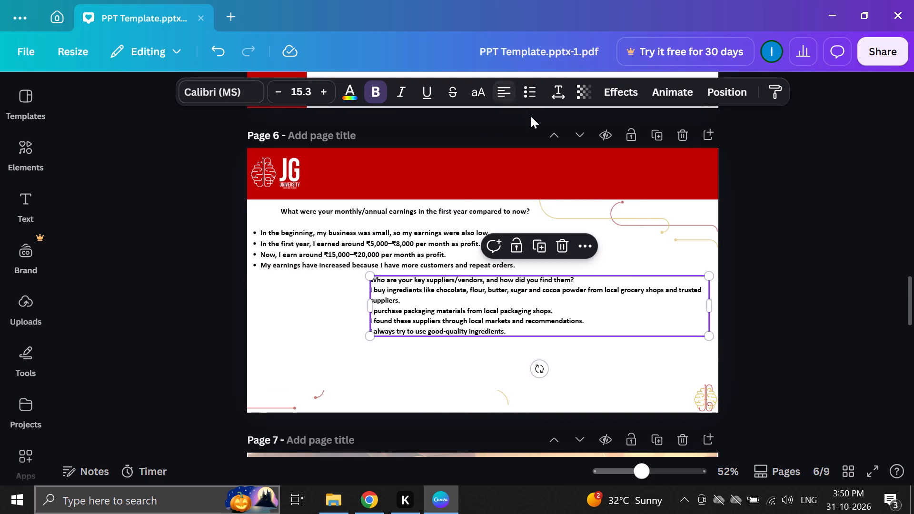
click(530, 95)
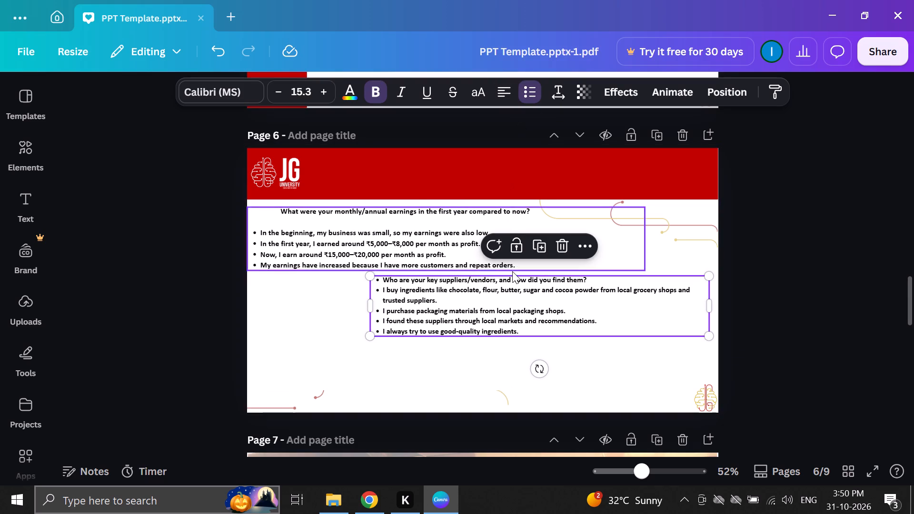
Insert an unbulleted blank line below the suppliers question on page 6 and remove the question's bullet.
click(590, 277)
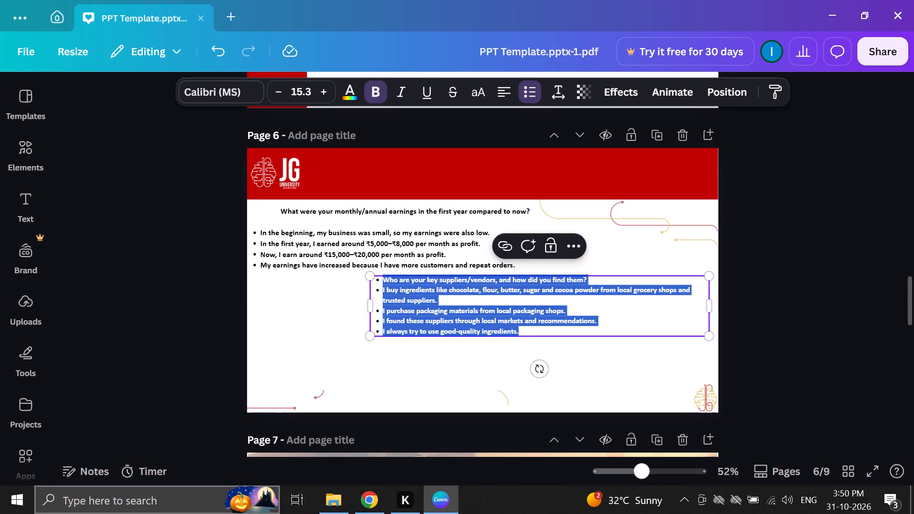
click(591, 277)
key(Return)
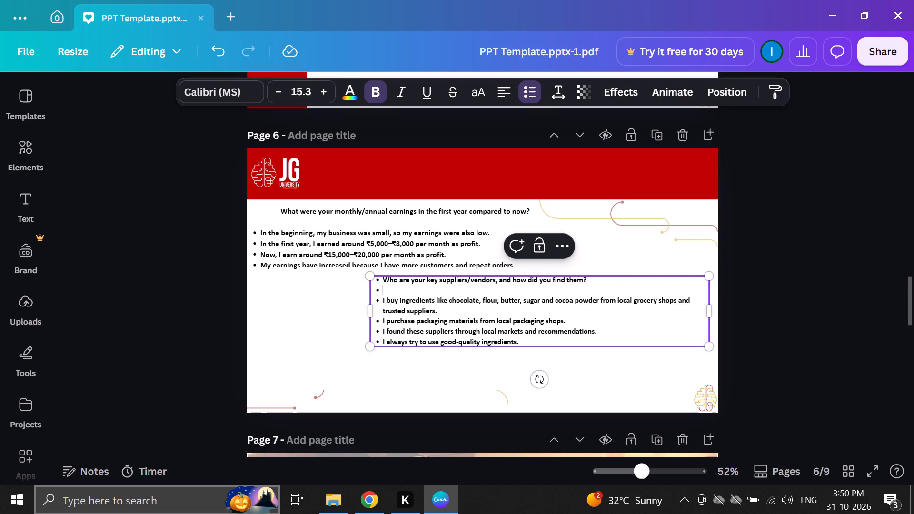
key(BackSpace)
key(Up)
key(BackSpace)
Indent the suppliers question on page 6 with leading spaces so it starts further in than its bulleted answers.
key(space)
key(space)
key(space)
key(space)
key(space)
key(space)
key(space)
key(space)
key(space)
key(space)
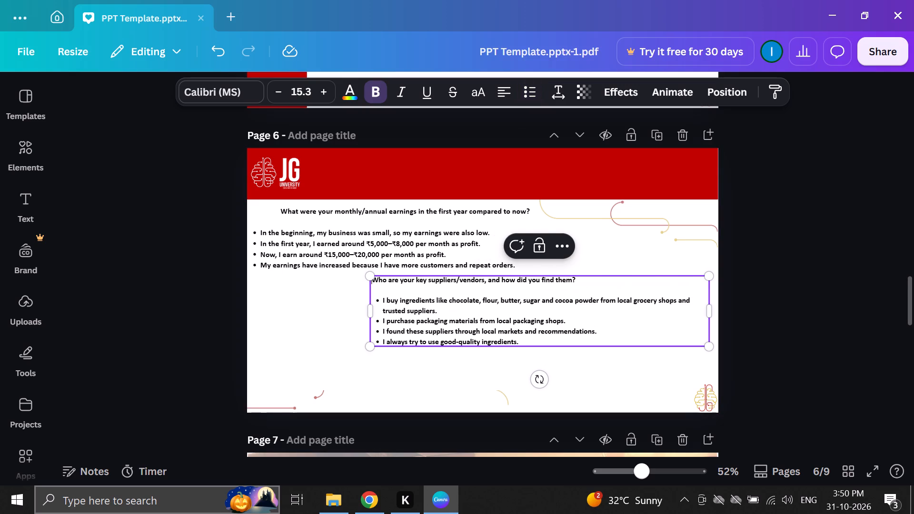
key(space)
key(space)
key(space)
key(space)
key(space)
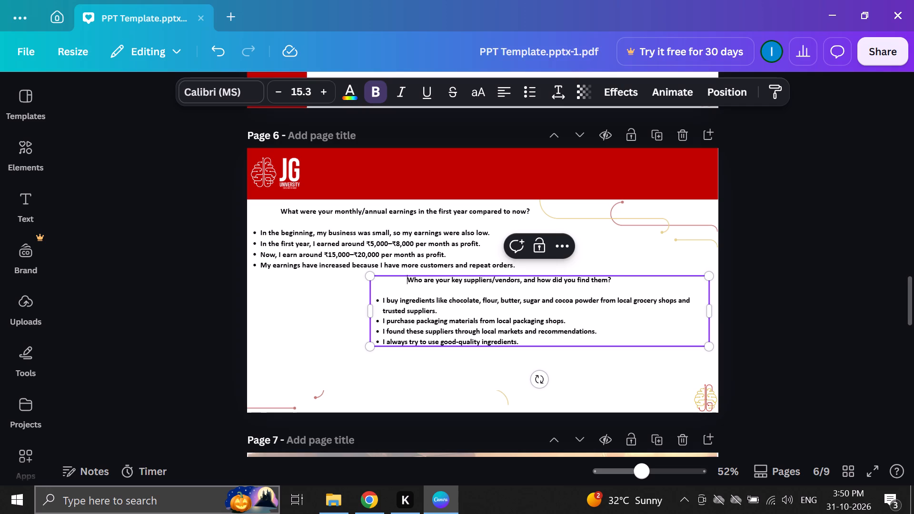
key(space)
key(space)
key(space)
key(space)
key(space)
key(space)
key(space)
key(space)
key(space)
key(space)
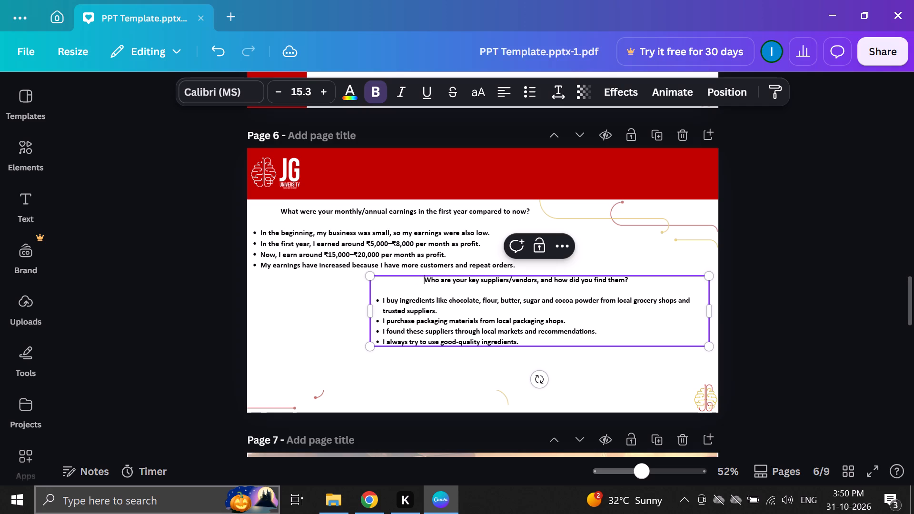
click(808, 247)
Shift the suppliers text box closer to page 6's right edge and slightly down, keeping all its text within the page.
drag(545, 313, 581, 315)
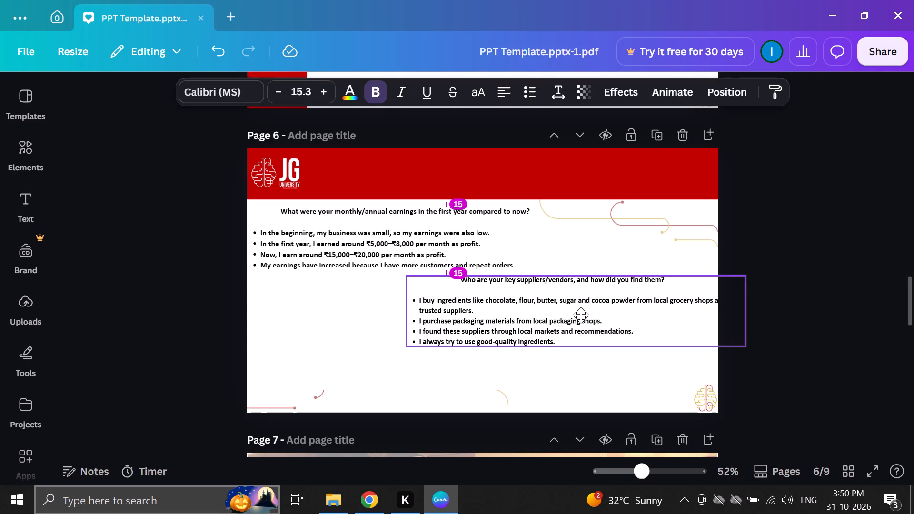
drag(581, 315, 567, 312)
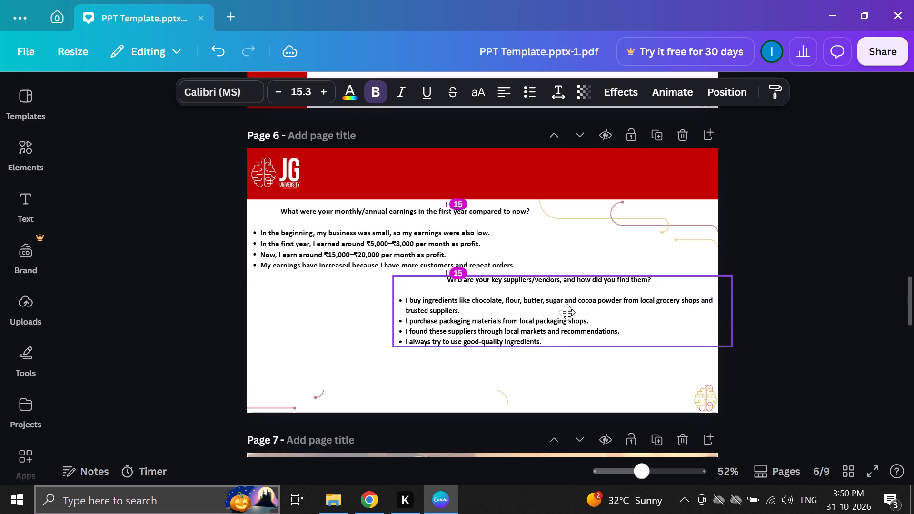
drag(567, 312, 567, 315)
drag(567, 315, 569, 316)
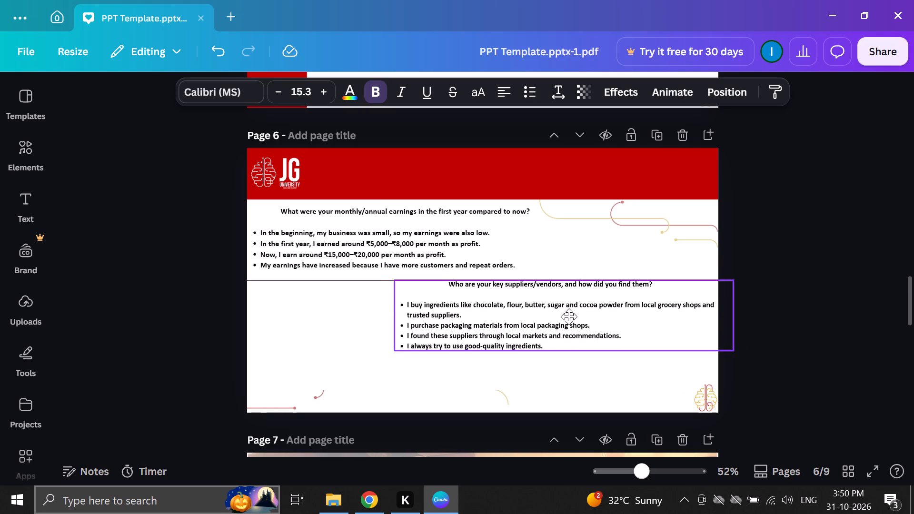
drag(569, 316, 569, 316)
Move the decorative line graphic at the bottom of page 6 down off the page.
click(314, 400)
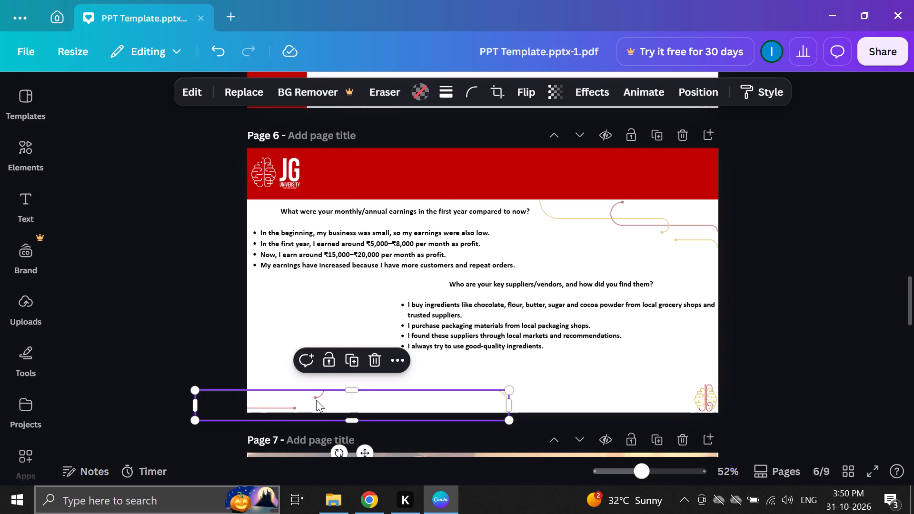
click(378, 354)
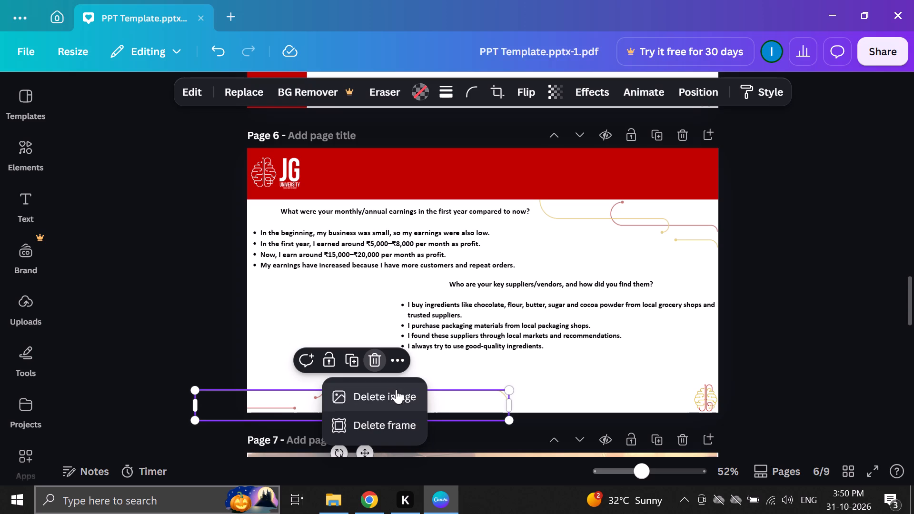
click(207, 316)
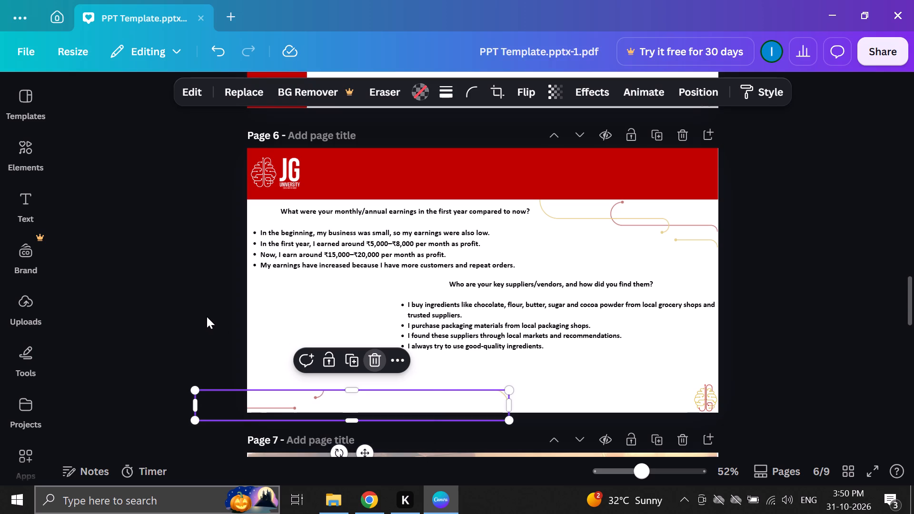
drag(271, 390, 278, 412)
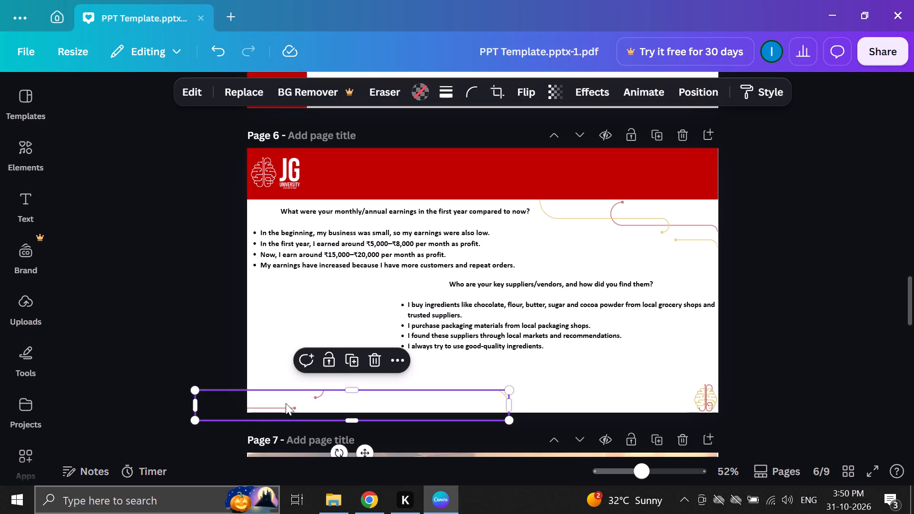
drag(286, 403, 236, 446)
click(440, 398)
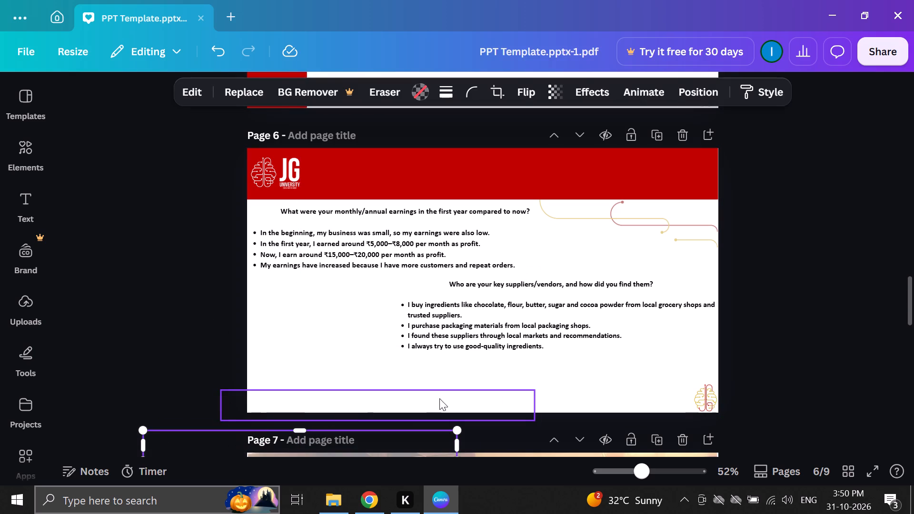
Finish moving the decorative line graphic at the bottom of page 6 off the page and deselect it.
drag(439, 398, 392, 427)
click(175, 312)
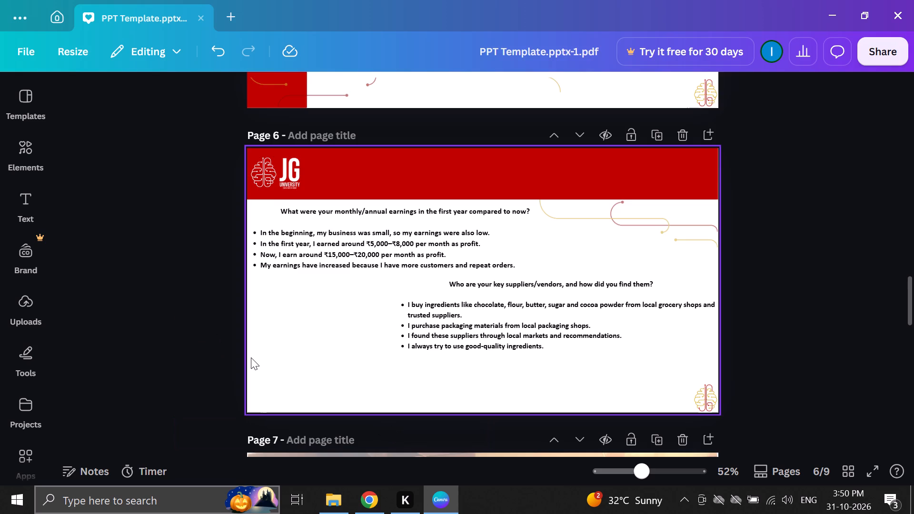
scroll(251, 357, down, 1)
scroll(251, 357, up, 2)
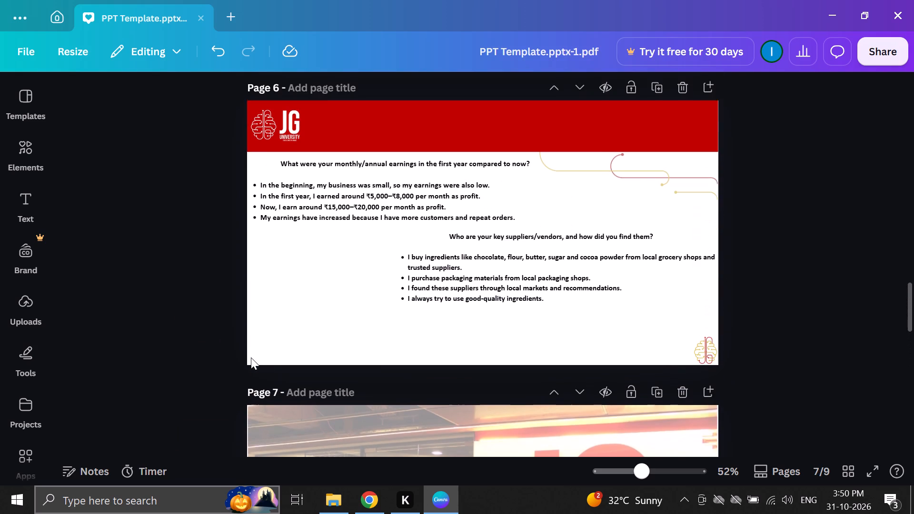
click(161, 337)
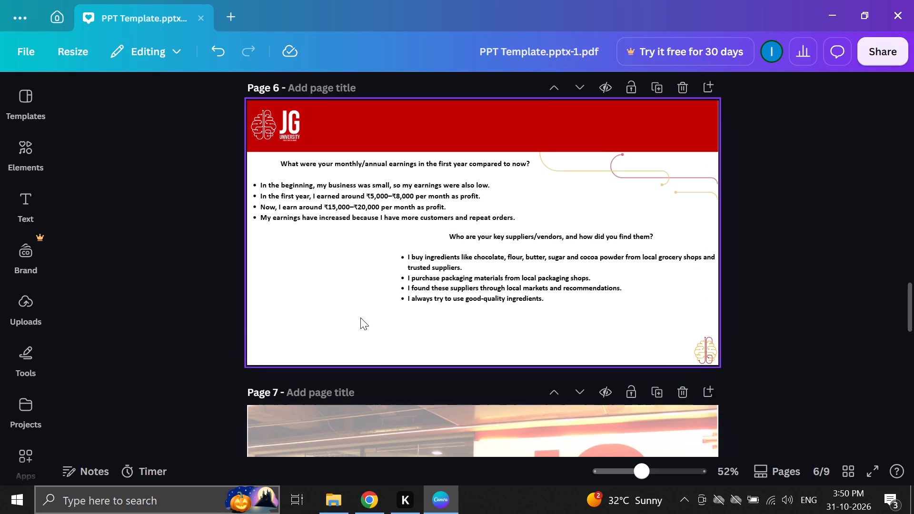
Shift the suppliers text box slightly right on page 6 and scale its text down to font size 14.9 so it fits inside the page.
drag(477, 271, 484, 265)
double_click(402, 198)
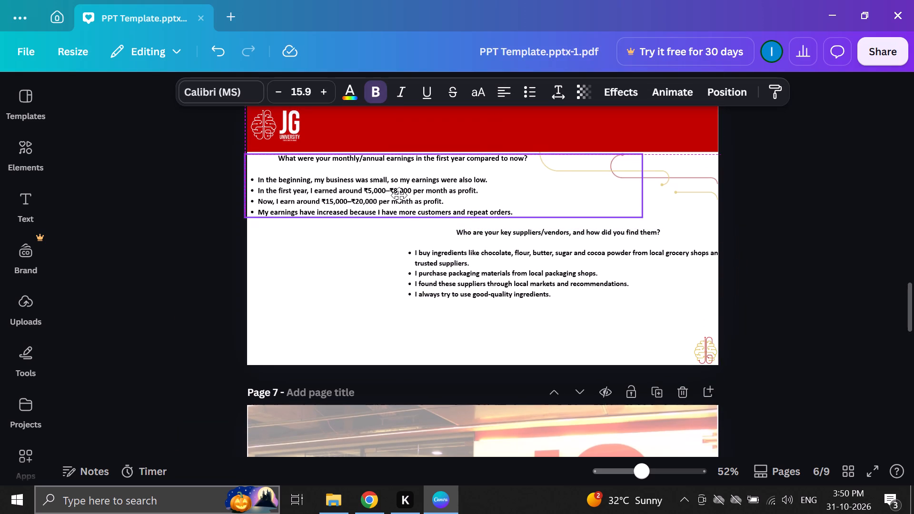
double_click(514, 250)
drag(742, 297, 734, 297)
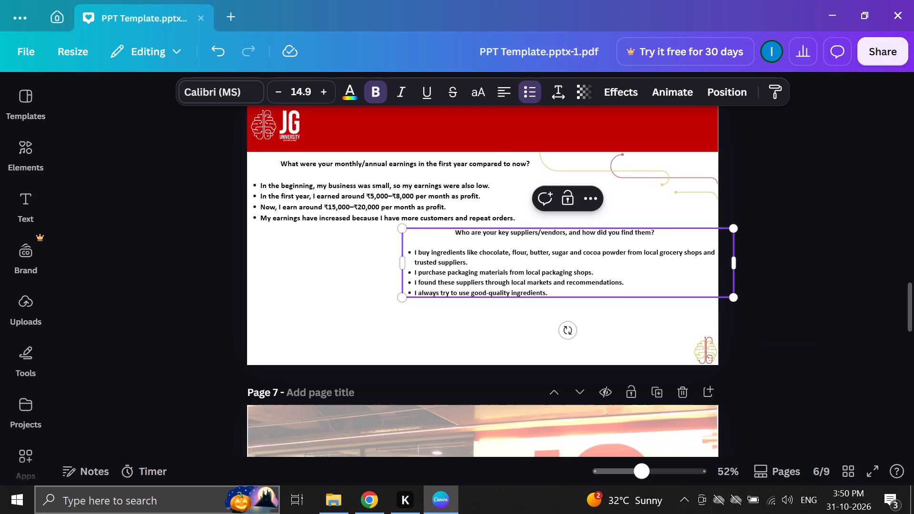
click(829, 292)
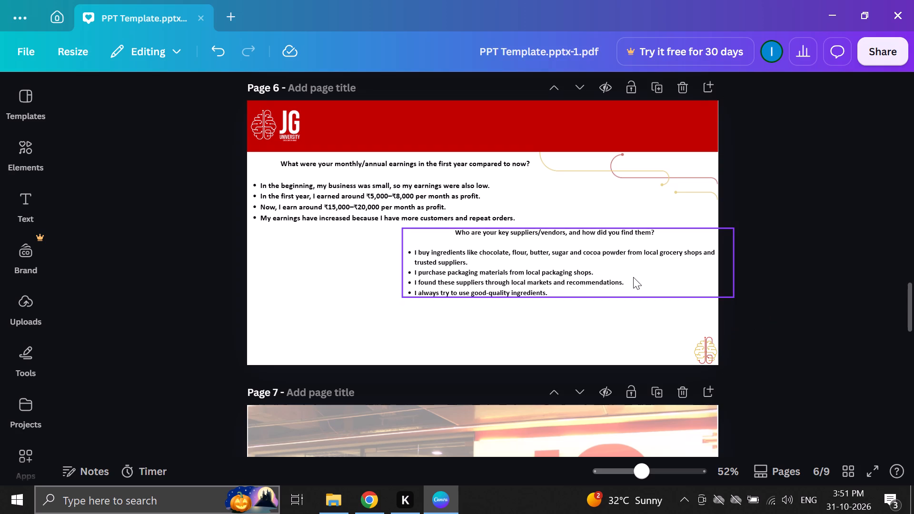
drag(633, 277, 634, 287)
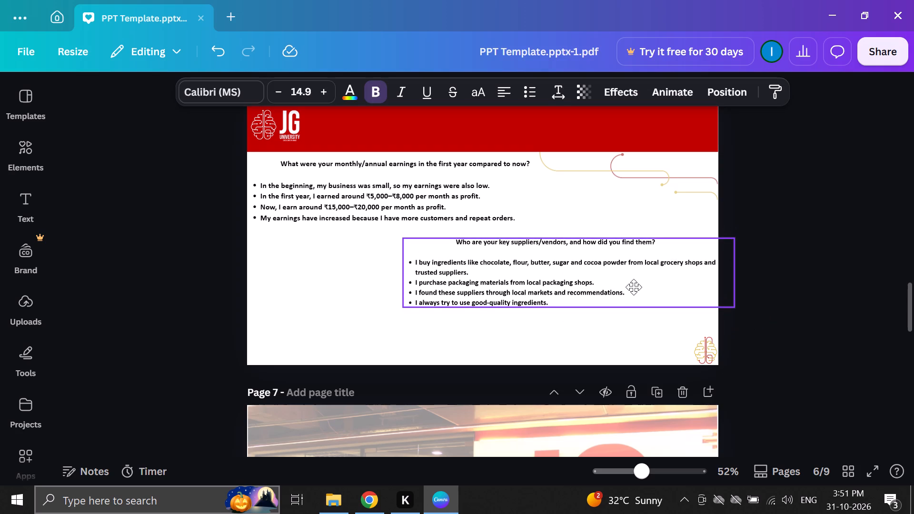
drag(634, 287, 634, 282)
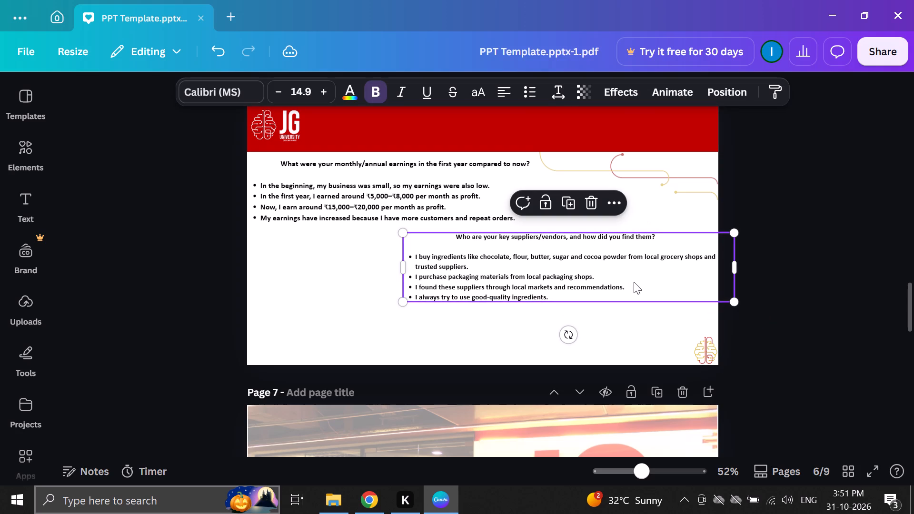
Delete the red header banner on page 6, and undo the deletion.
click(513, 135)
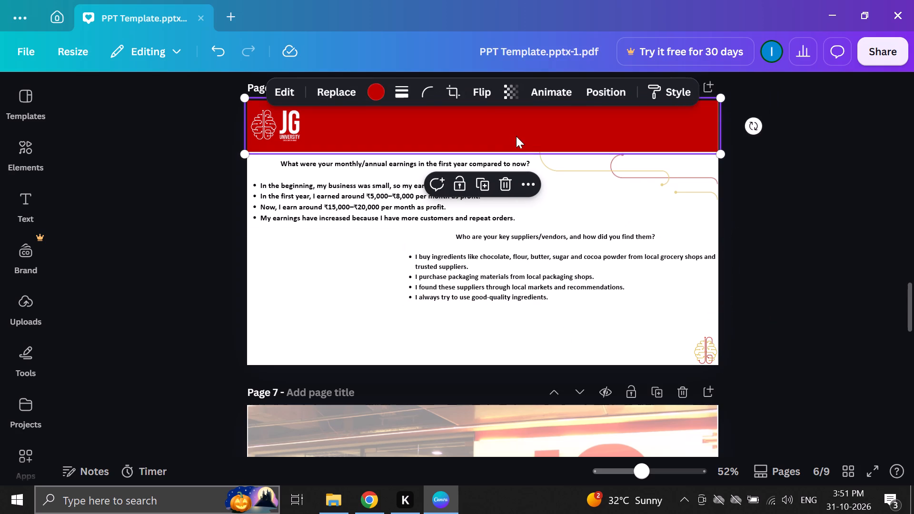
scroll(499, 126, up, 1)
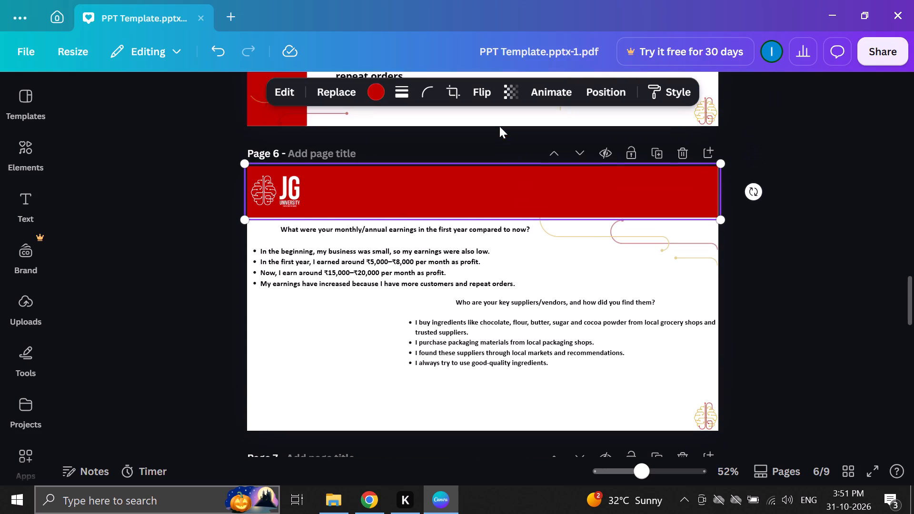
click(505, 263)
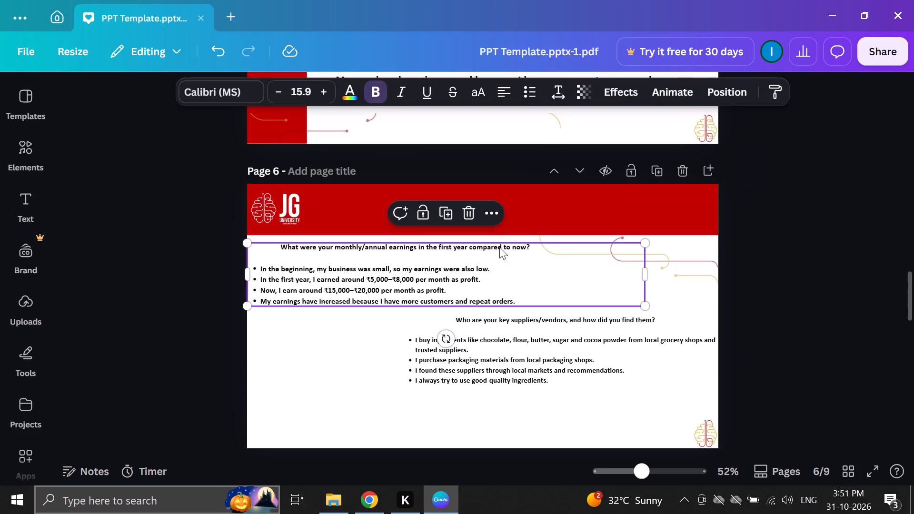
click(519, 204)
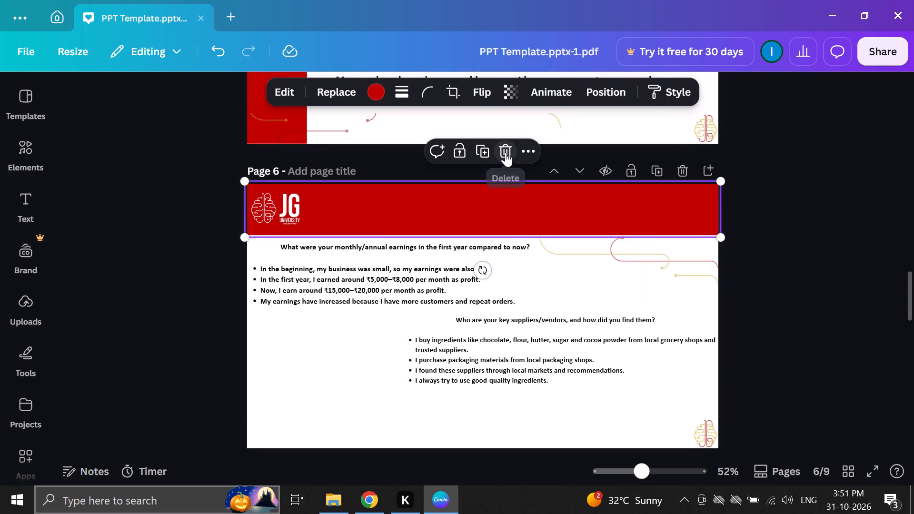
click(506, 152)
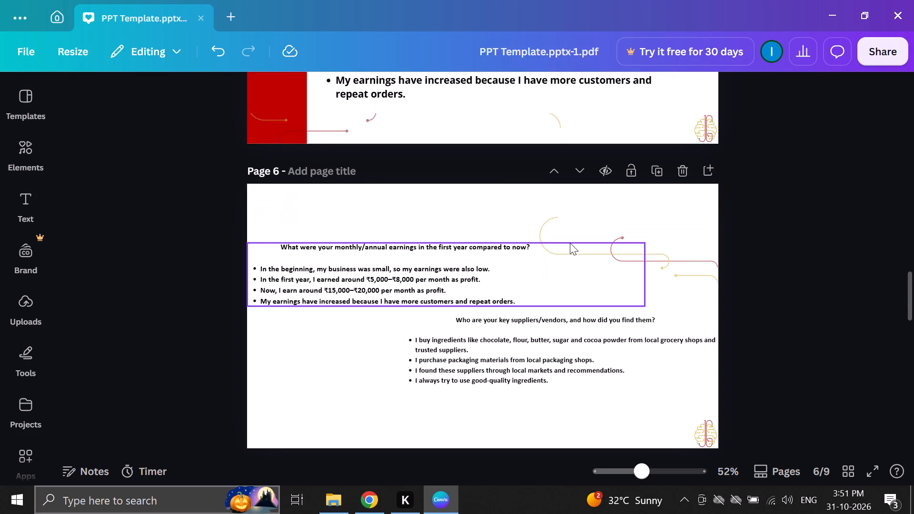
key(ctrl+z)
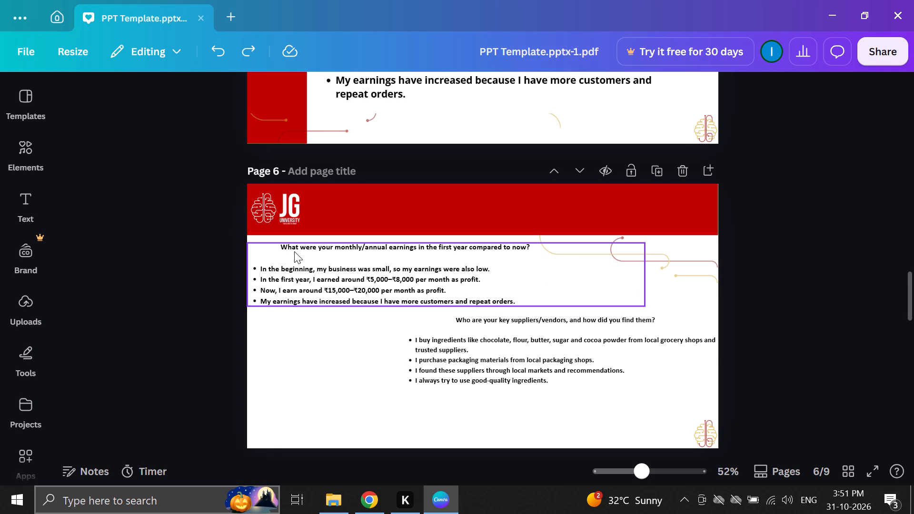
Move page 6's red header banner up partly beyond the page's top edge and nudge the JG University logo slightly down.
drag(333, 195, 333, 184)
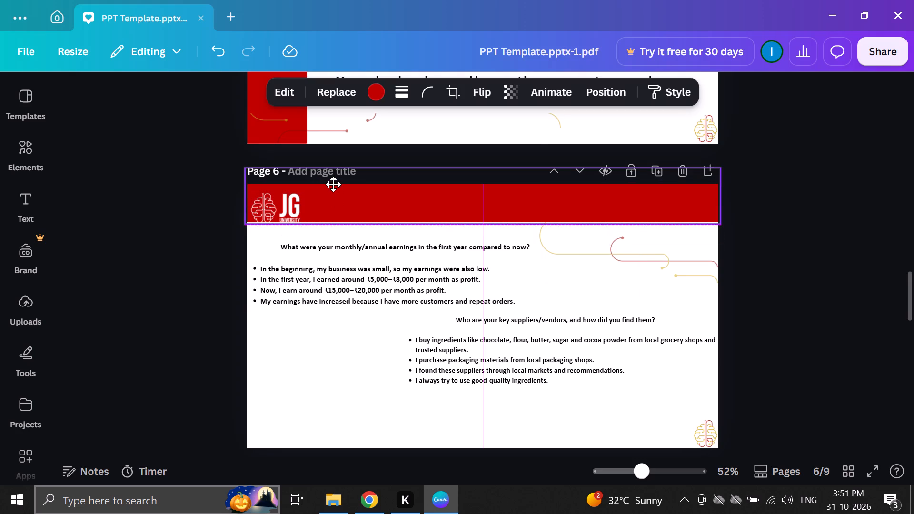
drag(333, 184, 333, 183)
click(277, 206)
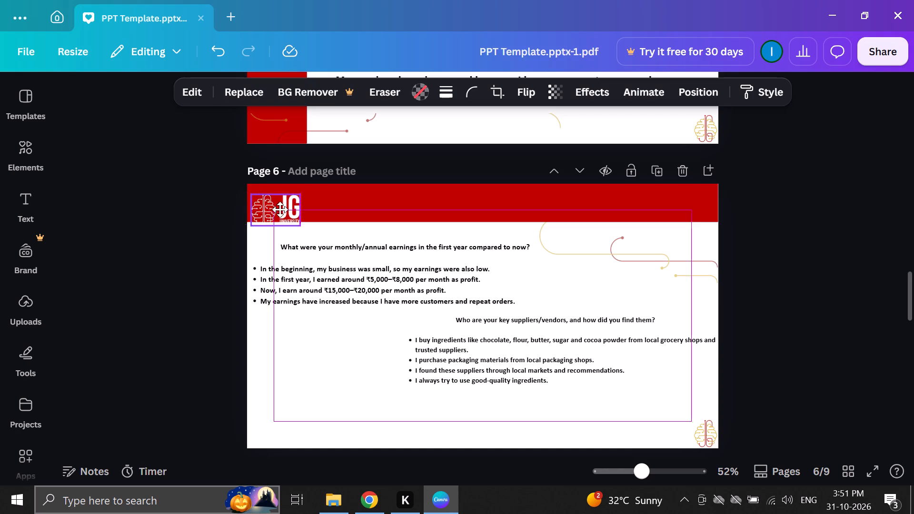
click(278, 208)
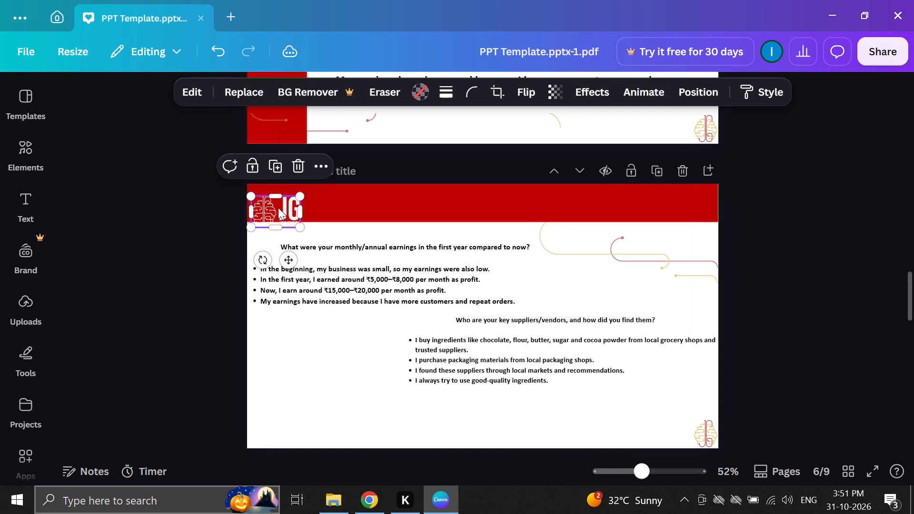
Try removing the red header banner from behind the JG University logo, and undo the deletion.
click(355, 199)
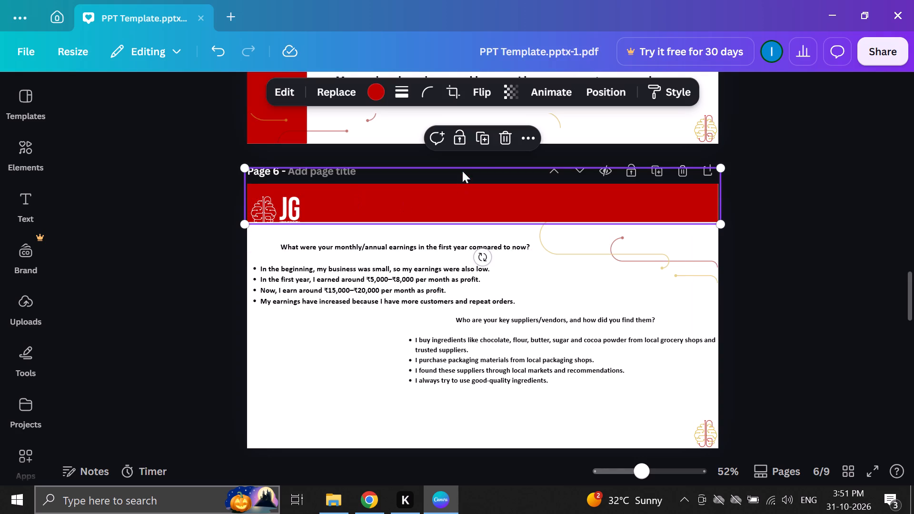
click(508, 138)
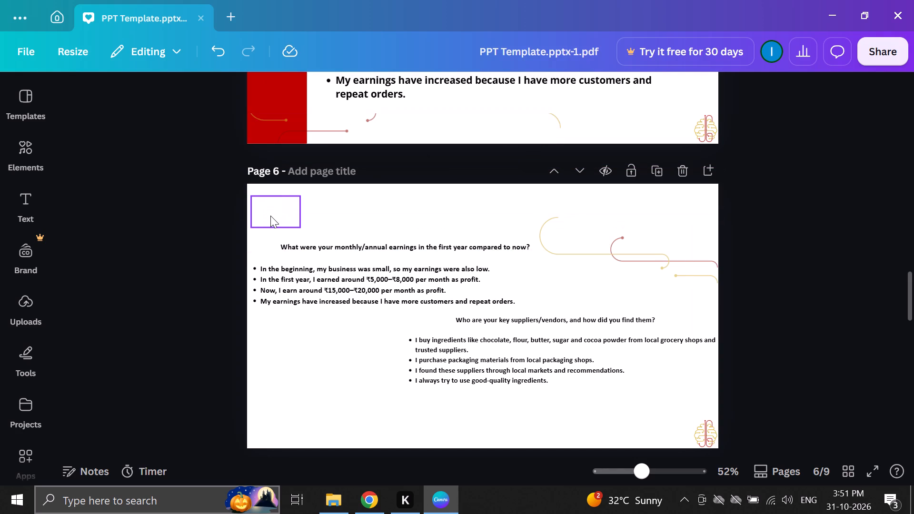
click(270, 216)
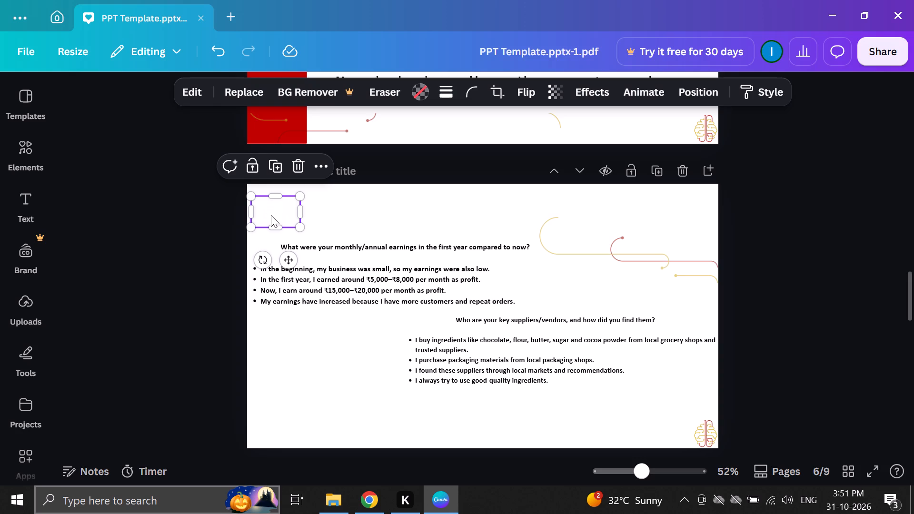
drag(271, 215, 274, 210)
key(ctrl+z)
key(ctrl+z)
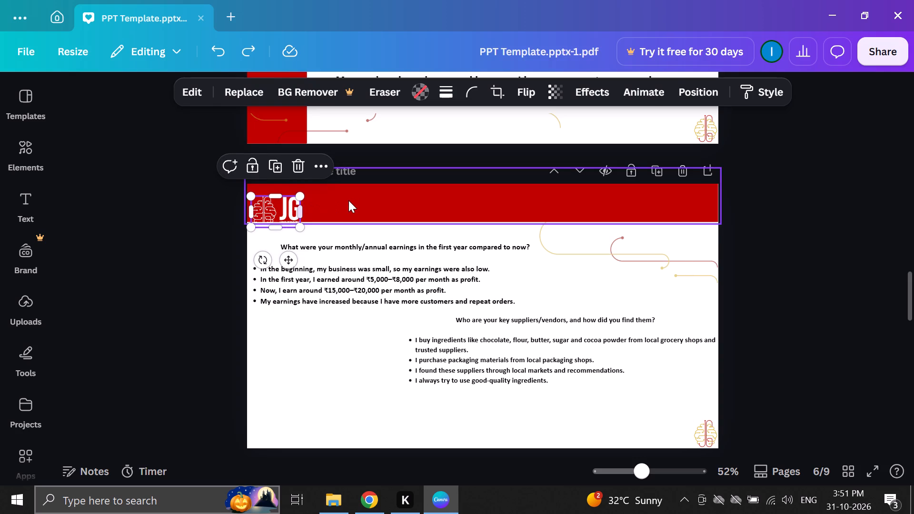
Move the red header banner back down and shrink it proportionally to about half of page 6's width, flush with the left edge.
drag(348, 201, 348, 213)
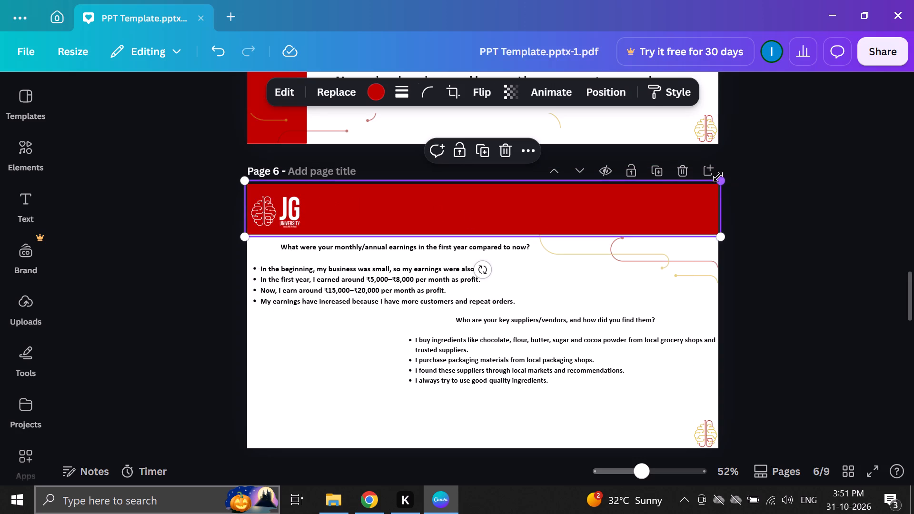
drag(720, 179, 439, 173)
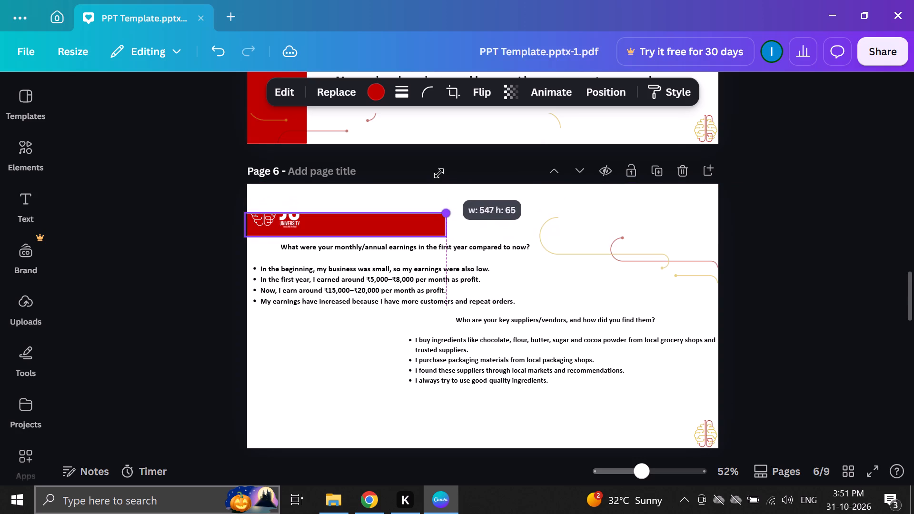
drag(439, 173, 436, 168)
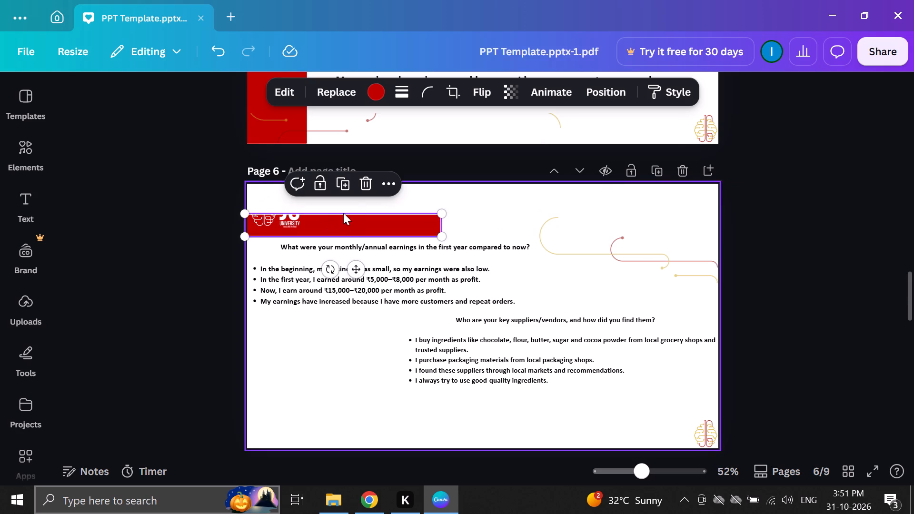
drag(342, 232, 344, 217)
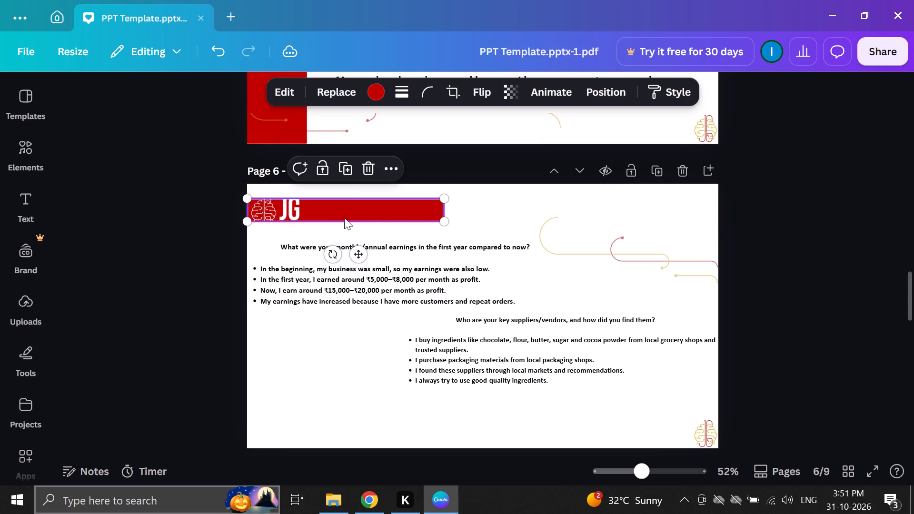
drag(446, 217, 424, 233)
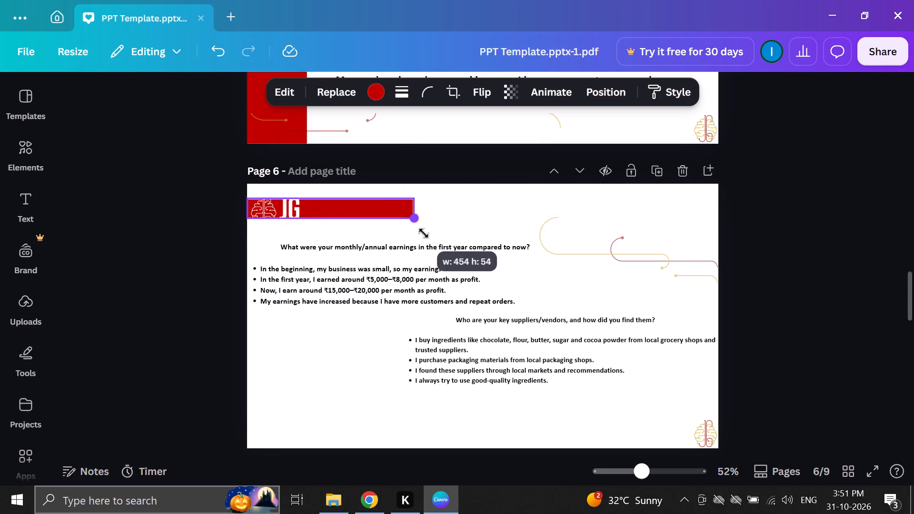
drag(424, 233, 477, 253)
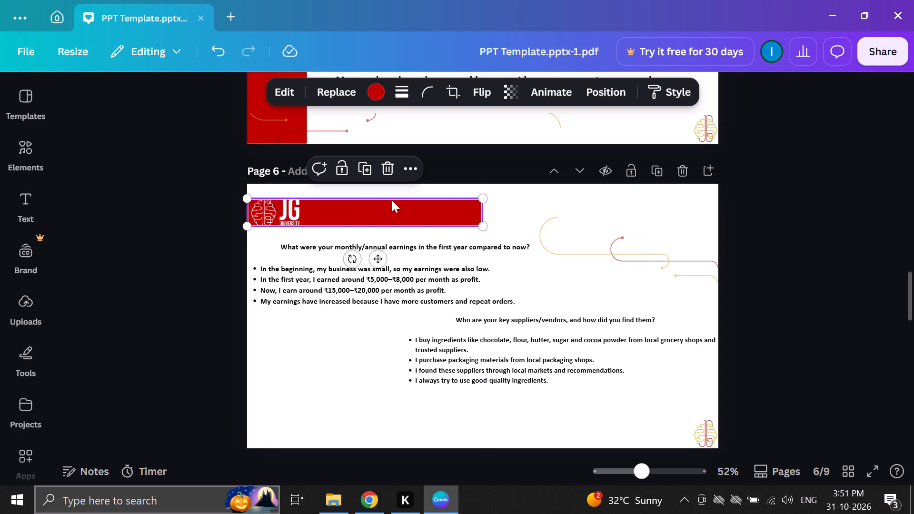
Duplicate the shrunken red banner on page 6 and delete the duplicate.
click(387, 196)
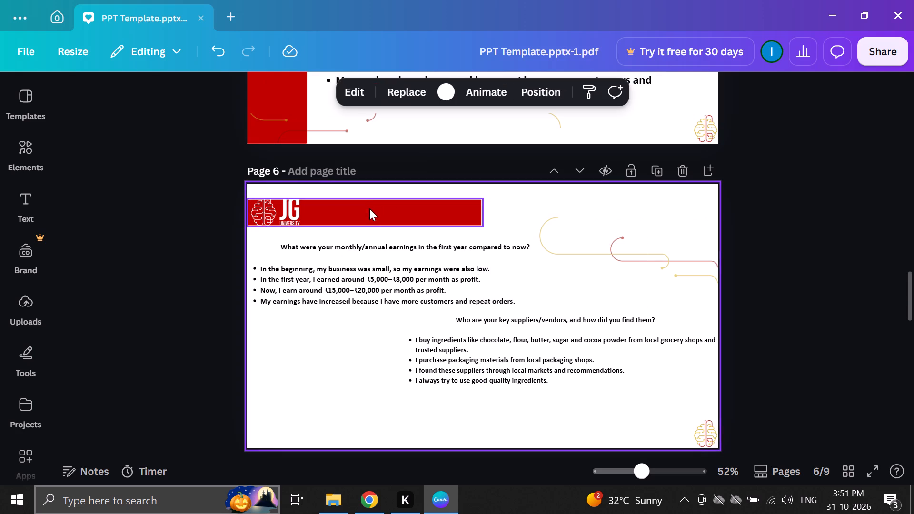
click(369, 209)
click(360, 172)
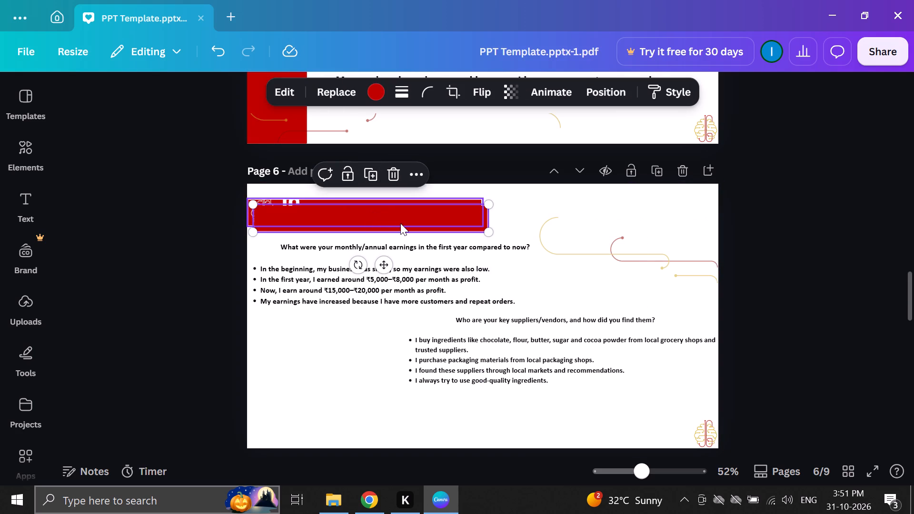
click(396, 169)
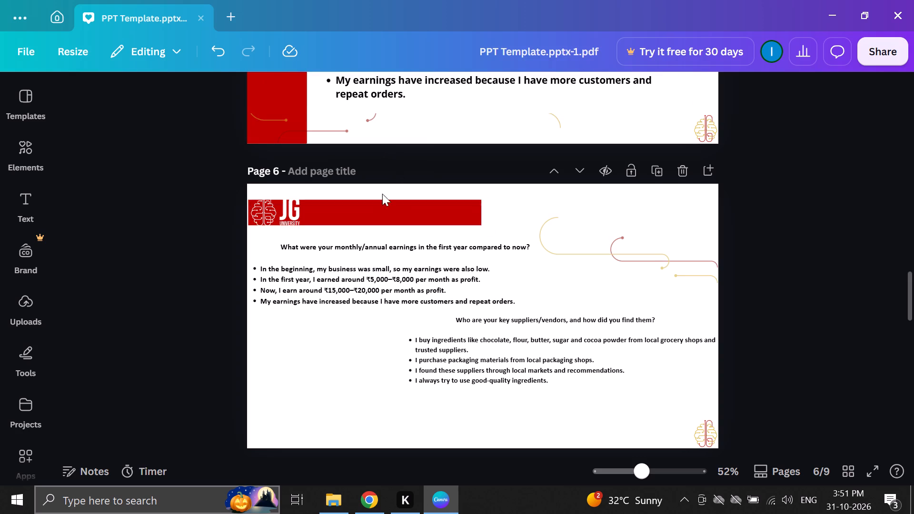
Move page 6's red header banner up and enlarge it proportionally to cover the full page width, extending slightly past the top and side edges.
click(371, 214)
drag(369, 215, 370, 206)
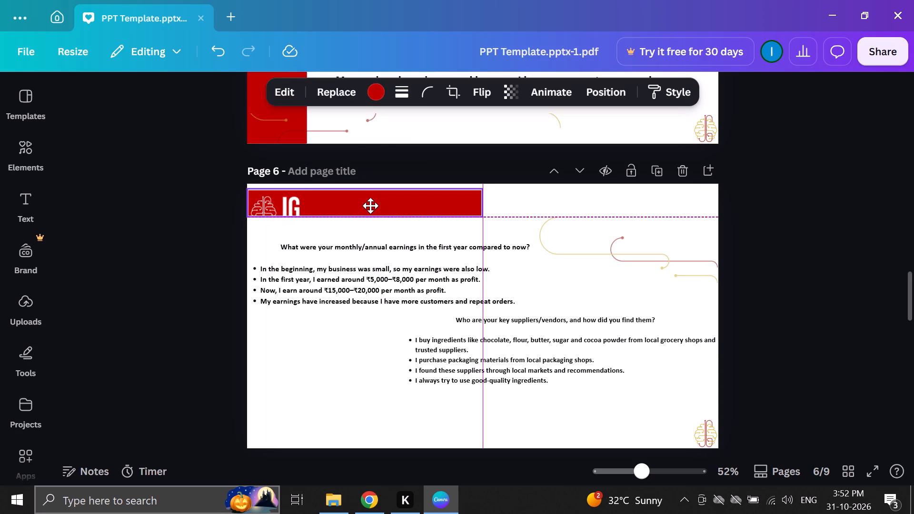
drag(370, 206, 369, 201)
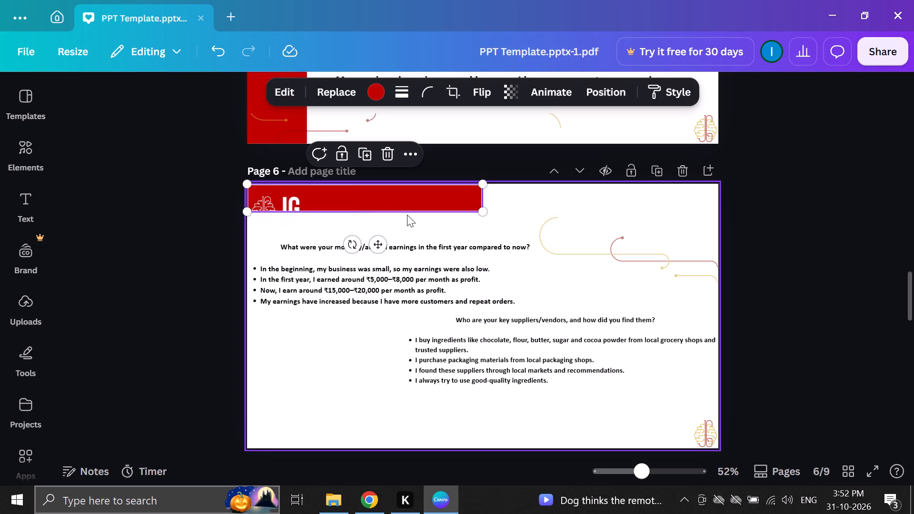
drag(482, 207, 497, 227)
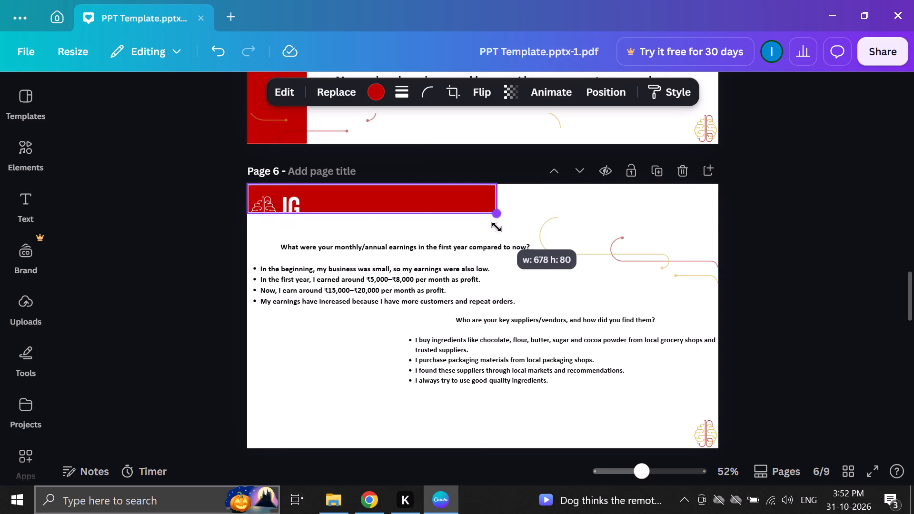
drag(497, 227, 725, 271)
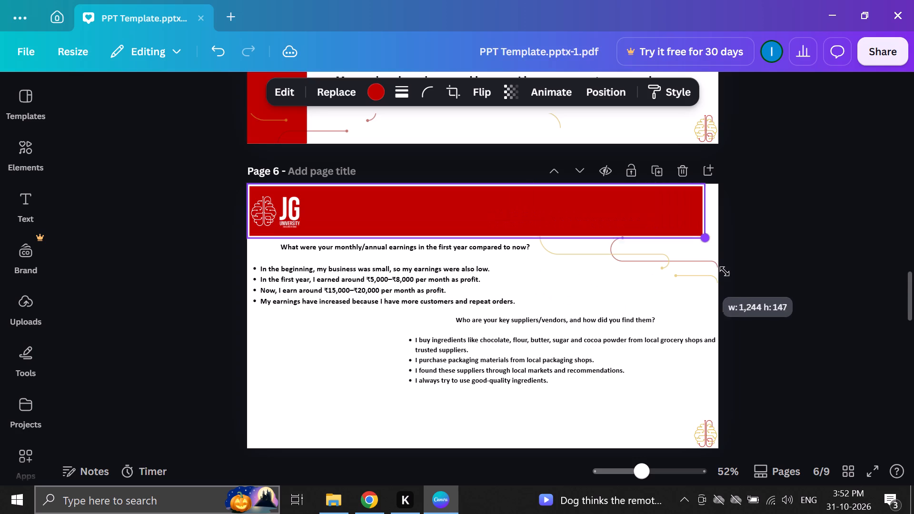
drag(725, 271, 716, 260)
drag(662, 213, 660, 202)
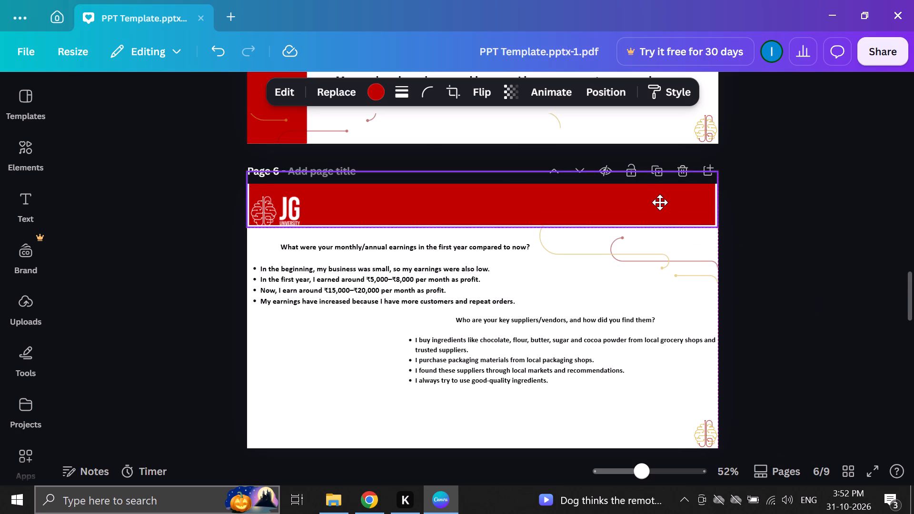
drag(660, 202, 655, 201)
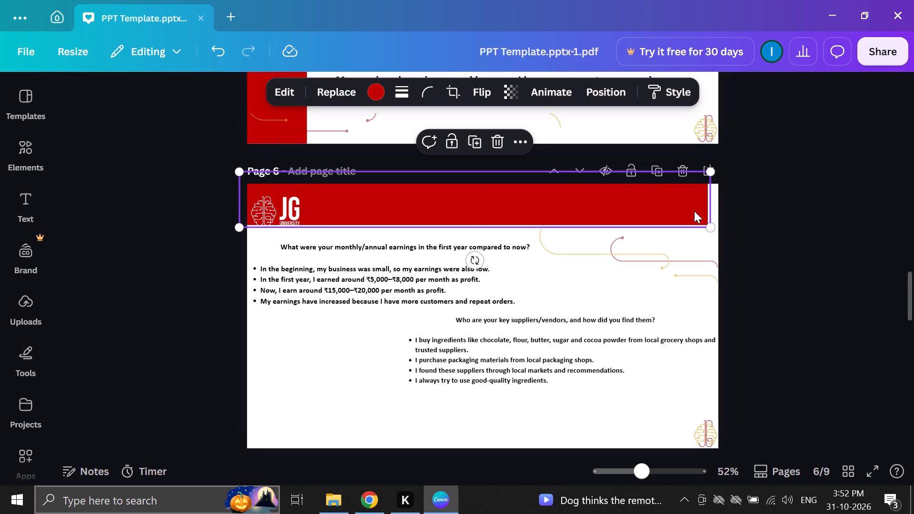
drag(710, 223, 728, 227)
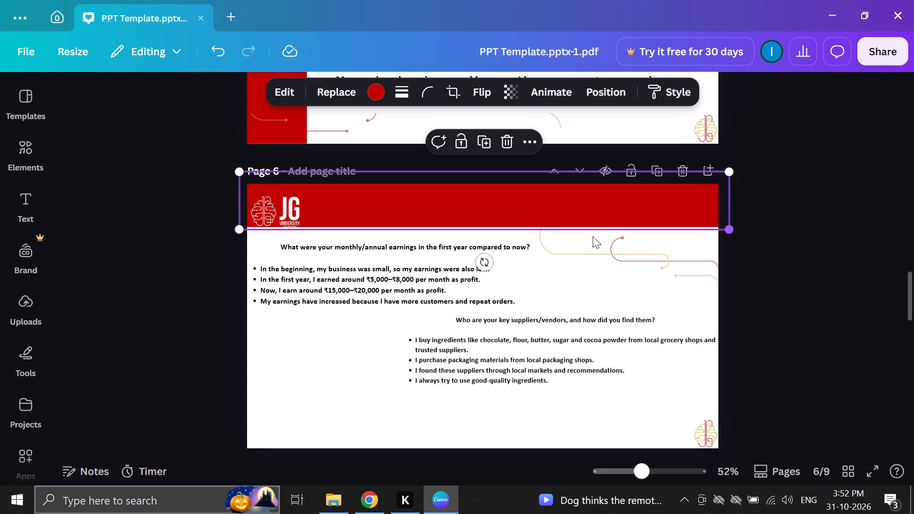
Move the JG University logo up within page 6's red banner, close to the page's top edge.
drag(287, 204, 285, 196)
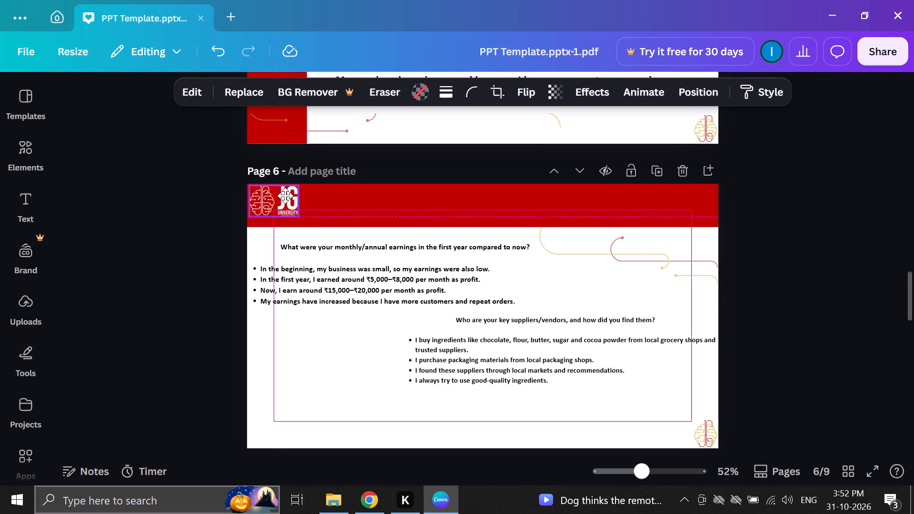
drag(285, 196, 287, 197)
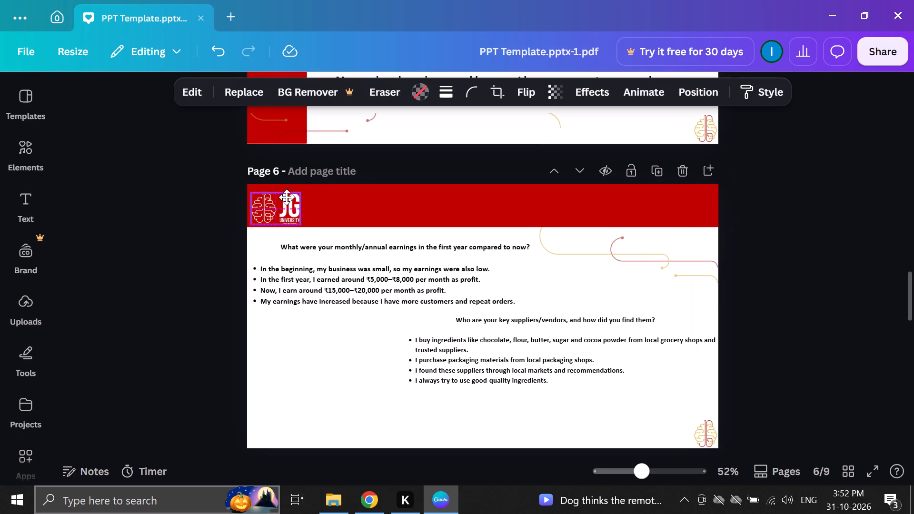
drag(287, 197, 287, 196)
click(179, 222)
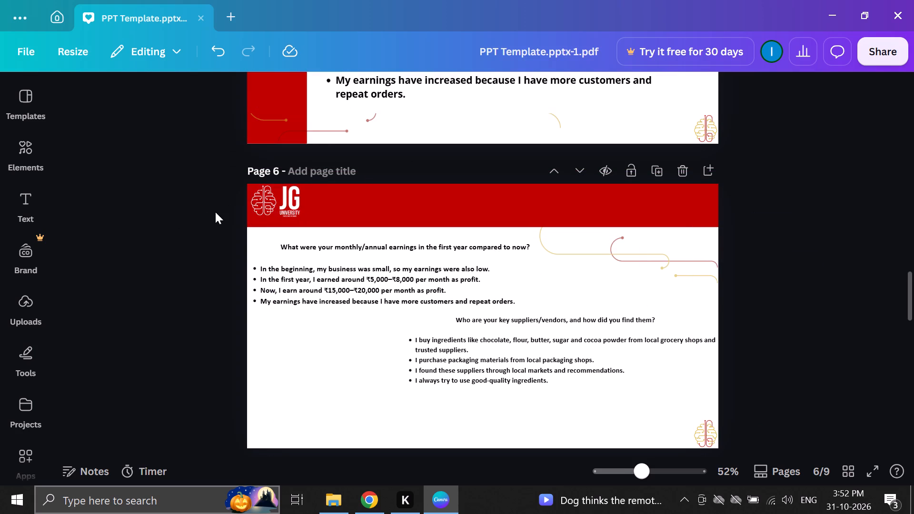
ctrl+scroll(215, 212, up, 1)
click(230, 198)
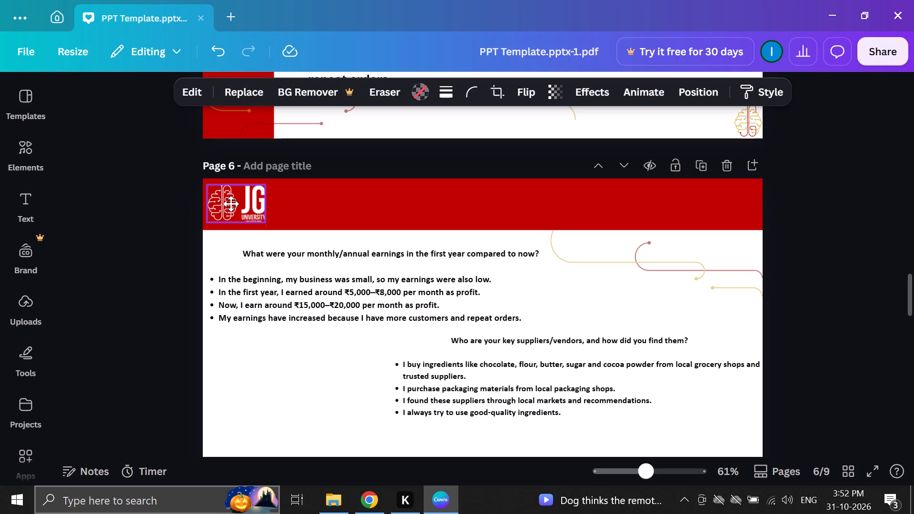
click(149, 216)
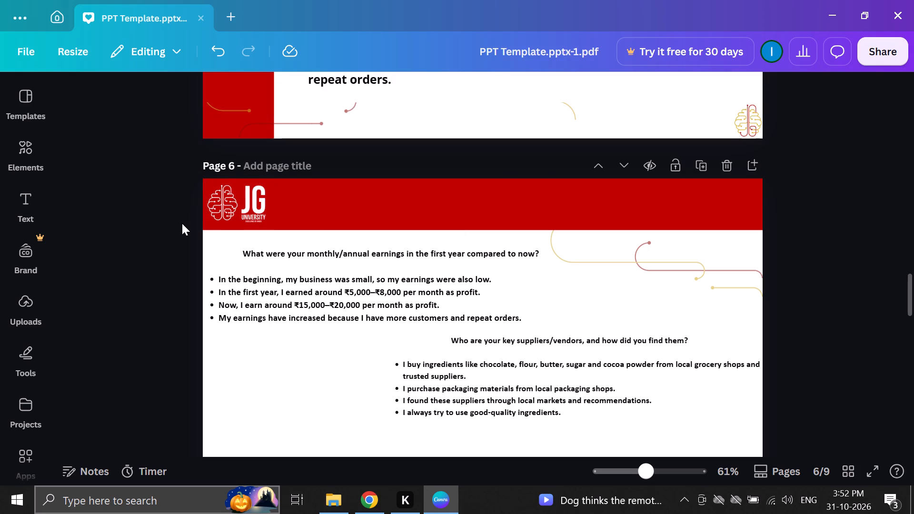
Move page 6's earnings text block up directly beneath the red banner and the key suppliers text block up closer below it.
ctrl+scroll(182, 223, down, 2)
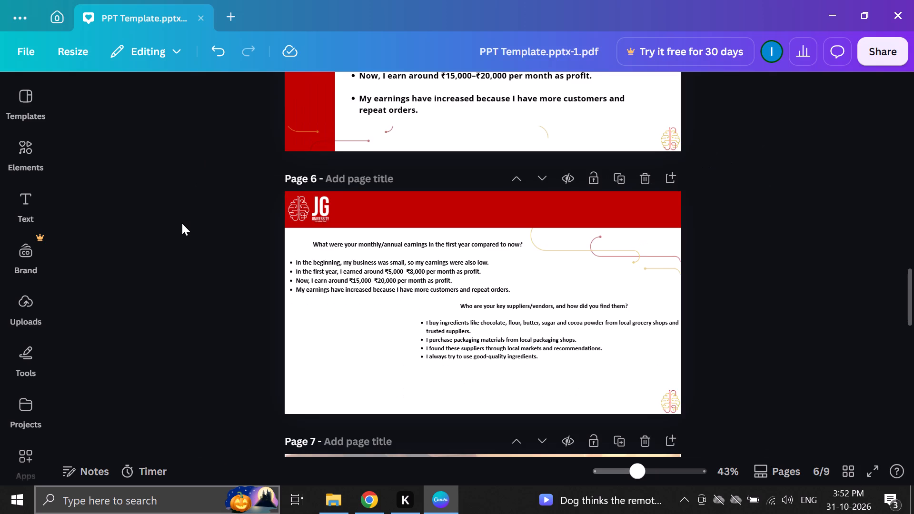
drag(323, 258, 320, 250)
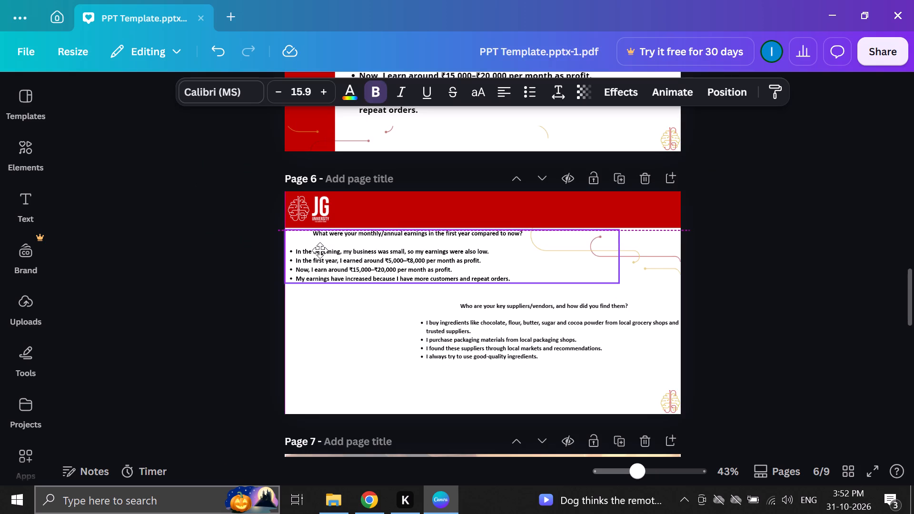
drag(320, 250, 320, 251)
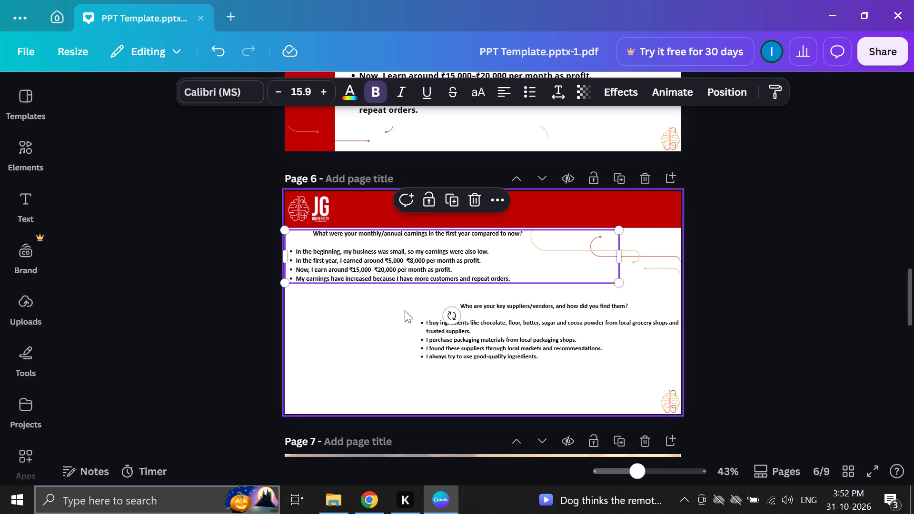
drag(483, 339, 484, 327)
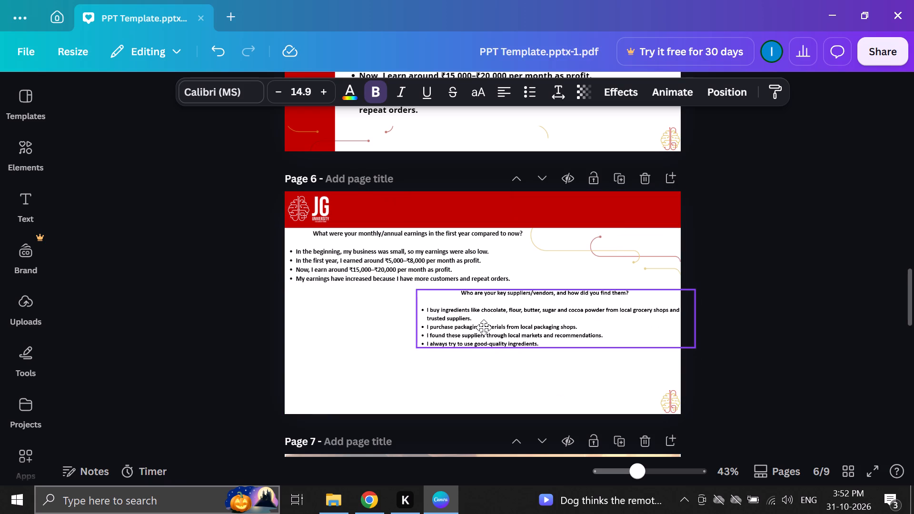
drag(484, 327, 484, 328)
click(766, 302)
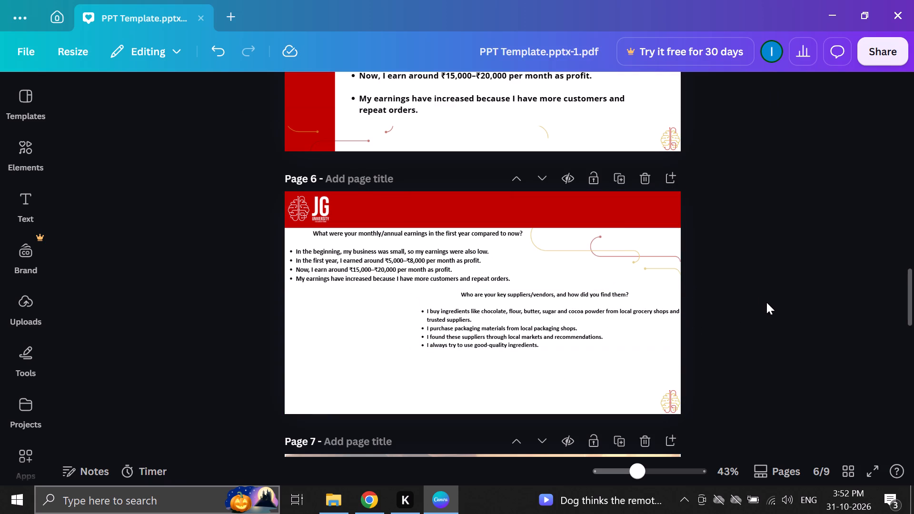
click(629, 328)
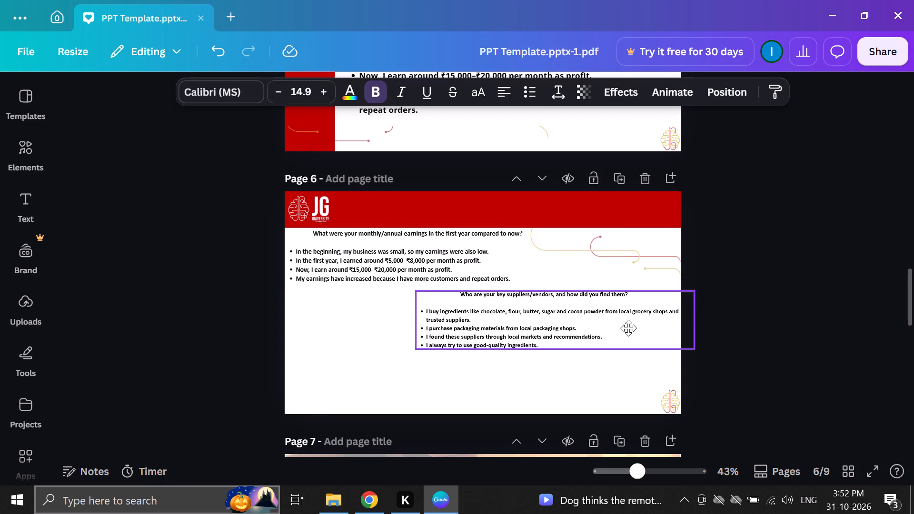
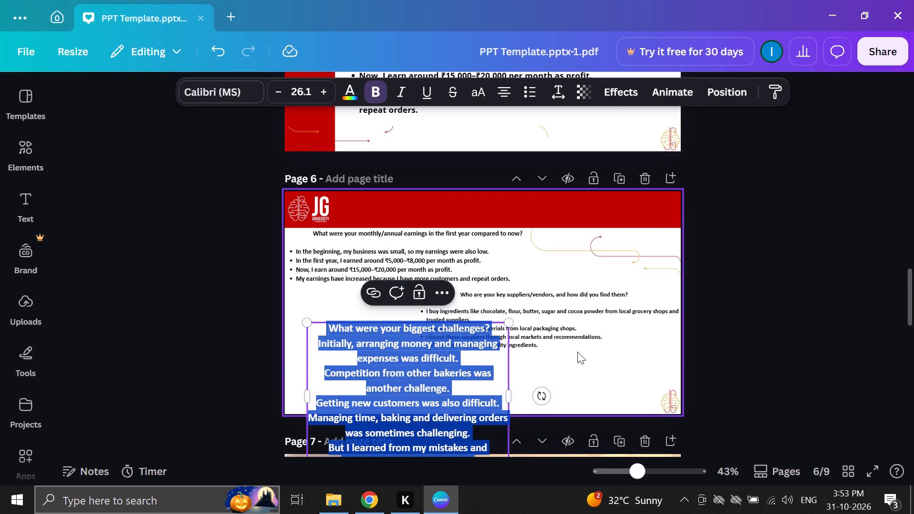
click(571, 356)
drag(473, 363, 464, 319)
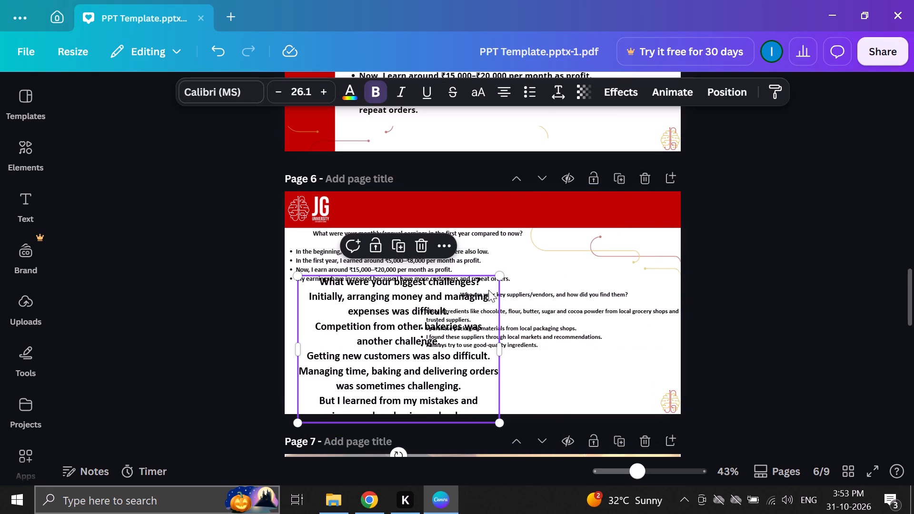
drag(499, 277, 447, 333)
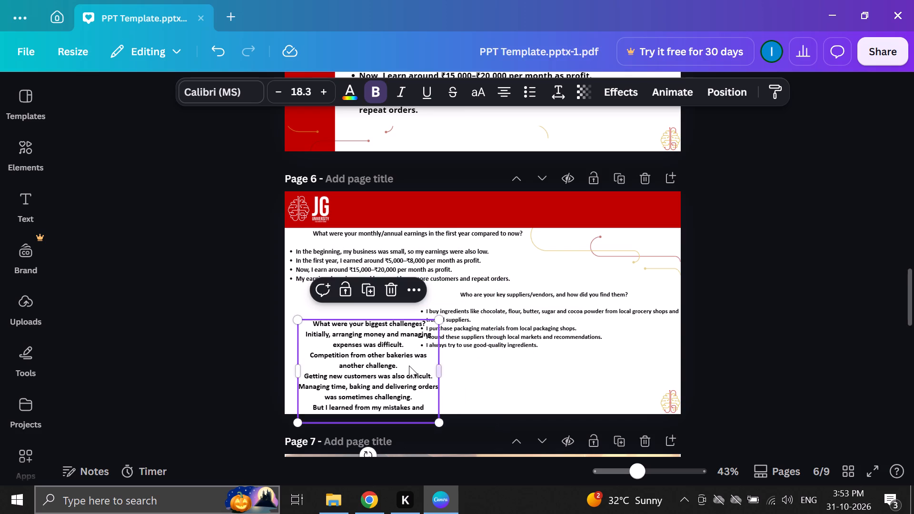
drag(407, 366, 404, 354)
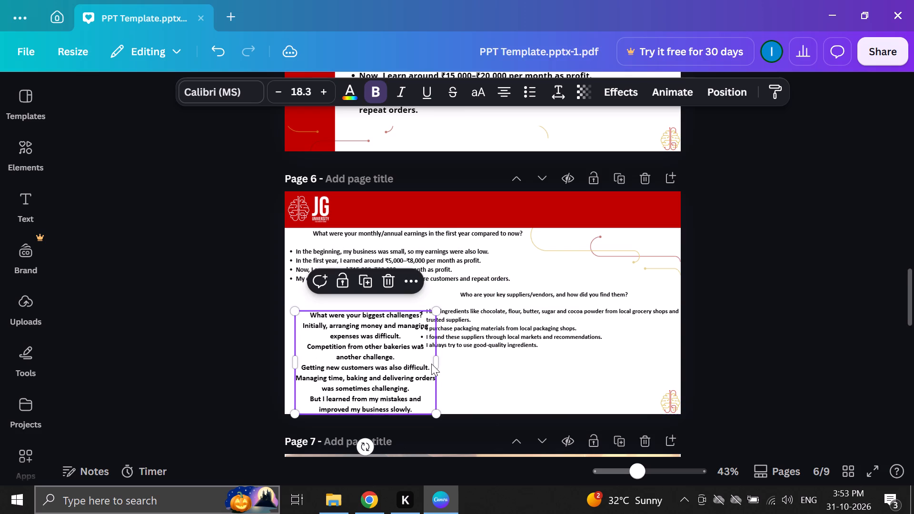
drag(437, 358, 594, 366)
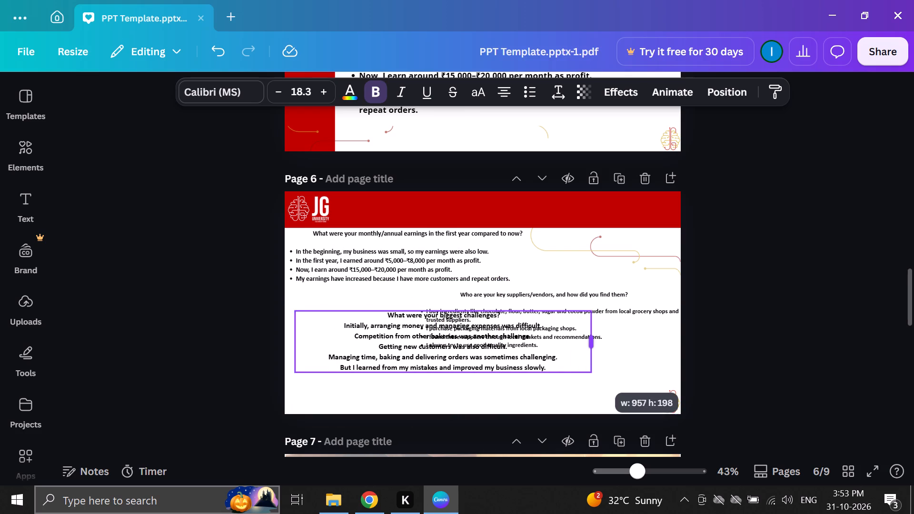
drag(594, 366, 595, 366)
Move the challenges text block down to page 6's bottom edge, just below the key suppliers block, and widen it slightly.
click(493, 332)
drag(493, 334, 482, 370)
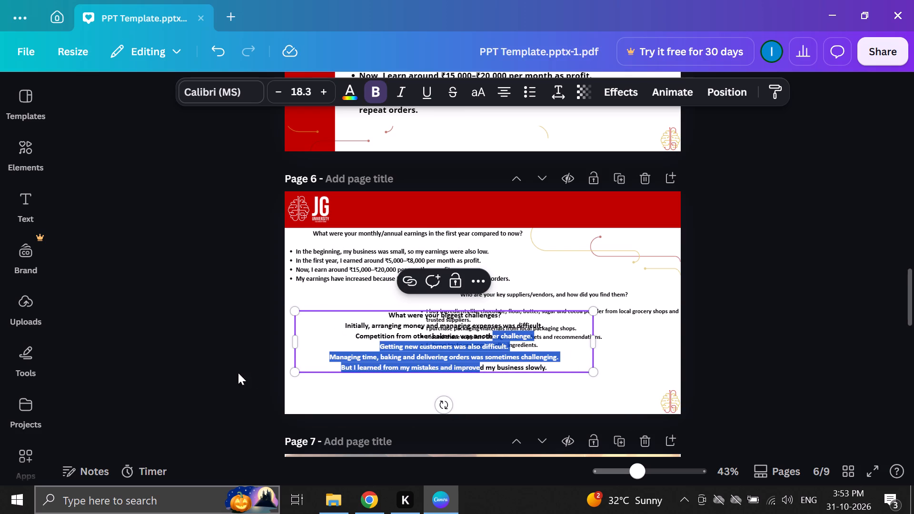
drag(257, 371, 266, 371)
drag(377, 353, 360, 386)
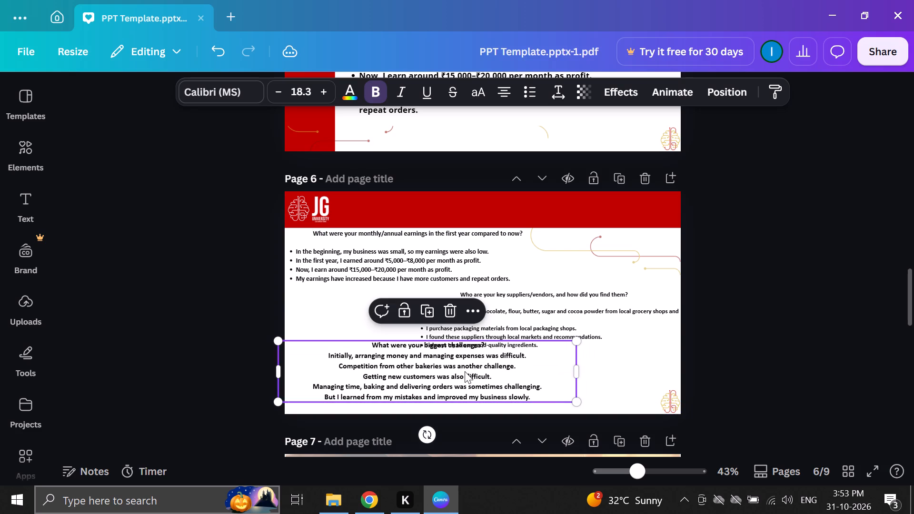
drag(577, 368, 600, 367)
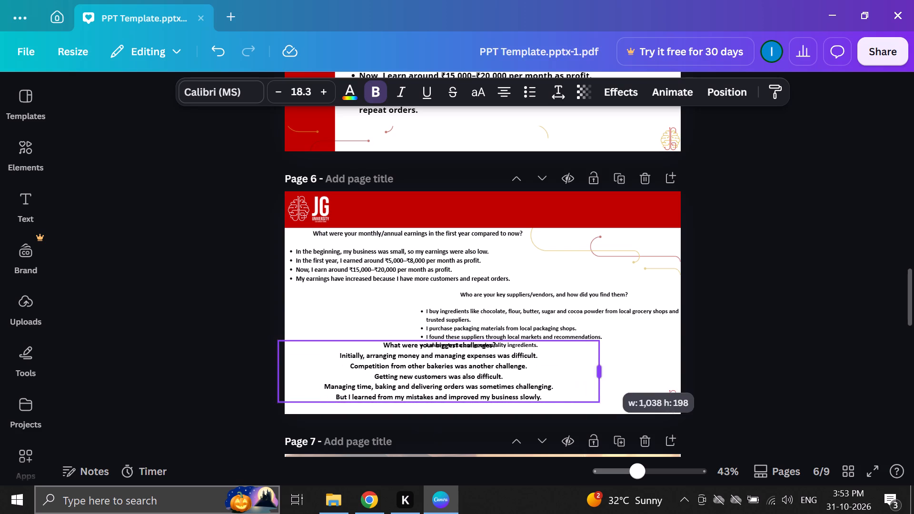
drag(600, 367, 606, 366)
drag(532, 372, 516, 379)
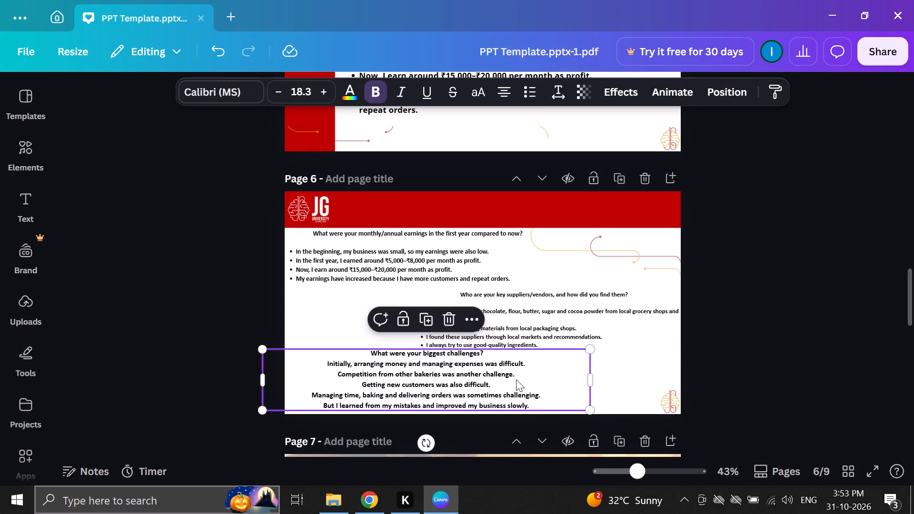
Left-align the challenges text, format it as a bulleted list, and line the block up with page 6's left edge.
click(502, 91)
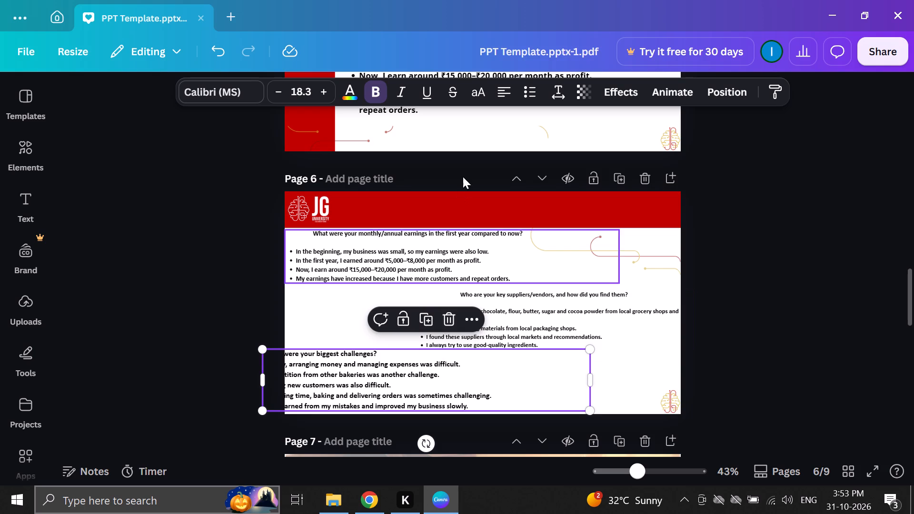
click(525, 88)
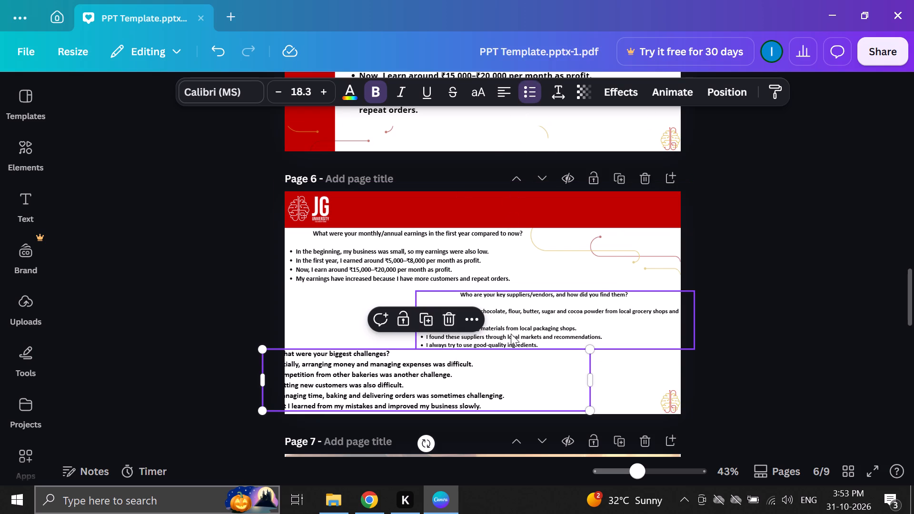
drag(510, 371, 531, 369)
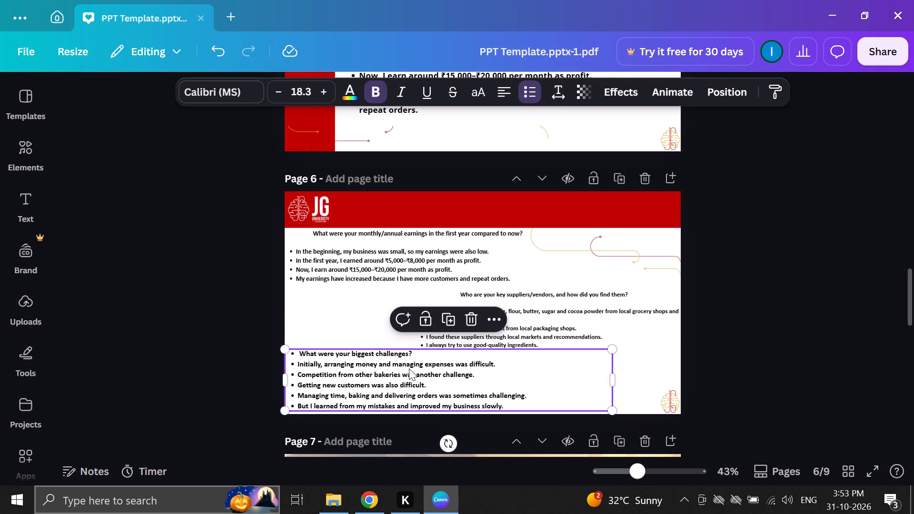
Remove the bullet from the "What were your biggest challenges?" heading and indent the heading with spaces.
click(295, 345)
click(299, 350)
click(299, 353)
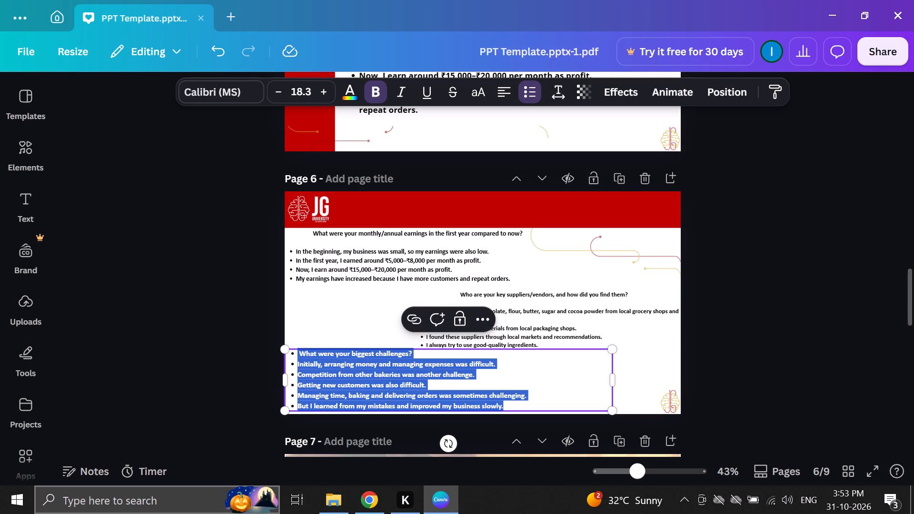
click(295, 352)
key(BackSpace)
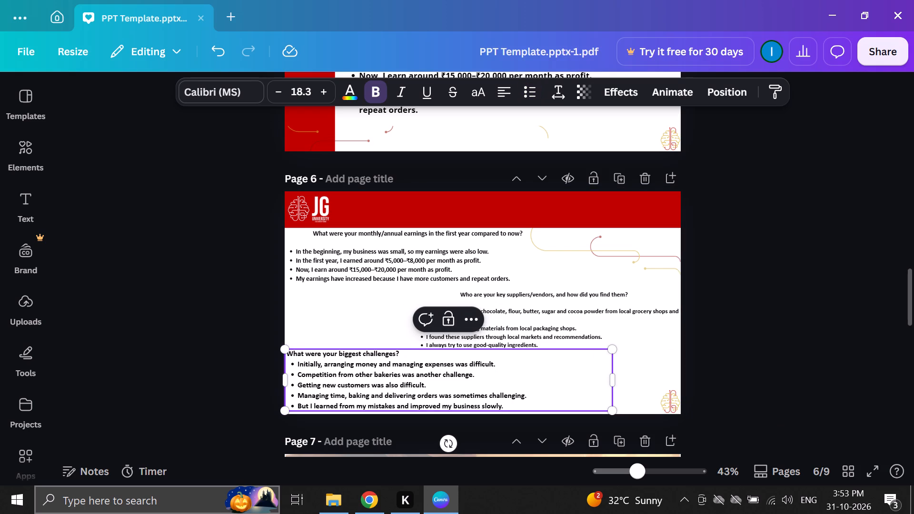
key(space)
key(space)
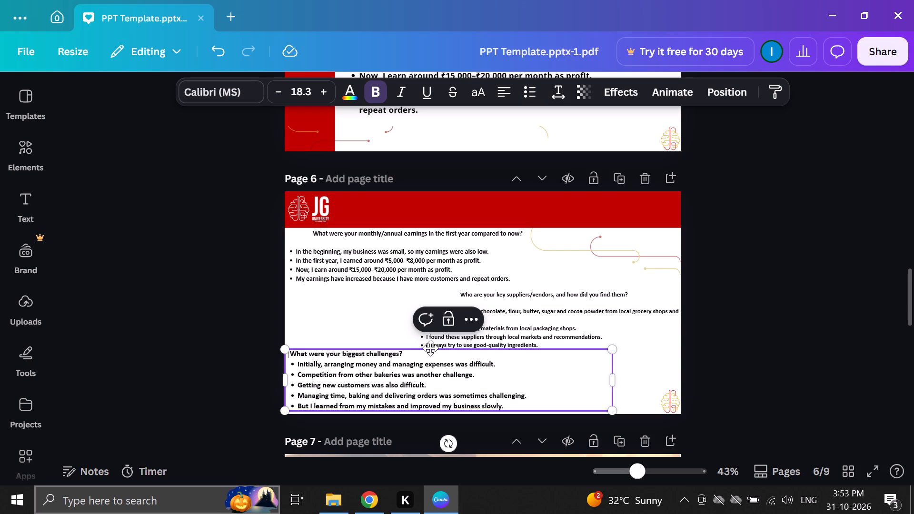
key(space)
key(space)
key(space)
key(space)
key(space)
key(space)
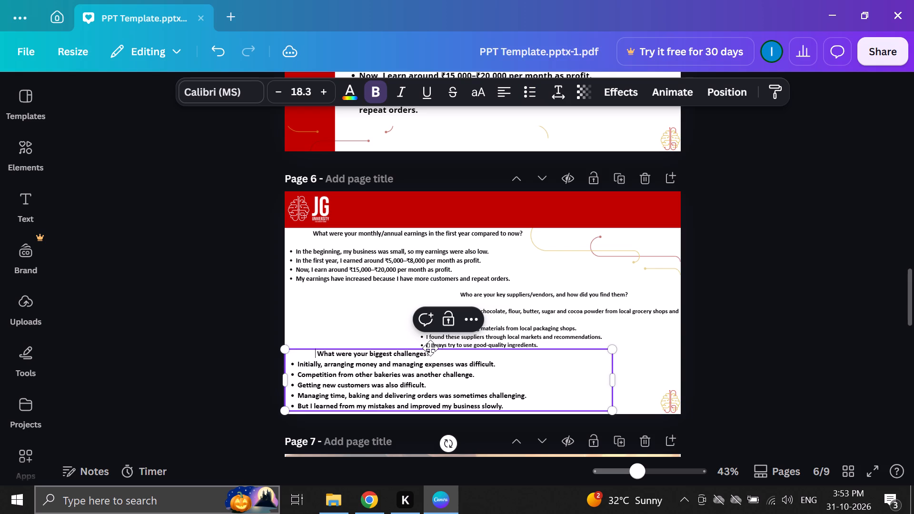
click(230, 332)
Move page 6's key suppliers text block up slightly to leave a gap above the challenges heading.
click(485, 322)
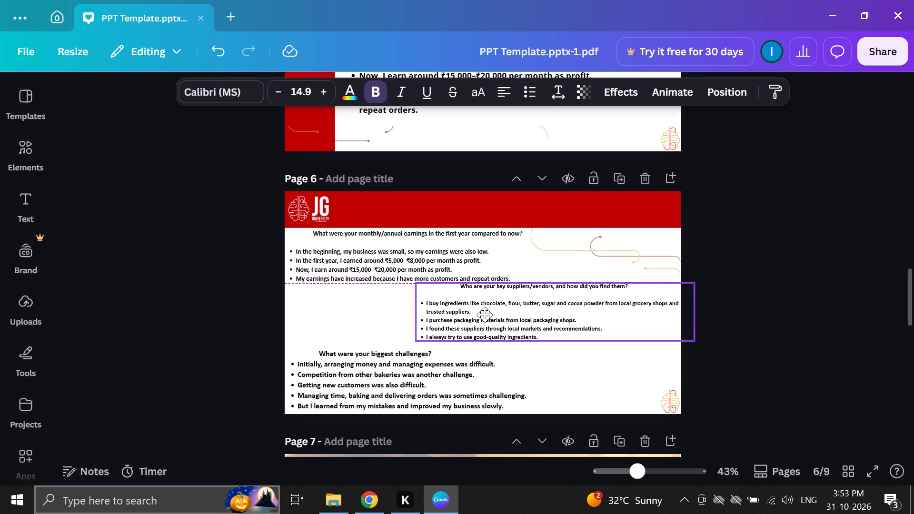
click(775, 306)
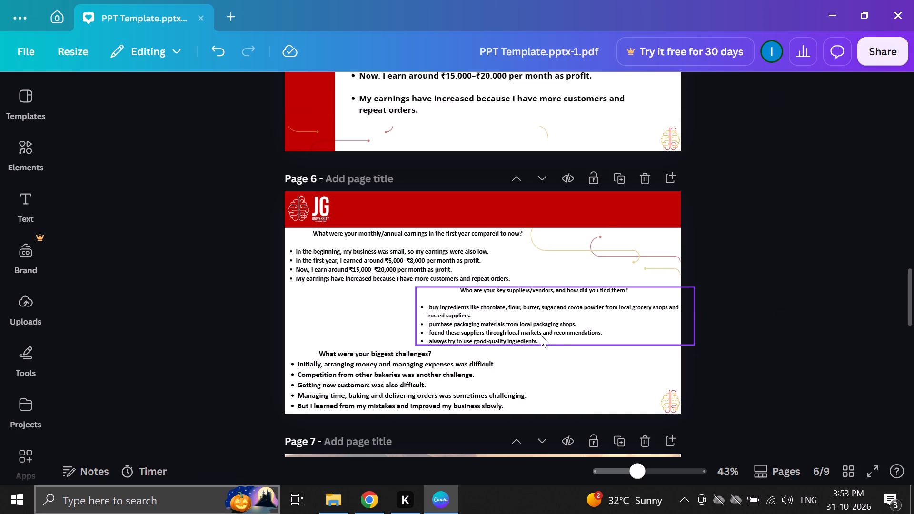
Move page 6's red header banner further up past the top edge so a thinner strip covers the page.
click(567, 204)
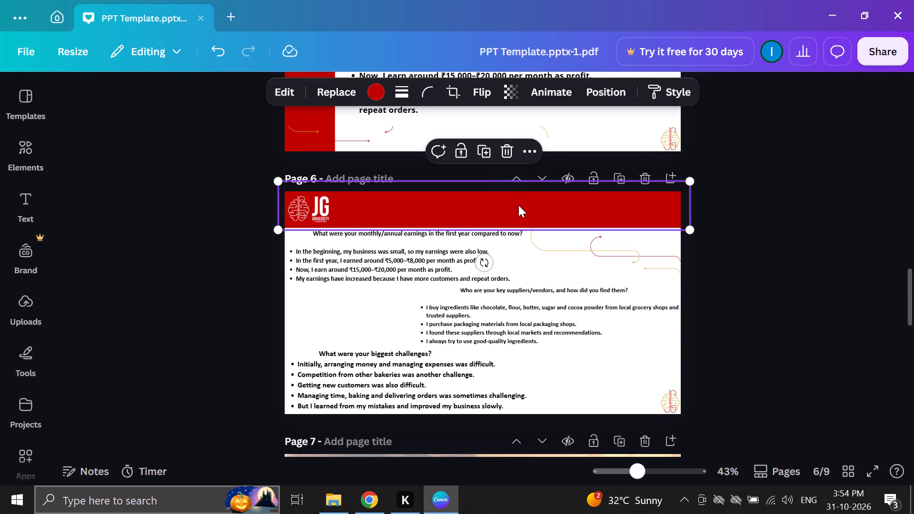
drag(518, 206, 518, 197)
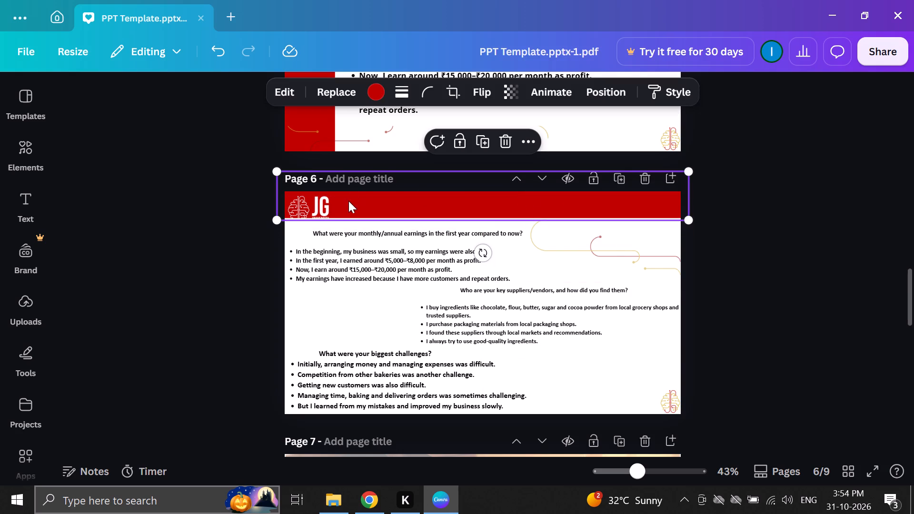
Scale the JG University logo down slightly and reposition it to fit within page 6's thinner red banner.
click(310, 205)
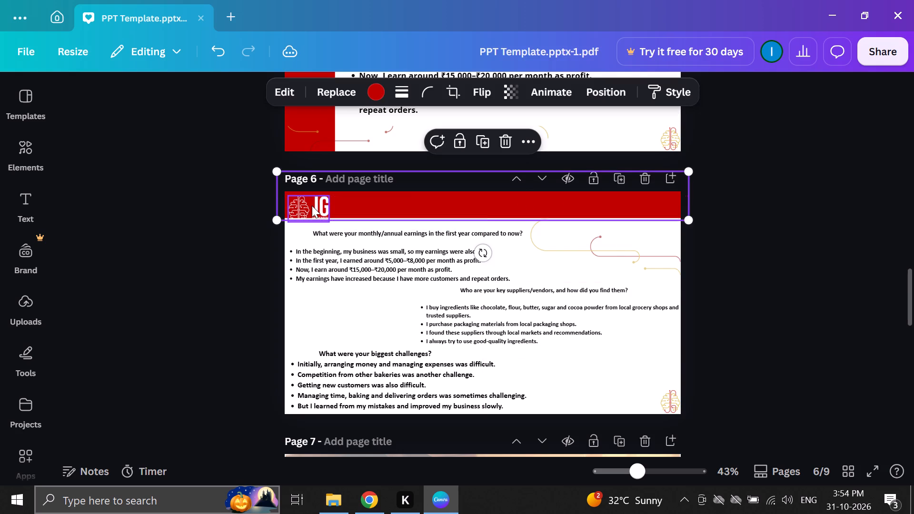
click(312, 206)
drag(312, 206, 312, 201)
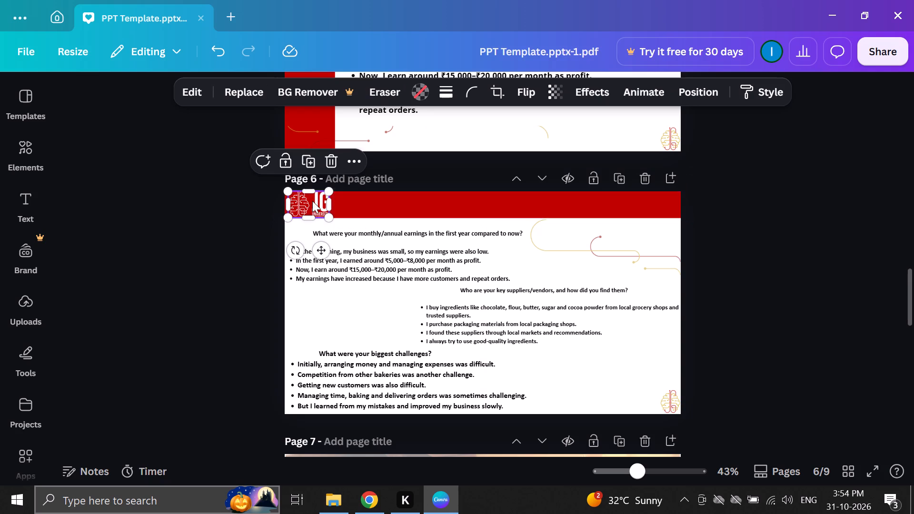
drag(327, 188, 319, 197)
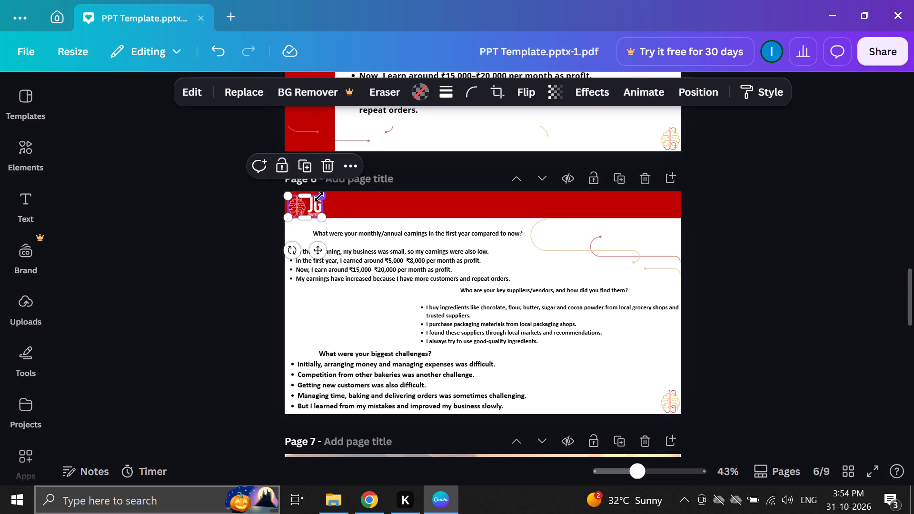
drag(308, 206, 312, 206)
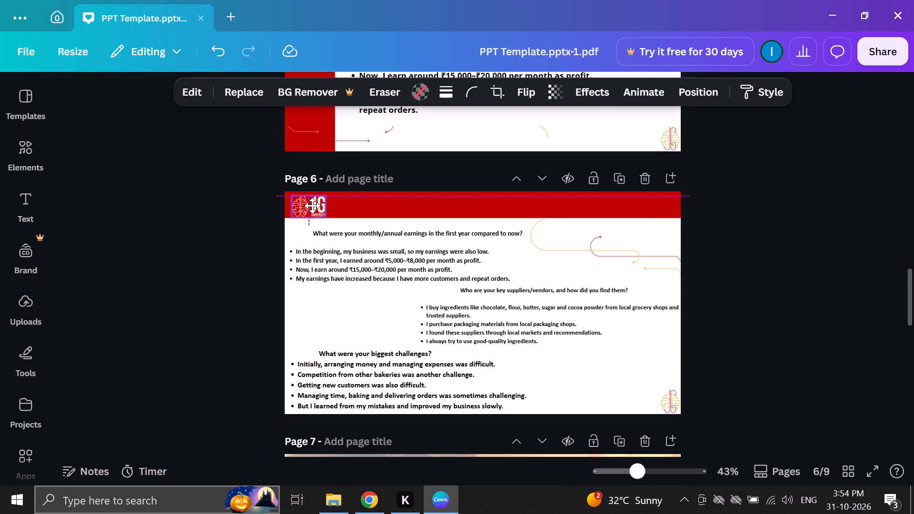
drag(312, 206, 312, 205)
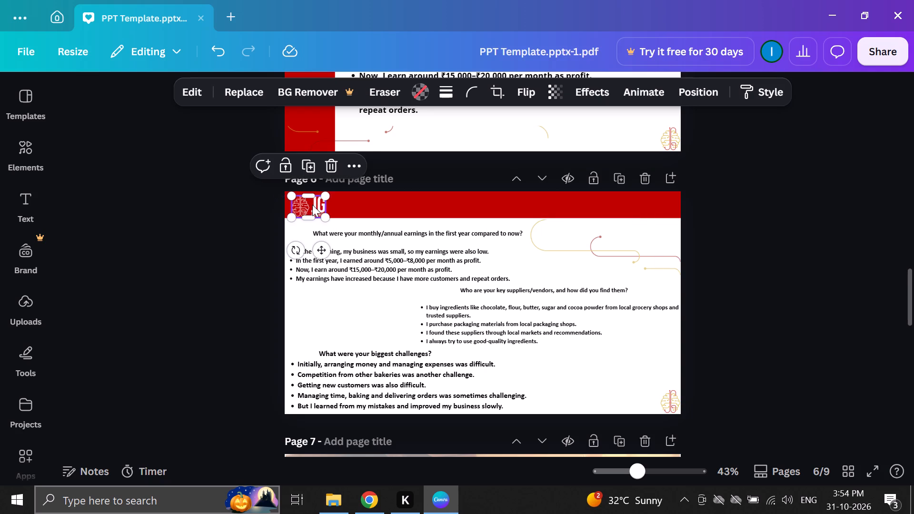
click(241, 218)
Move the JG University logo to the right end of page 6's red banner.
drag(310, 206, 348, 203)
drag(348, 203, 652, 201)
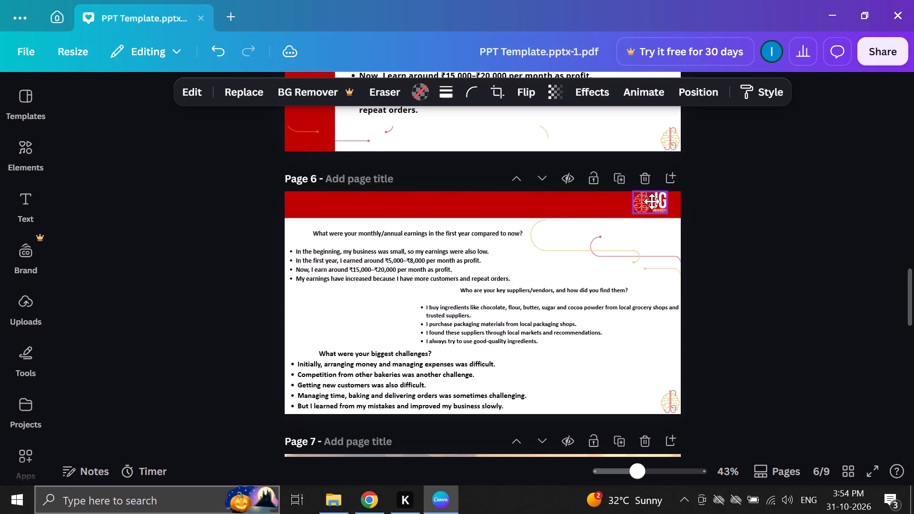
drag(652, 201, 653, 202)
click(173, 276)
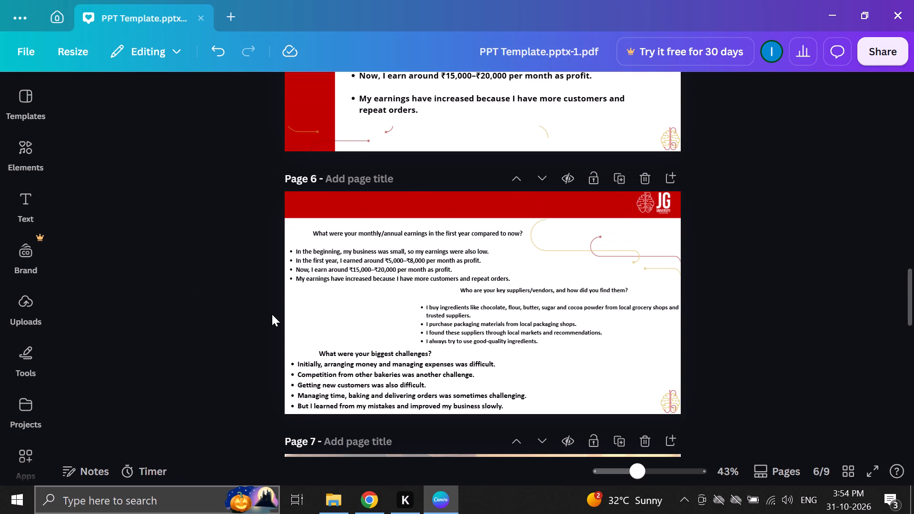
Shift page 6's earnings, key suppliers and challenges text blocks up slightly towards the red banner.
drag(356, 275, 355, 268)
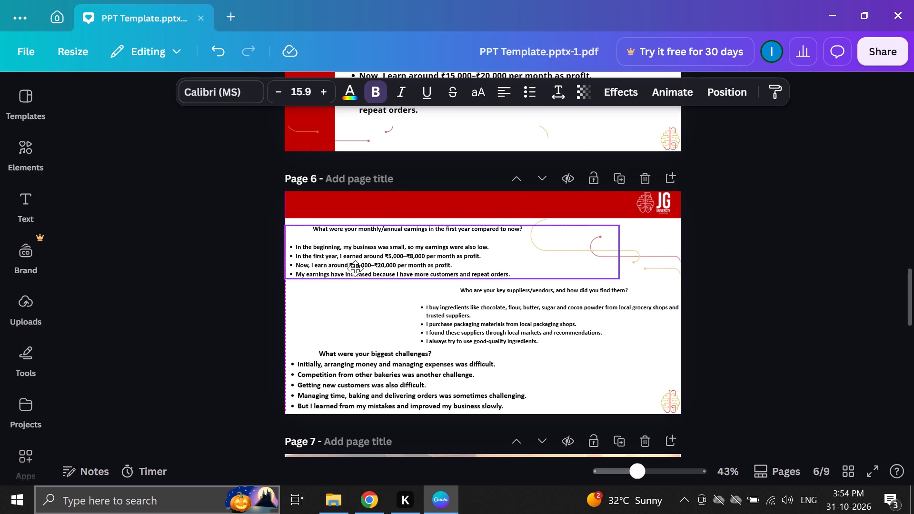
drag(355, 268, 353, 267)
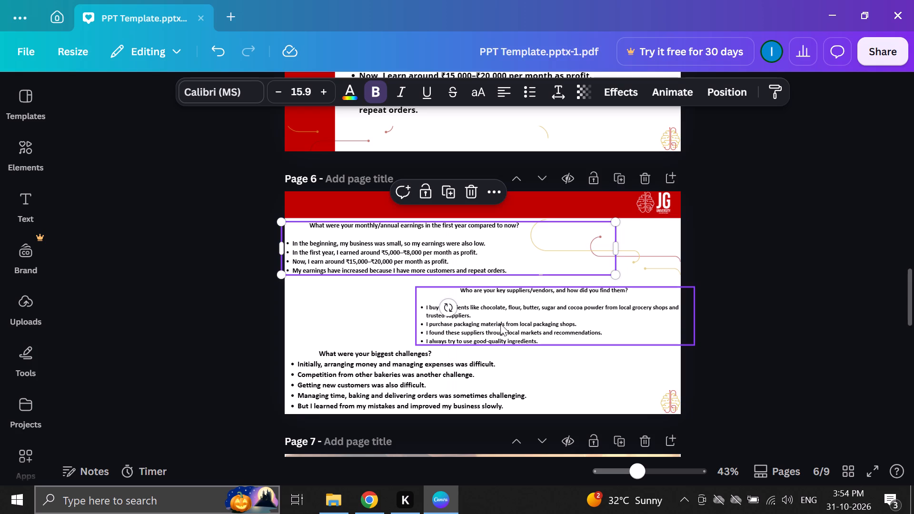
drag(501, 324, 500, 315)
click(409, 376)
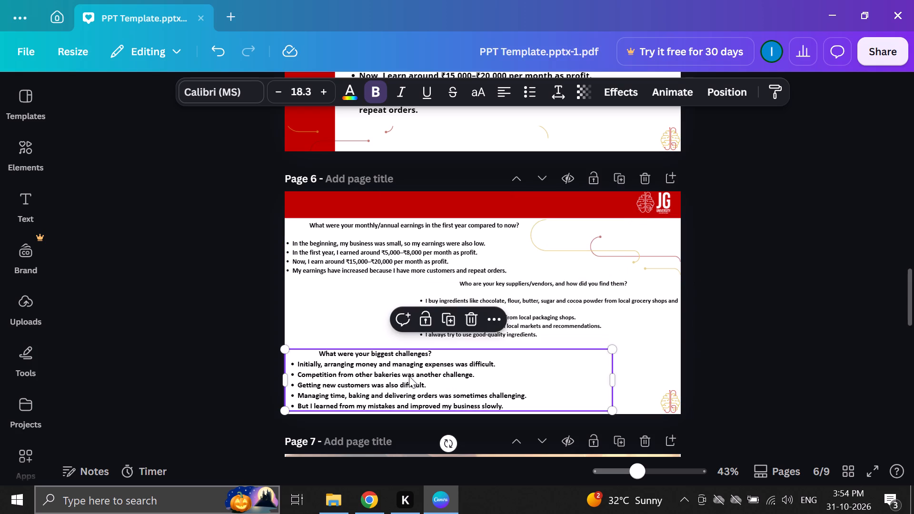
drag(409, 376, 413, 370)
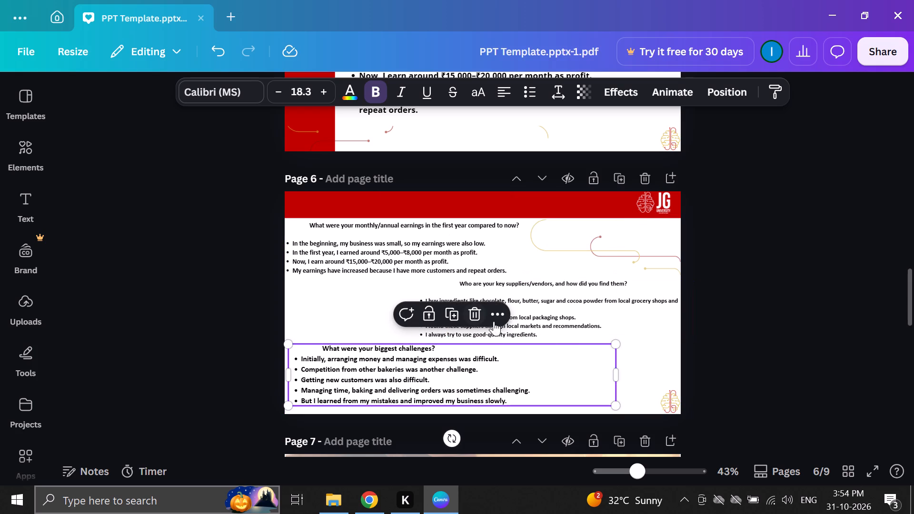
Scale page 6's challenges text block down slightly to a font size of 17.7.
click(535, 306)
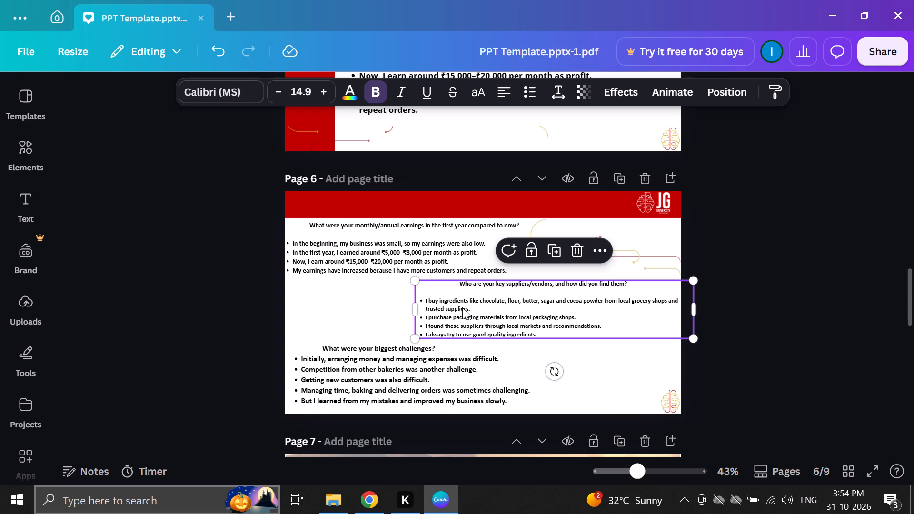
click(442, 357)
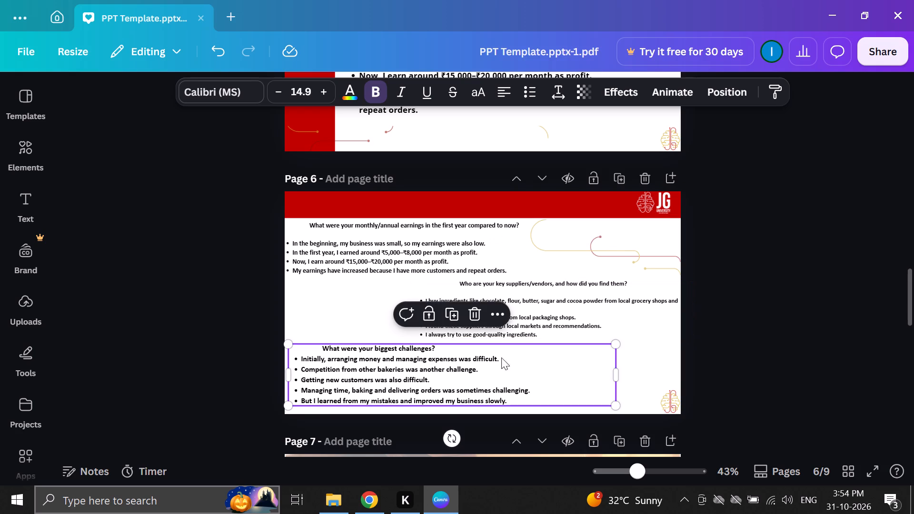
drag(616, 342, 606, 348)
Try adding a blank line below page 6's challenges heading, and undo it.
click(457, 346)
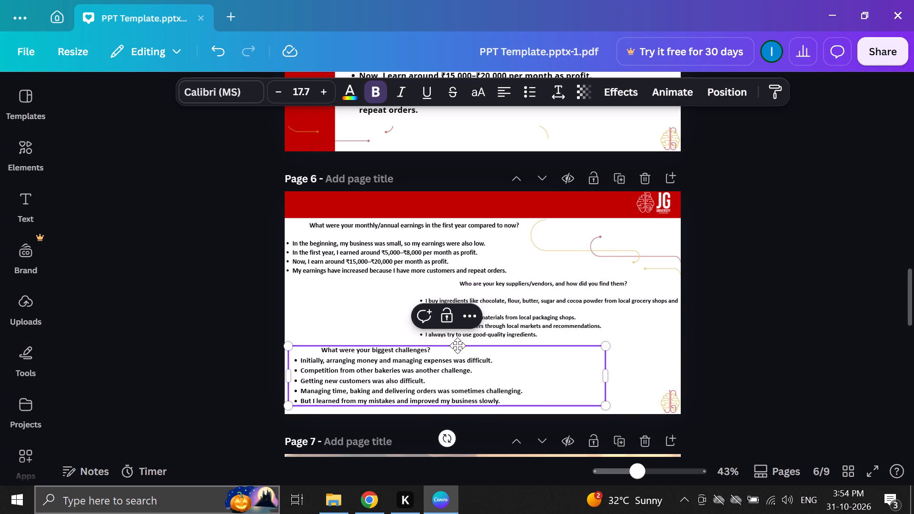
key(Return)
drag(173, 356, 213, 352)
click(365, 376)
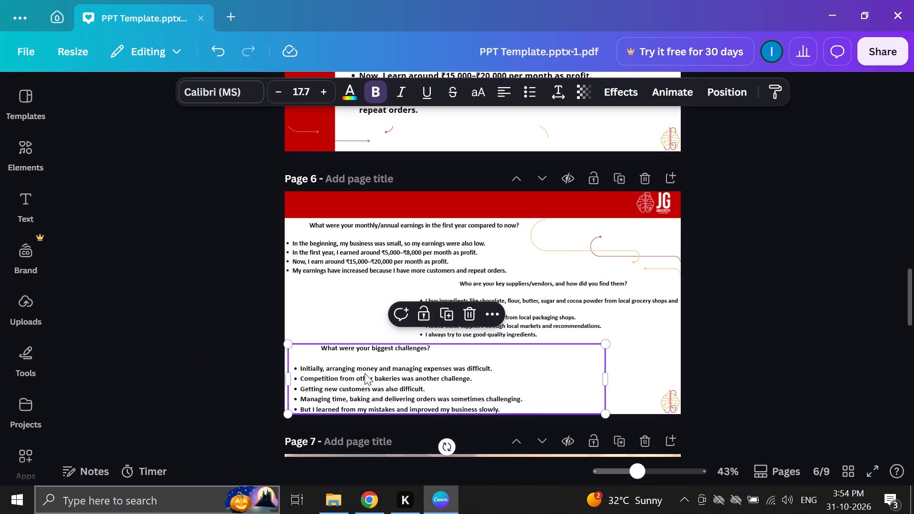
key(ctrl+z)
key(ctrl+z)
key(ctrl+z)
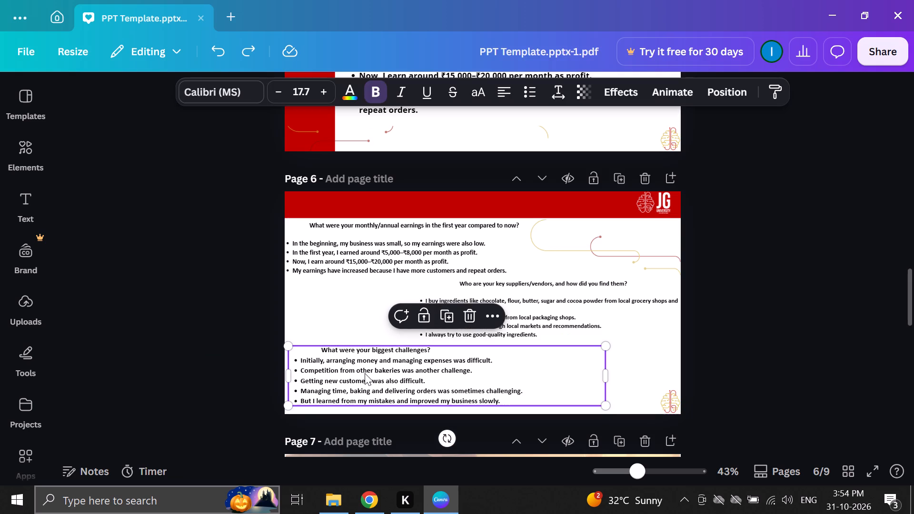
Insert a blank line between page 6's challenges heading and its bullets, and raise the block to fit the page.
click(206, 380)
click(429, 371)
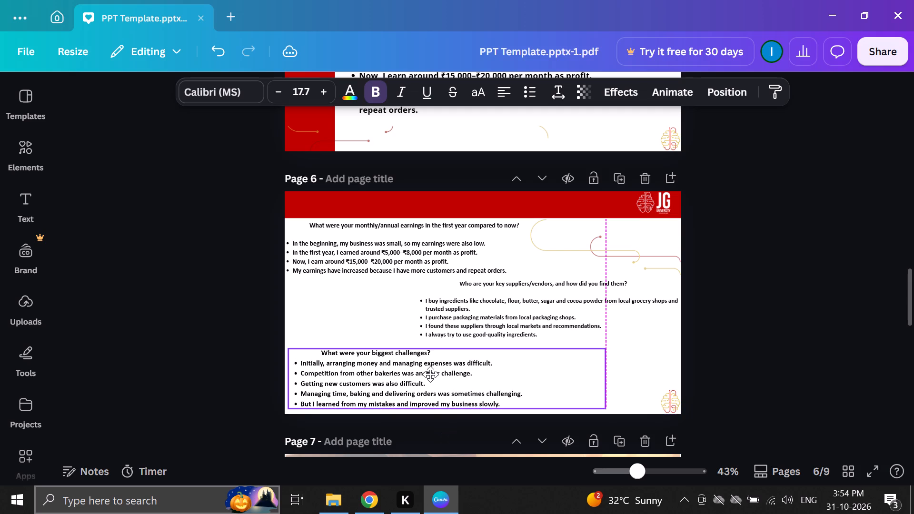
click(442, 352)
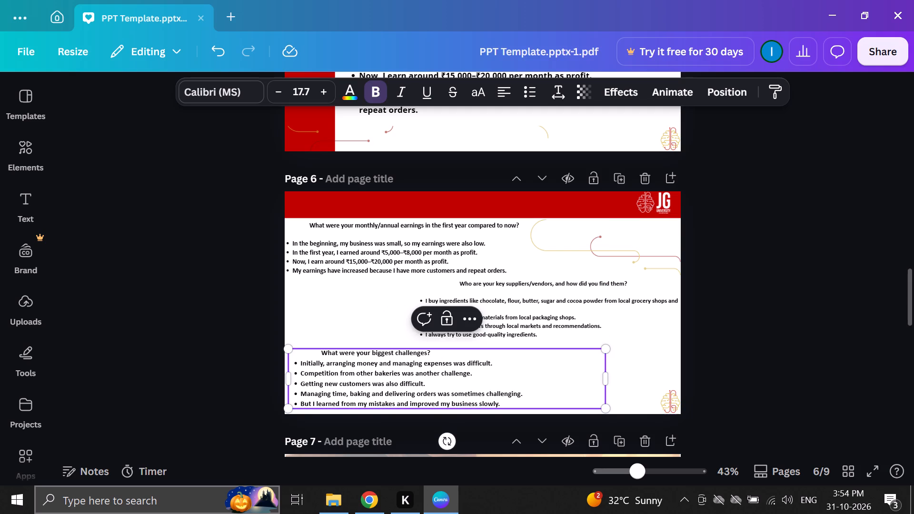
key(Return)
drag(145, 376, 160, 375)
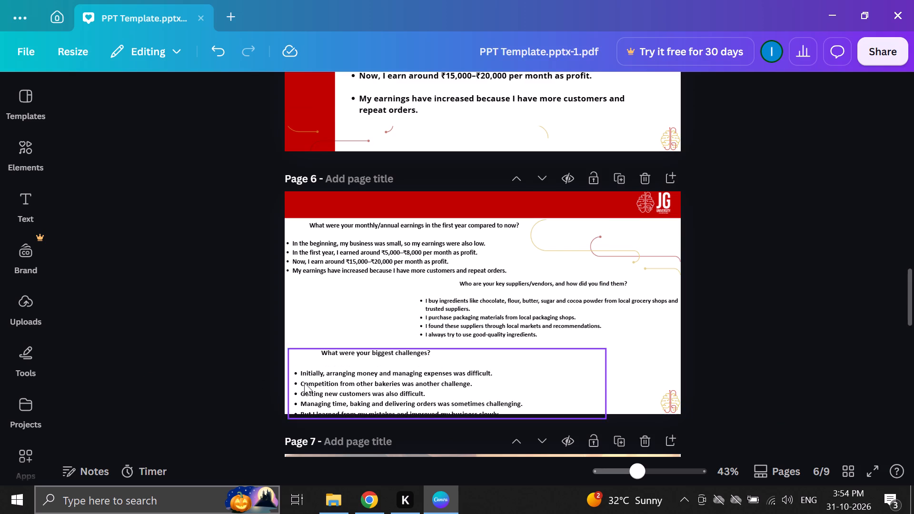
drag(329, 382, 329, 374)
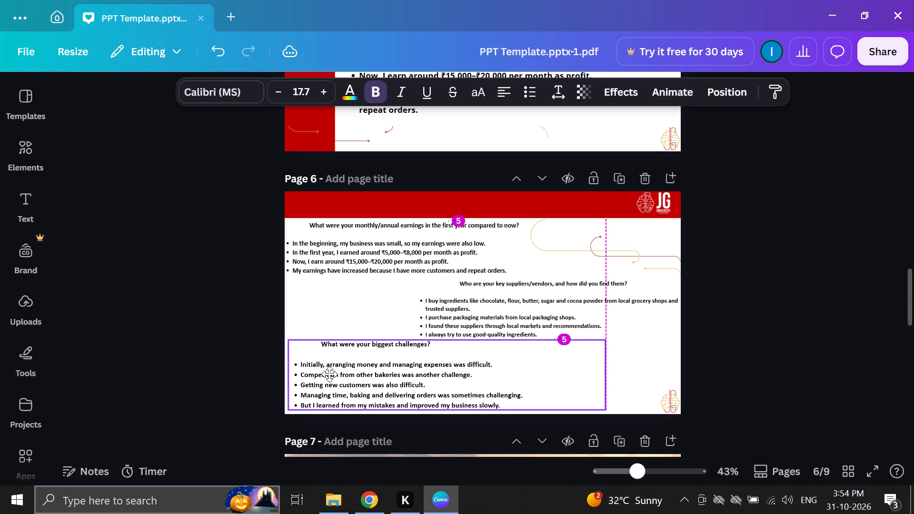
drag(329, 374, 329, 375)
drag(65, 358, 73, 359)
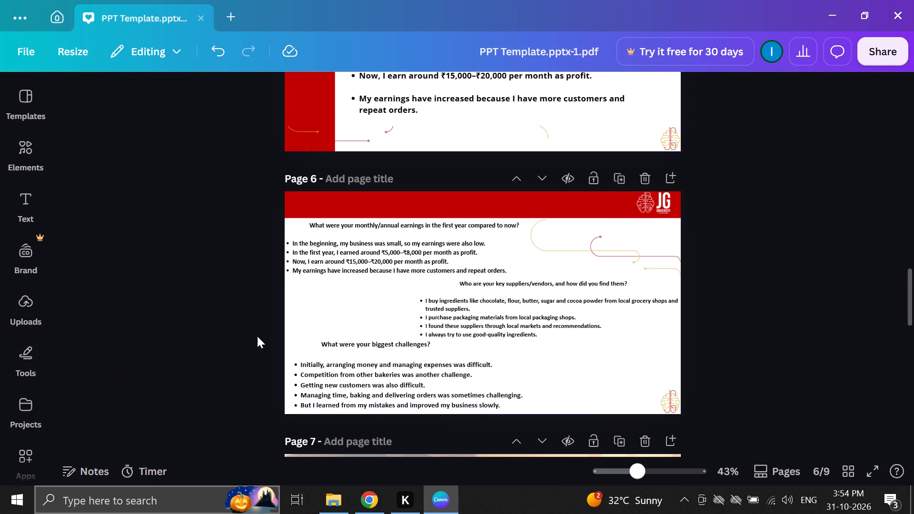
Move page 6's key suppliers text block slightly left and up, centring it between the two neighbouring text blocks.
click(474, 306)
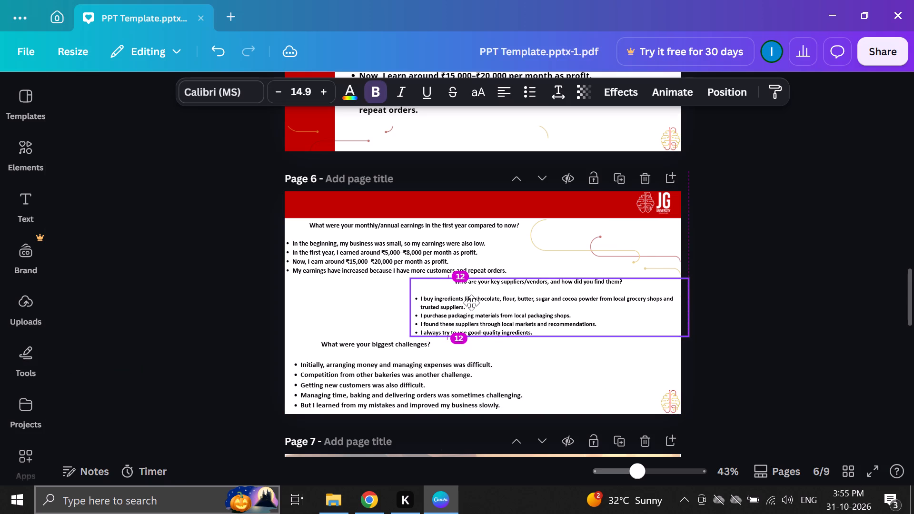
click(728, 271)
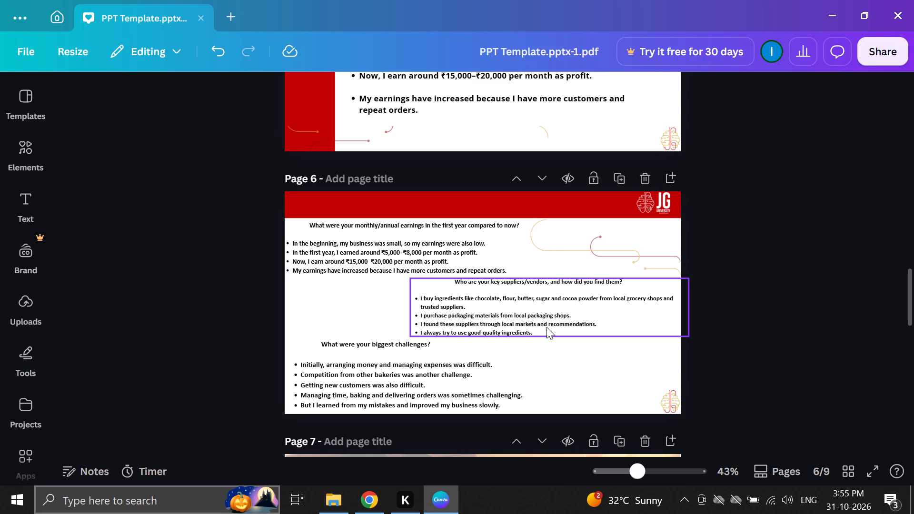
Delete the last bullet, "I always try to use good-quality ingredients.", from page 6's key suppliers text block.
double_click(544, 330)
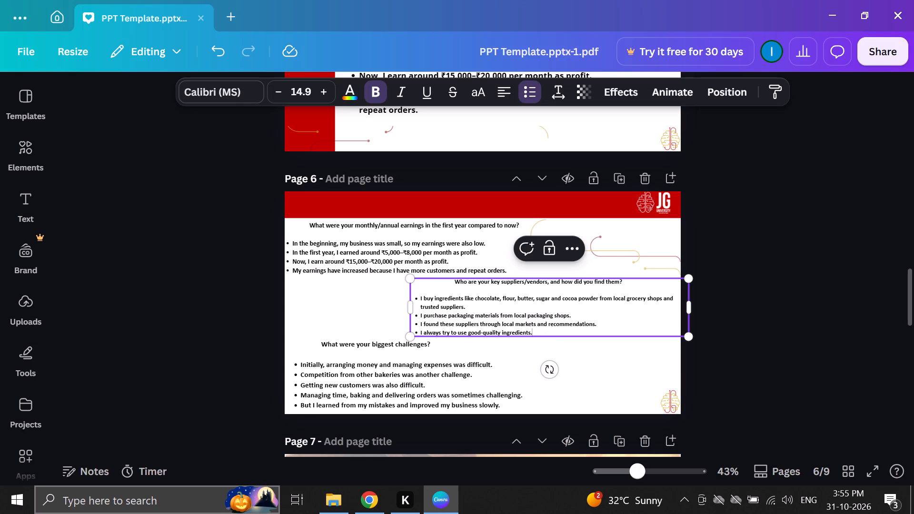
key(BackSpace)
key(BackSpace)
key(BackSpace)
key(BackSpace)
key(BackSpace)
key(BackSpace)
key(BackSpace)
key(BackSpace)
key(BackSpace)
key(BackSpace)
key(BackSpace)
key(BackSpace)
key(BackSpace)
key(BackSpace)
key(BackSpace)
key(BackSpace)
key(BackSpace)
key(BackSpace)
key(BackSpace)
key(BackSpace)
key(BackSpace)
key(BackSpace)
key(BackSpace)
key(BackSpace)
key(BackSpace)
key(BackSpace)
key(BackSpace)
key(BackSpace)
key(BackSpace)
key(BackSpace)
key(BackSpace)
key(BackSpace)
key(BackSpace)
key(BackSpace)
key(BackSpace)
key(BackSpace)
key(BackSpace)
key(BackSpace)
key(BackSpace)
key(BackSpace)
key(BackSpace)
key(BackSpace)
key(BackSpace)
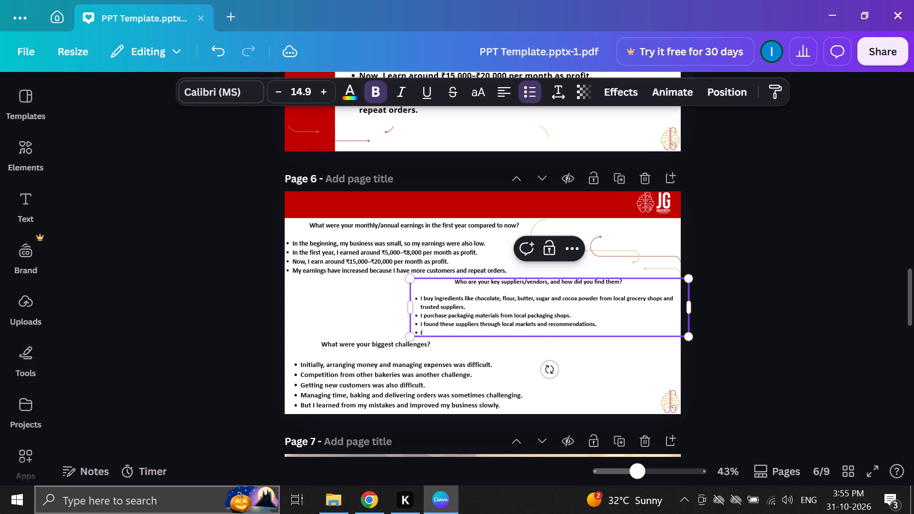
key(BackSpace)
key(BackSpace)
key(BackSpace)
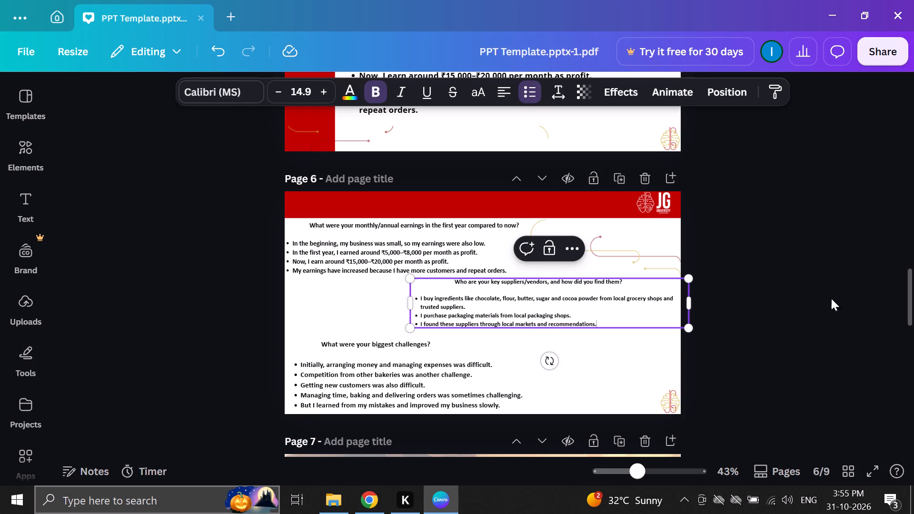
click(858, 297)
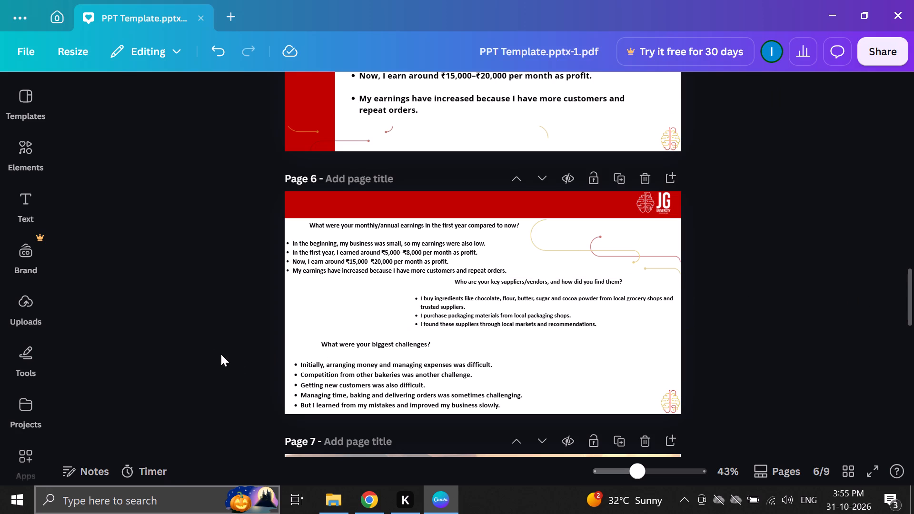
Adjust page 6's vertical spacing by moving the challenges block up slightly and the key suppliers block down slightly.
click(341, 369)
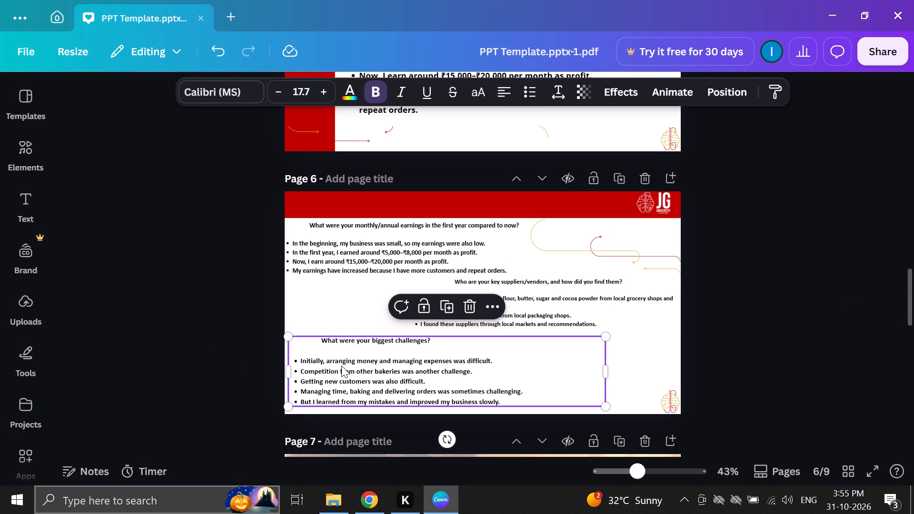
click(132, 352)
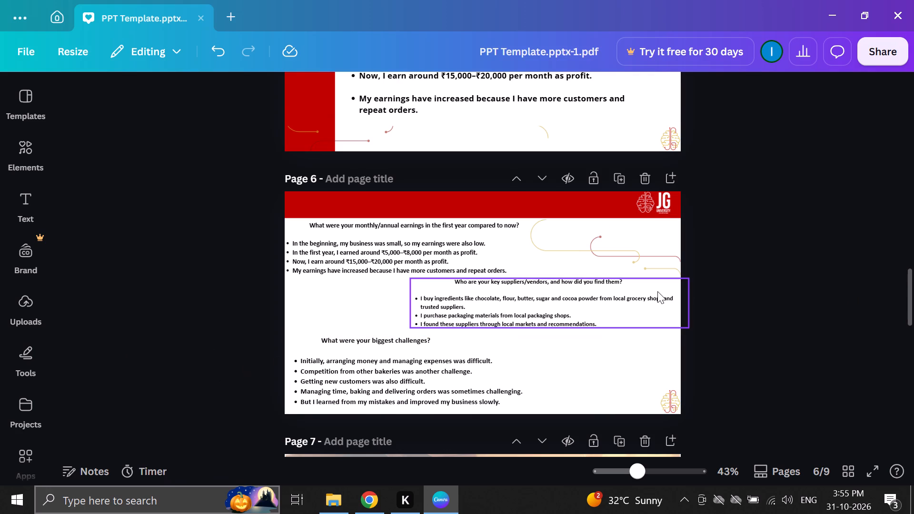
click(658, 294)
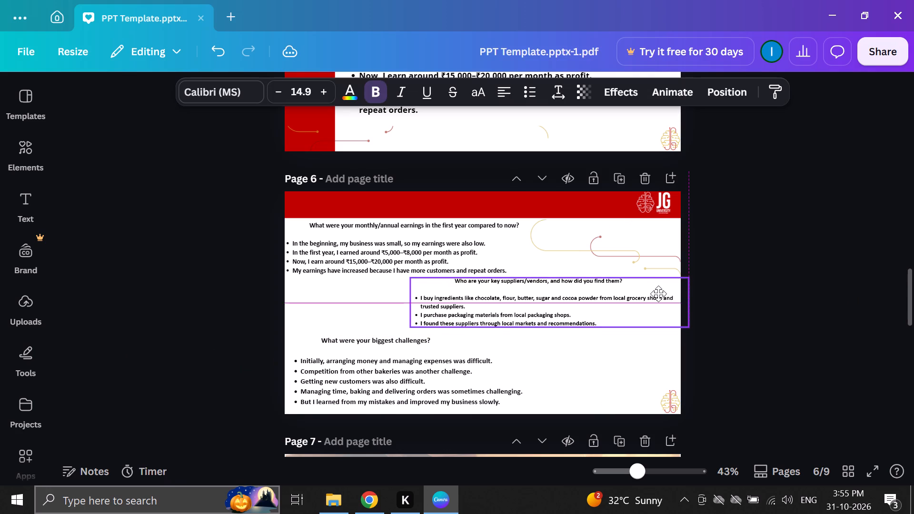
click(821, 235)
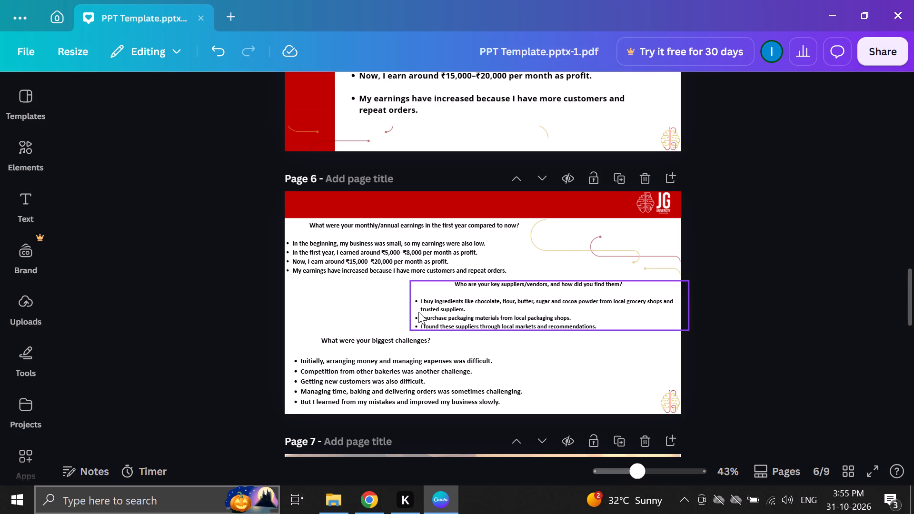
click(152, 301)
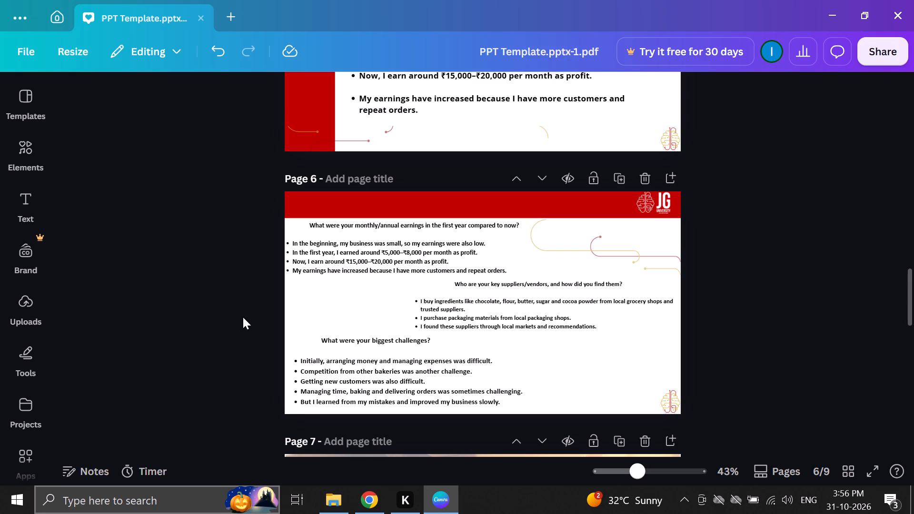
key(Down)
key(Down)
key(Down)
key(Down)
scroll(243, 317, down, 1)
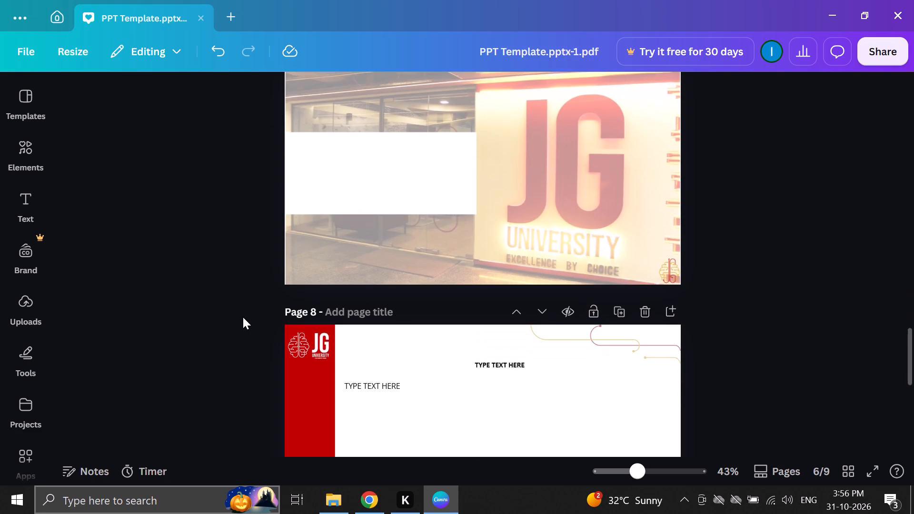
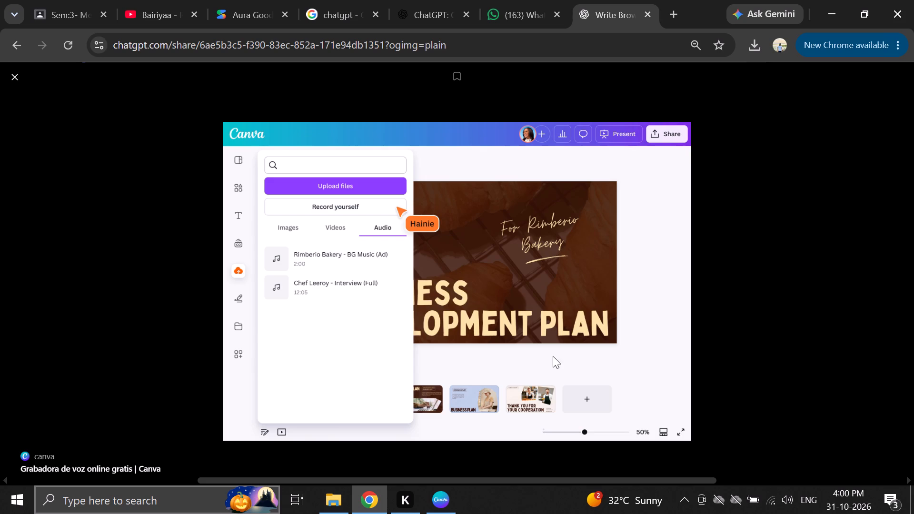
Switch to Canva and select the JG University background image on page 7.
click(453, 496)
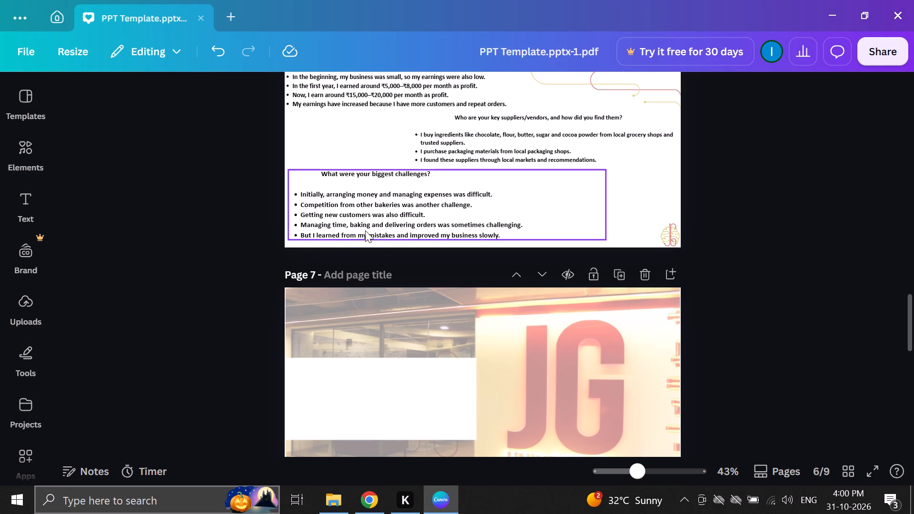
scroll(337, 378, down, 1)
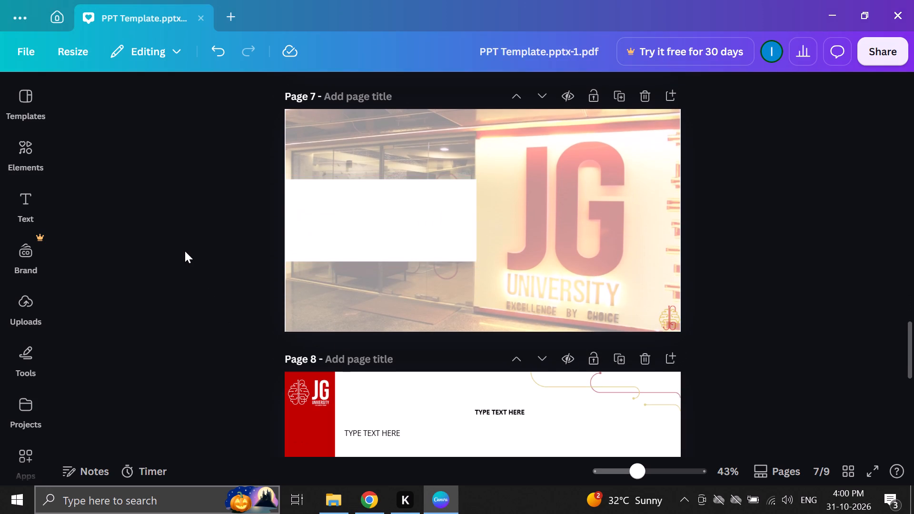
click(313, 303)
click(321, 297)
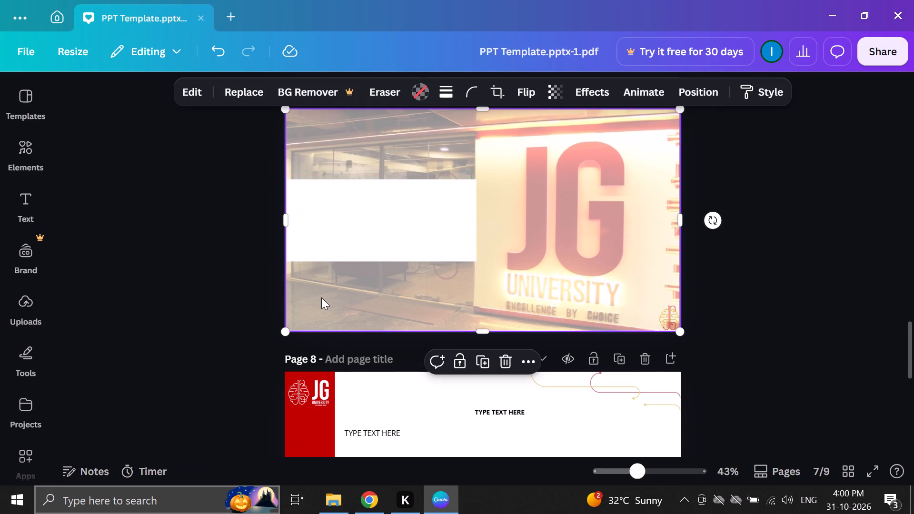
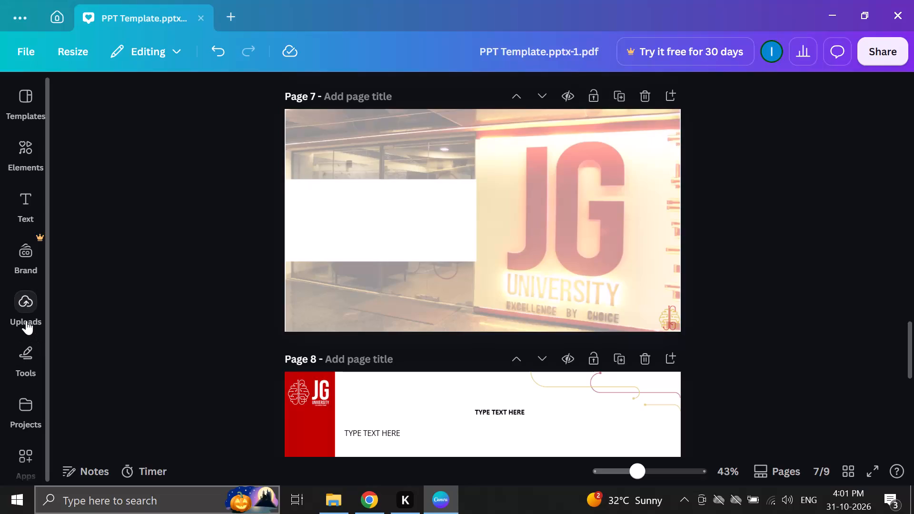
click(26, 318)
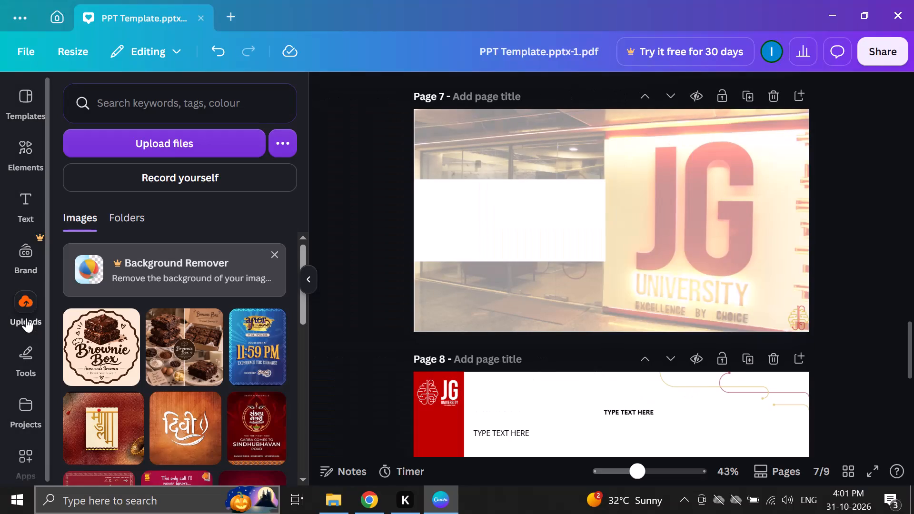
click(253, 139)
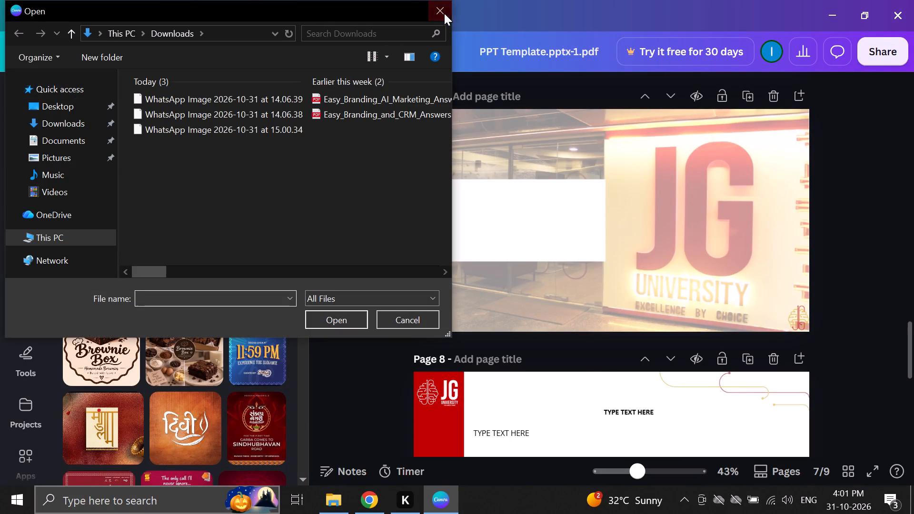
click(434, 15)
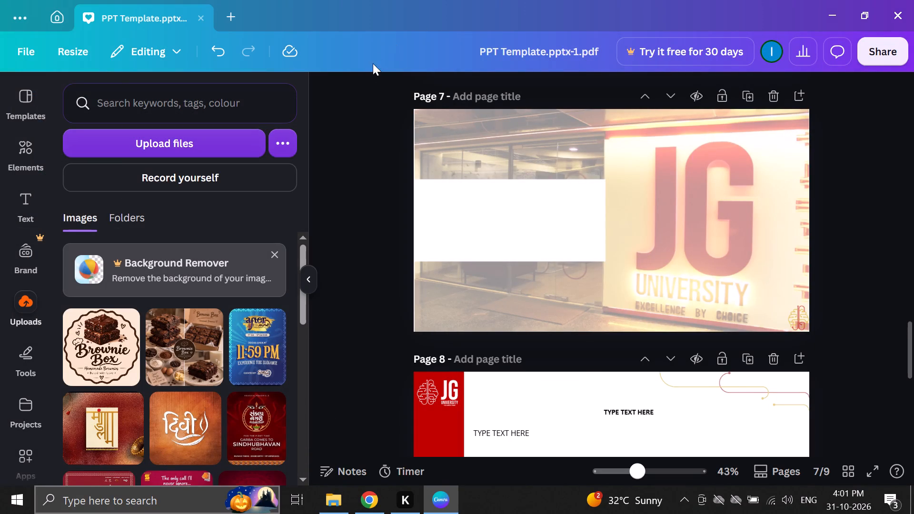